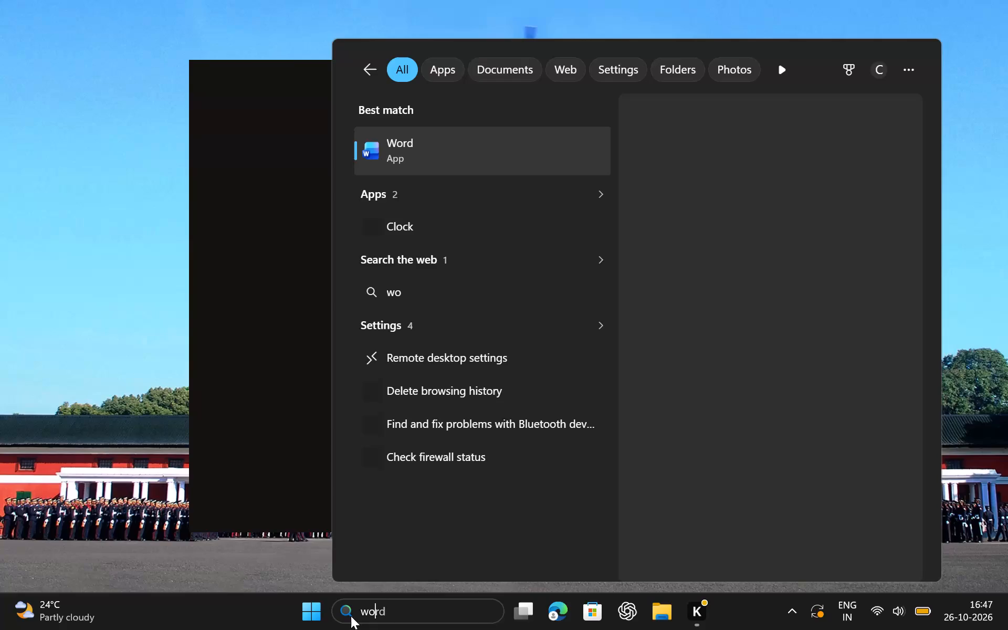
Launch Word and open the recent document named Content.
{"action": "key", "text": "d"}
{"action": "key", "text": "Return"}
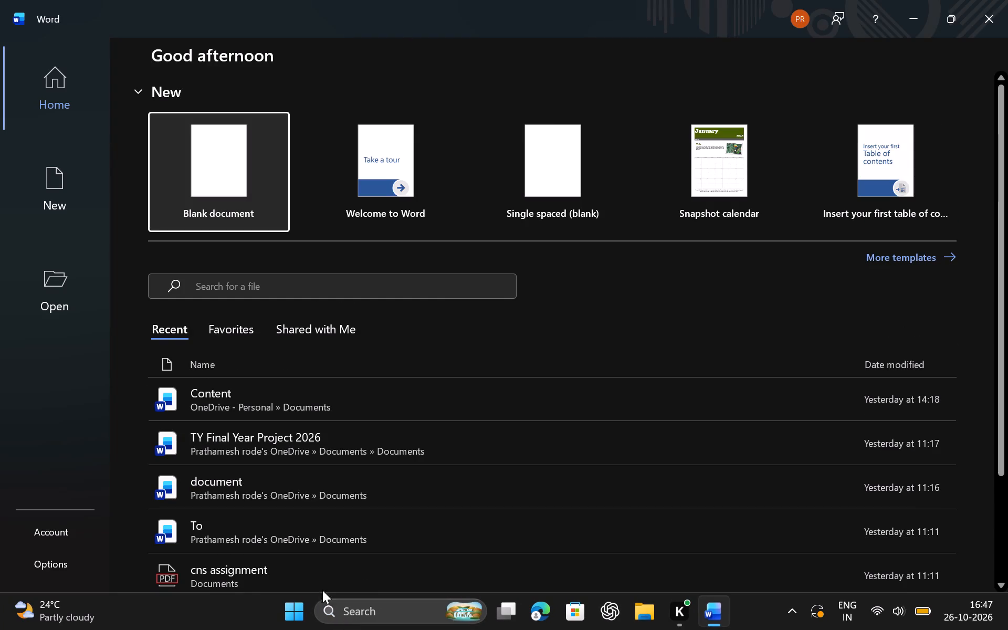
{"action": "double_click", "coordinate": [347, 405]}
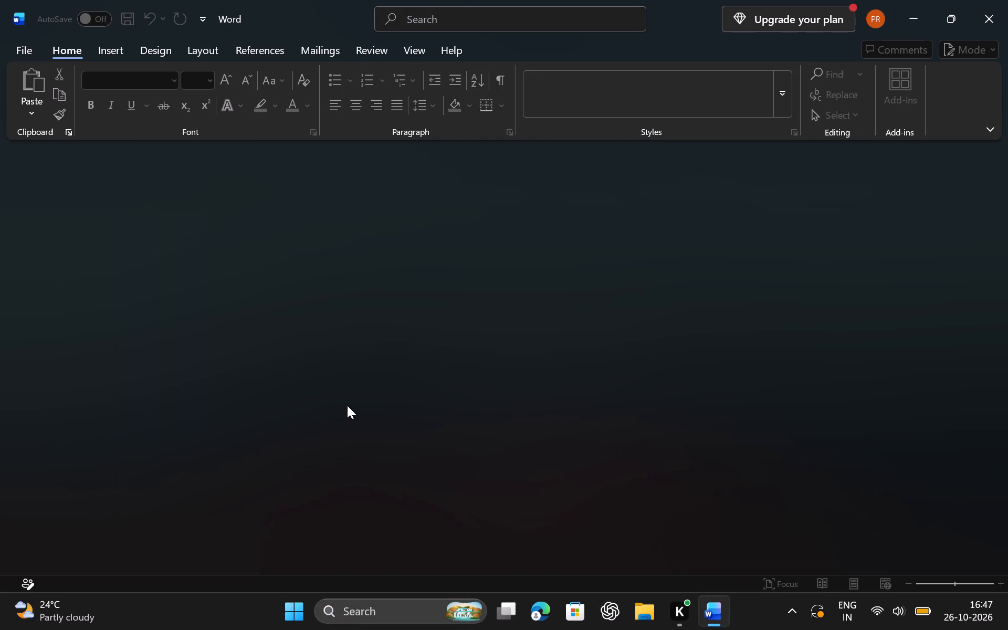
Delete all body text below the 1.INTRODUCTION: heading, from the Arp (address resolution protocol) line through the document's end.
{"action": "scroll", "coordinate": [605, 463], "scroll_direction": "down", "scroll_amount": 1}
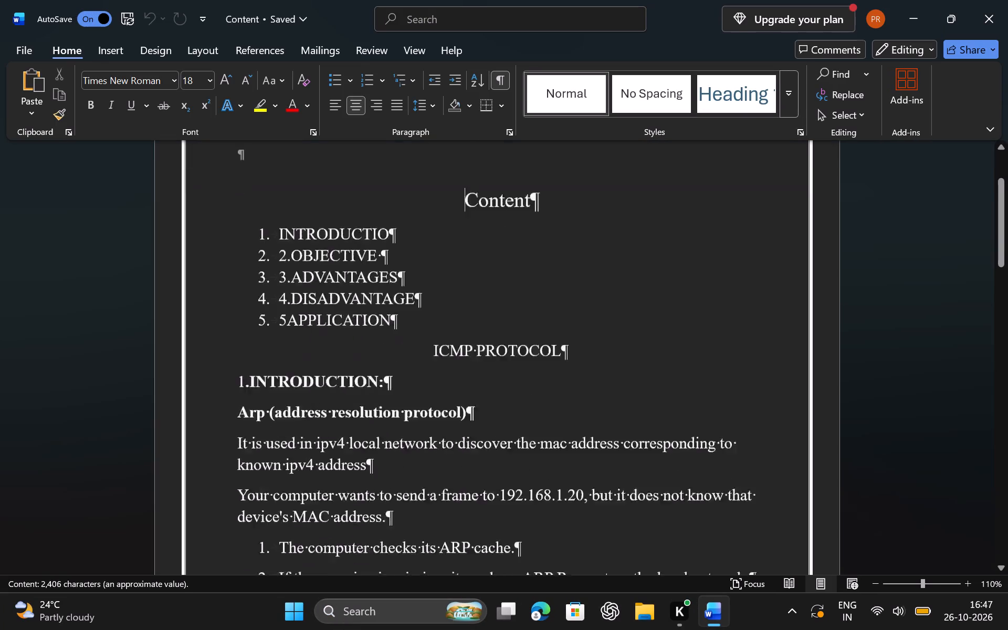
{"action": "scroll", "coordinate": [605, 463], "scroll_direction": "down", "scroll_amount": 5}
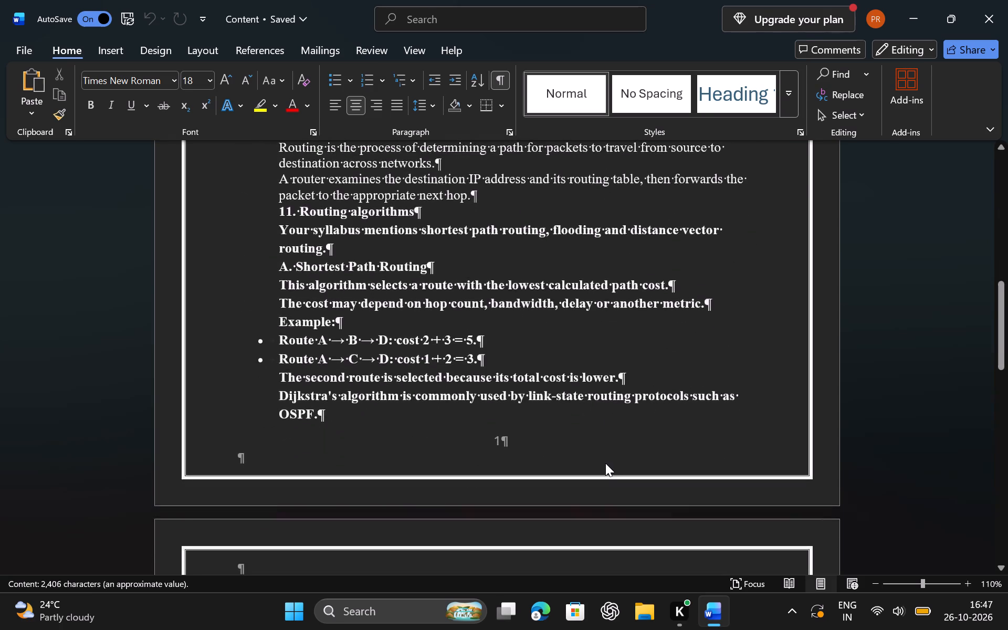
{"action": "scroll", "coordinate": [605, 463], "scroll_direction": "down", "scroll_amount": 7}
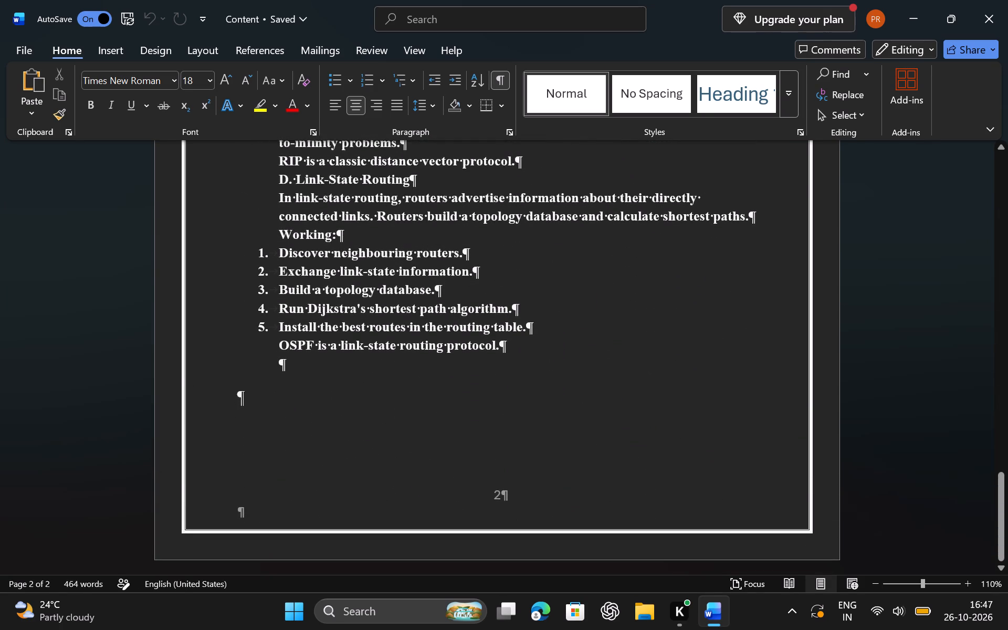
{"action": "scroll", "coordinate": [605, 463], "scroll_direction": "up", "scroll_amount": 8}
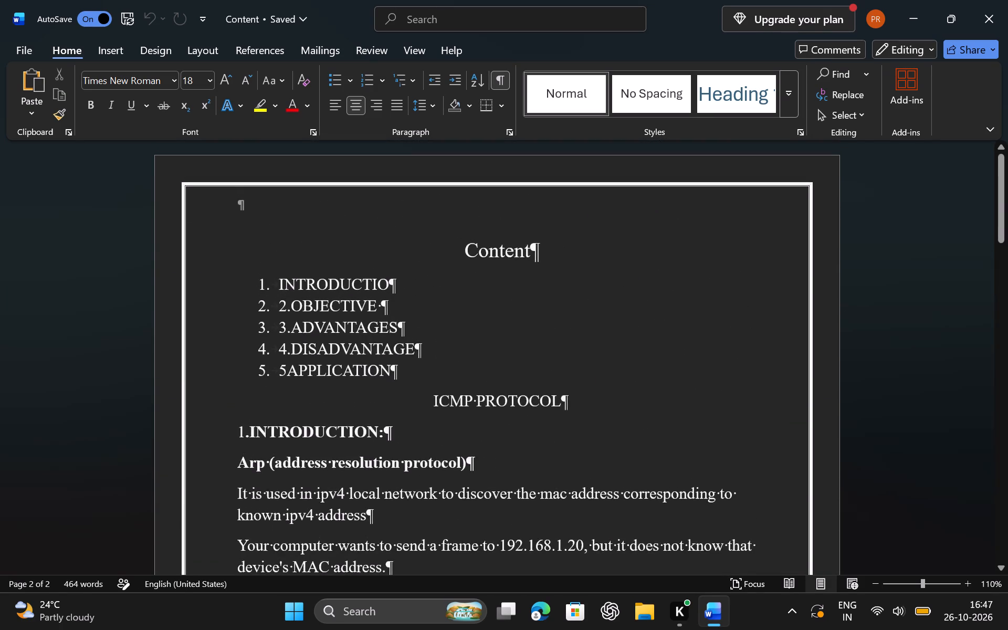
{"action": "scroll", "coordinate": [605, 463], "scroll_direction": "down", "scroll_amount": 1}
{"action": "left_click_drag", "start_coordinate": [227, 227], "coordinate": [626, 365]}
{"action": "key", "text": "BackSpace"}
Delete the ICMP PROTOCOL title line below the numbered contents list.
{"action": "scroll", "coordinate": [626, 365], "scroll_direction": "up", "scroll_amount": 2}
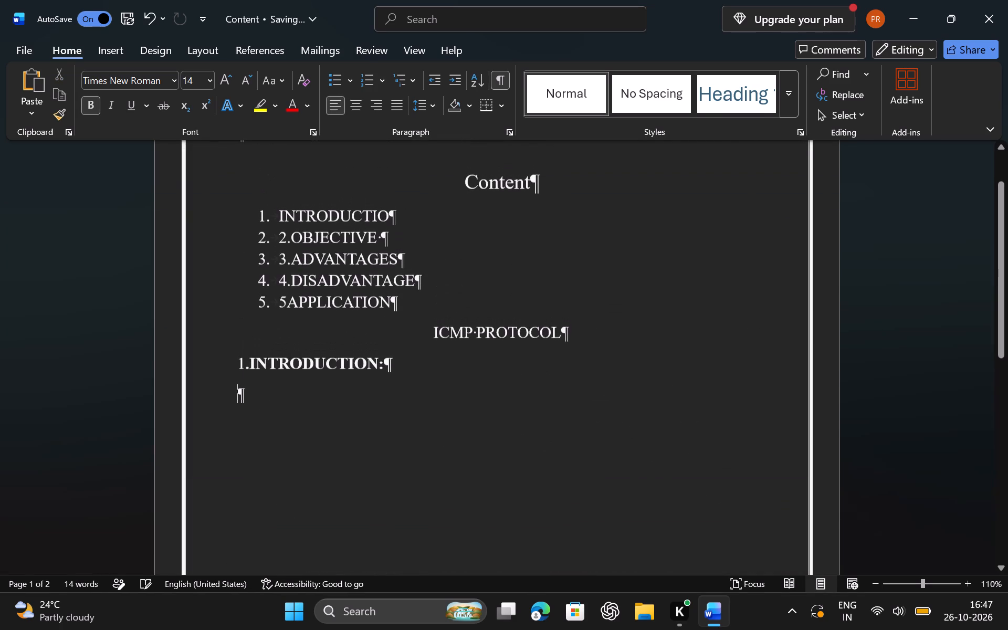
{"action": "left_click_drag", "start_coordinate": [438, 336], "coordinate": [577, 352]}
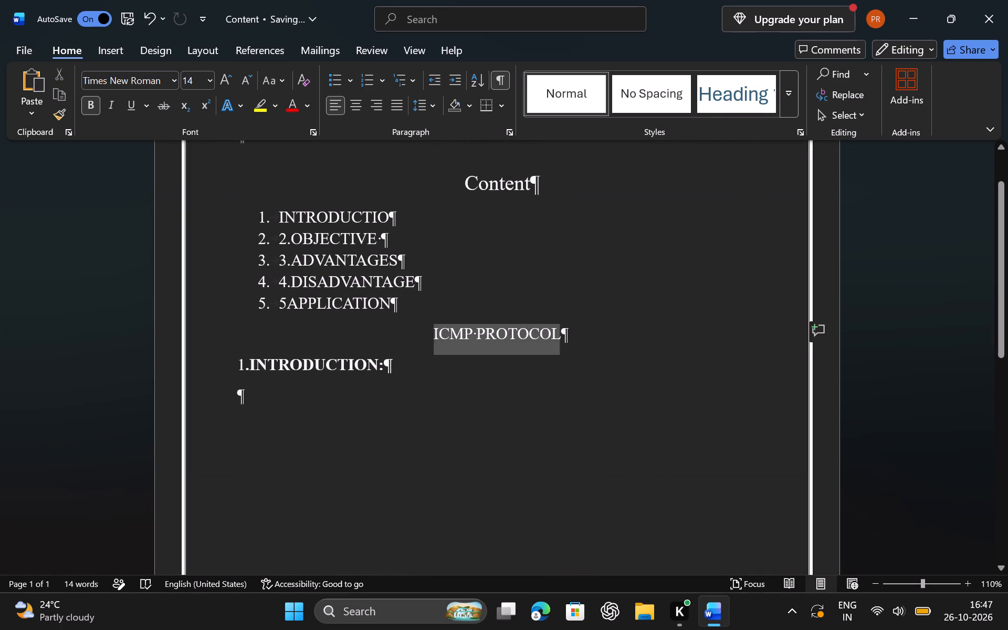
{"action": "left_click_drag", "start_coordinate": [577, 352], "coordinate": [592, 353]}
{"action": "key", "text": "BackSpace"}
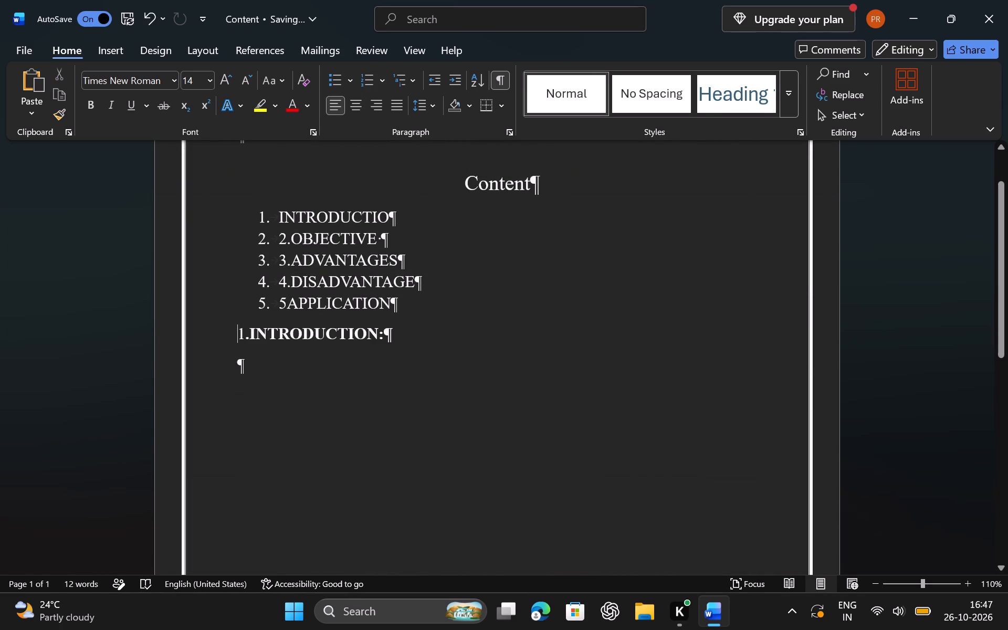
Delete the 1.INTRODUCTION: heading line below the numbered contents list.
{"action": "left_click_drag", "start_coordinate": [233, 323], "coordinate": [379, 394]}
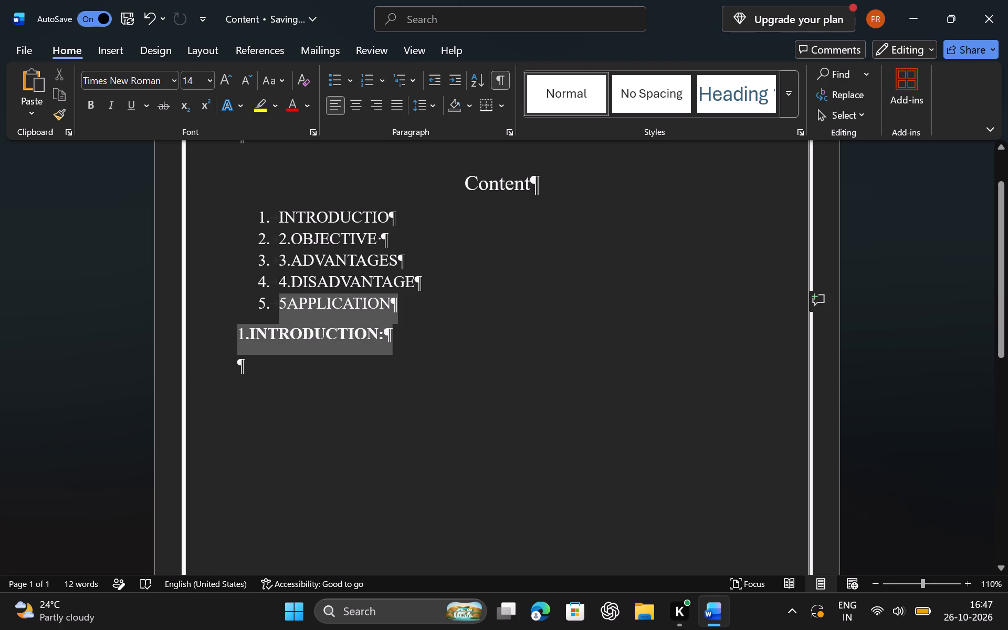
{"action": "left_click_drag", "start_coordinate": [379, 394], "coordinate": [412, 344]}
{"action": "left_click", "coordinate": [412, 344]}
{"action": "left_click_drag", "start_coordinate": [412, 344], "coordinate": [248, 336]}
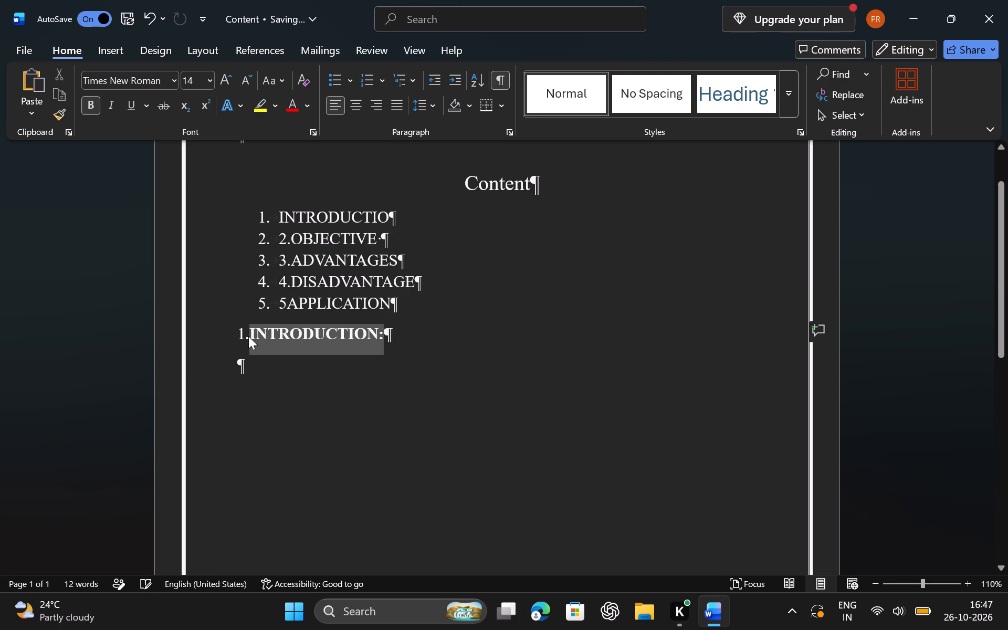
{"action": "left_click_drag", "start_coordinate": [248, 336], "coordinate": [227, 340]}
{"action": "key", "text": "BackSpace"}
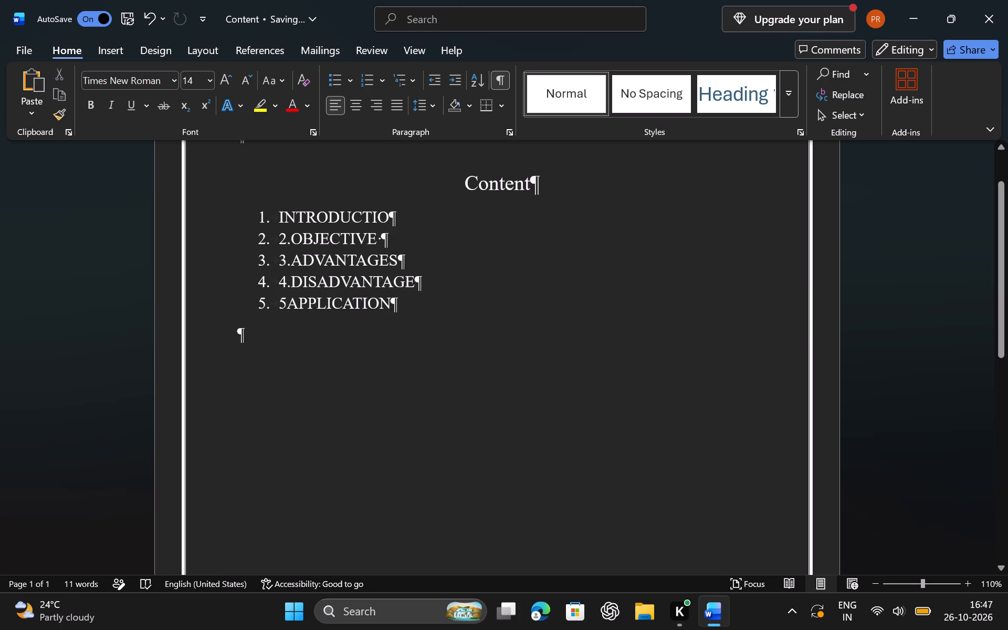
Add a line reading "Subject artificial intelligence" directly under the Content title.
{"action": "left_click", "coordinate": [477, 172]}
{"action": "left_click", "coordinate": [564, 180]}
{"action": "key", "text": "Return"}
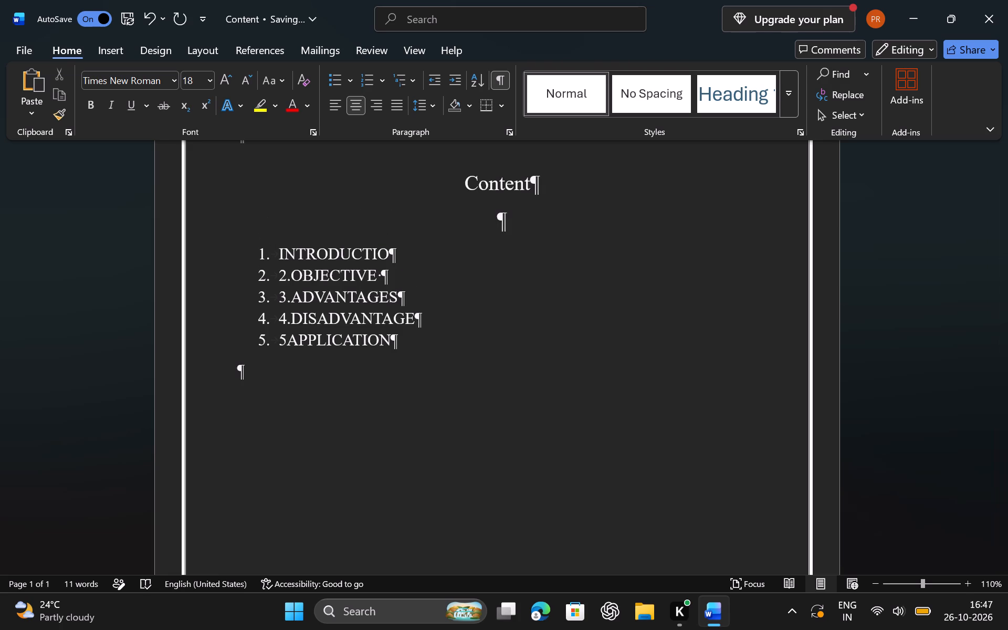
{"action": "type", "text": "subject"}
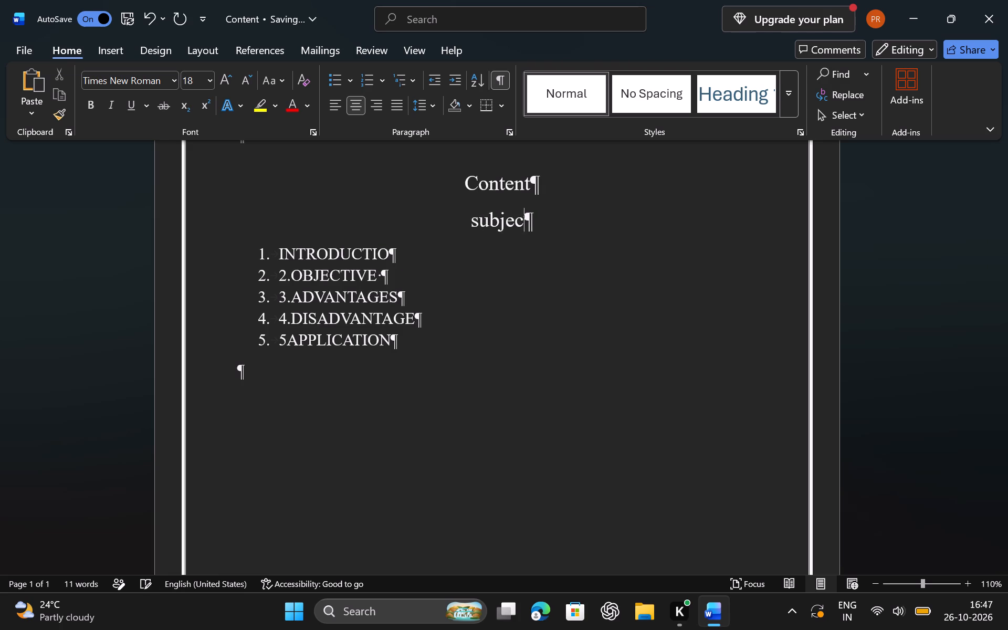
{"action": "key", "text": "space"}
{"action": "type", "text": "artificial intellie"}
{"action": "key", "text": "BackSpace"}
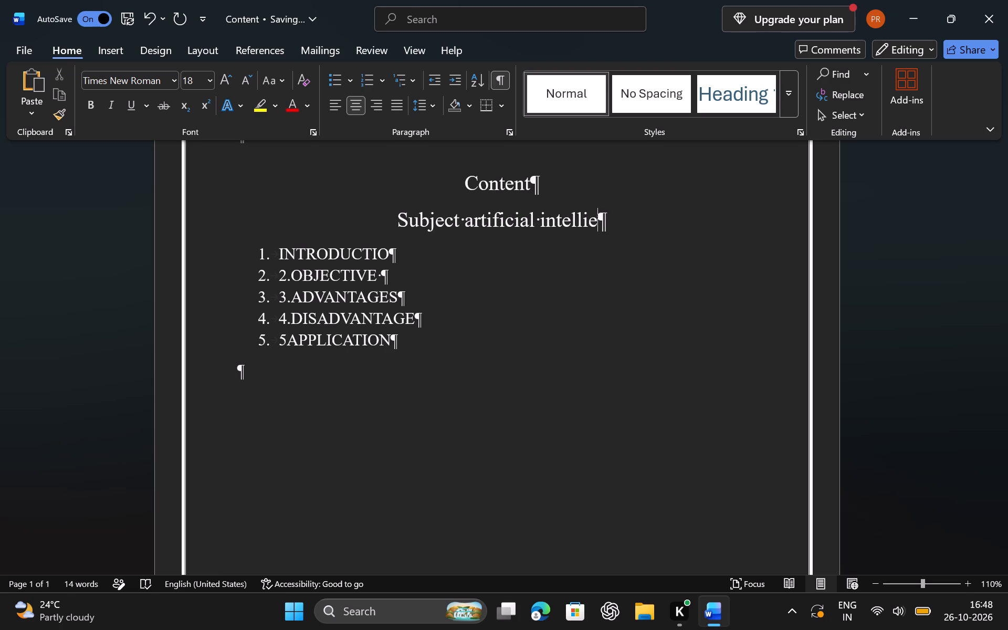
{"action": "type", "text": "gence"}
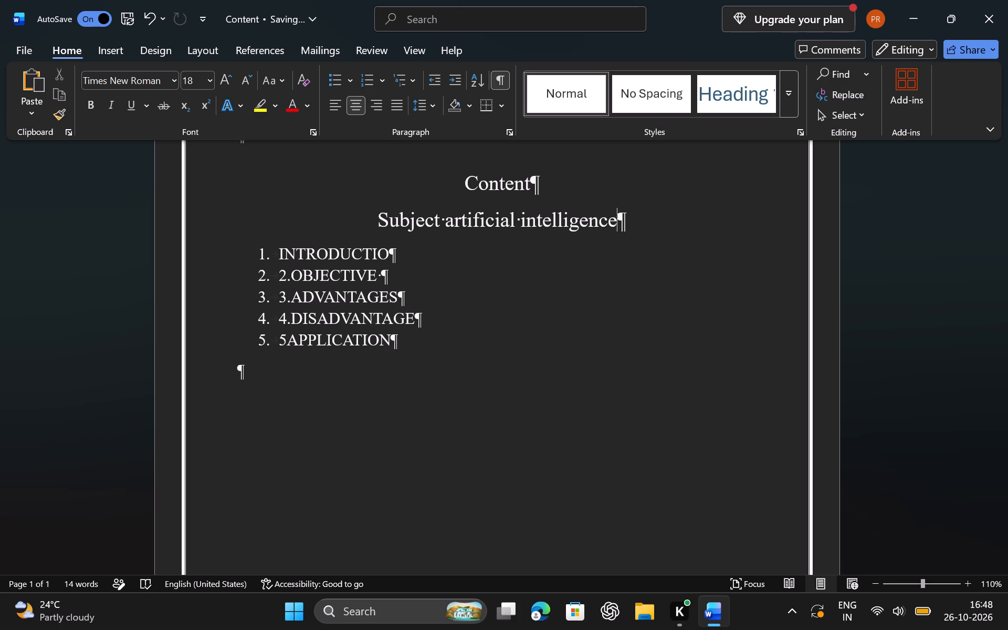
Insert seven colons before "artificial" in the subject line and add an empty line below it.
{"action": "left_click", "coordinate": [445, 224]}
{"action": "key", "text": "shift+colon"}
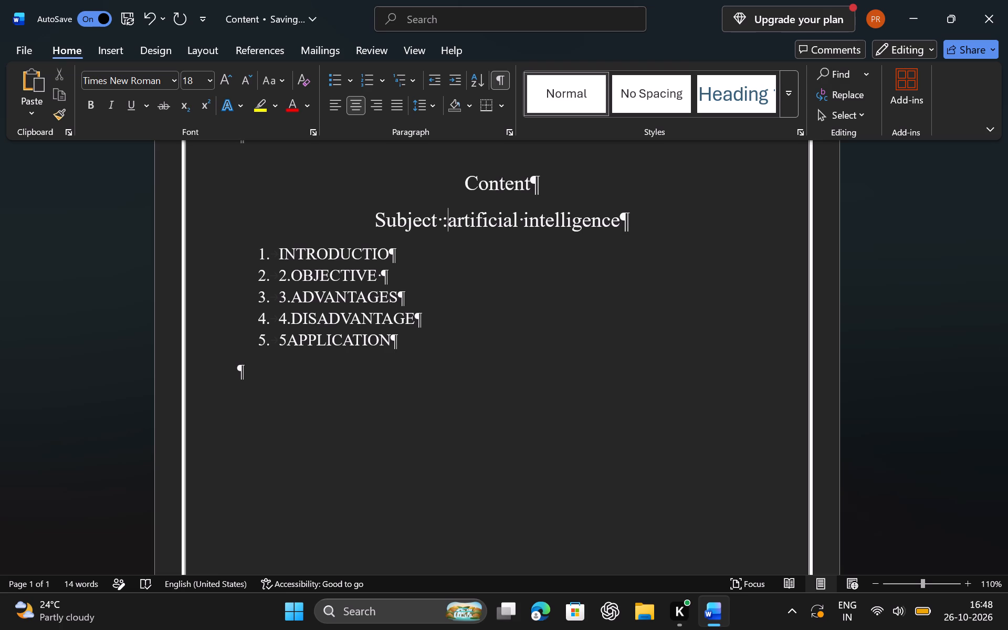
{"action": "type", "text": "::::::"}
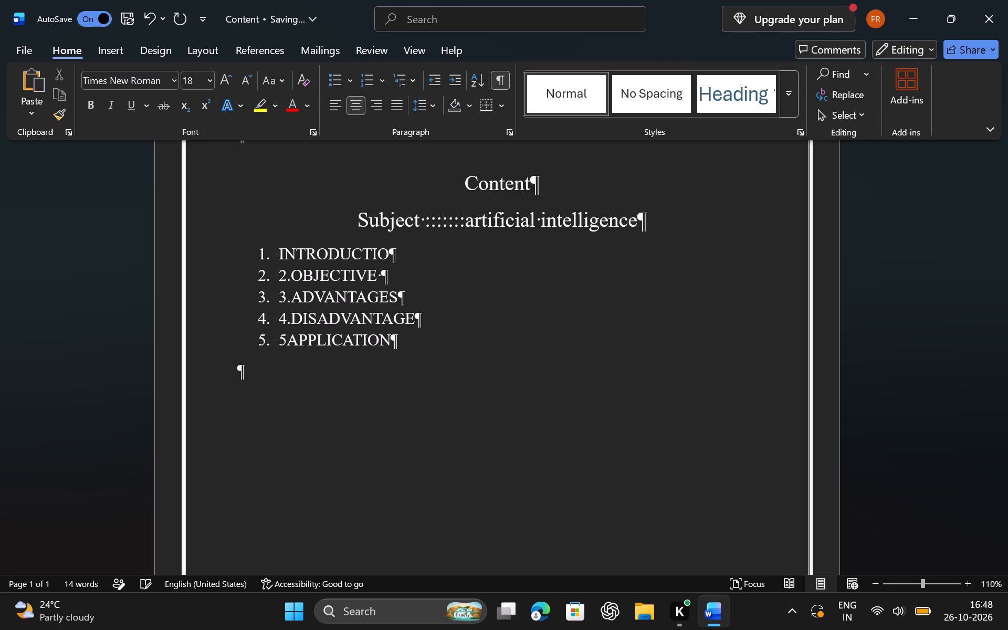
{"action": "left_click", "coordinate": [660, 237]}
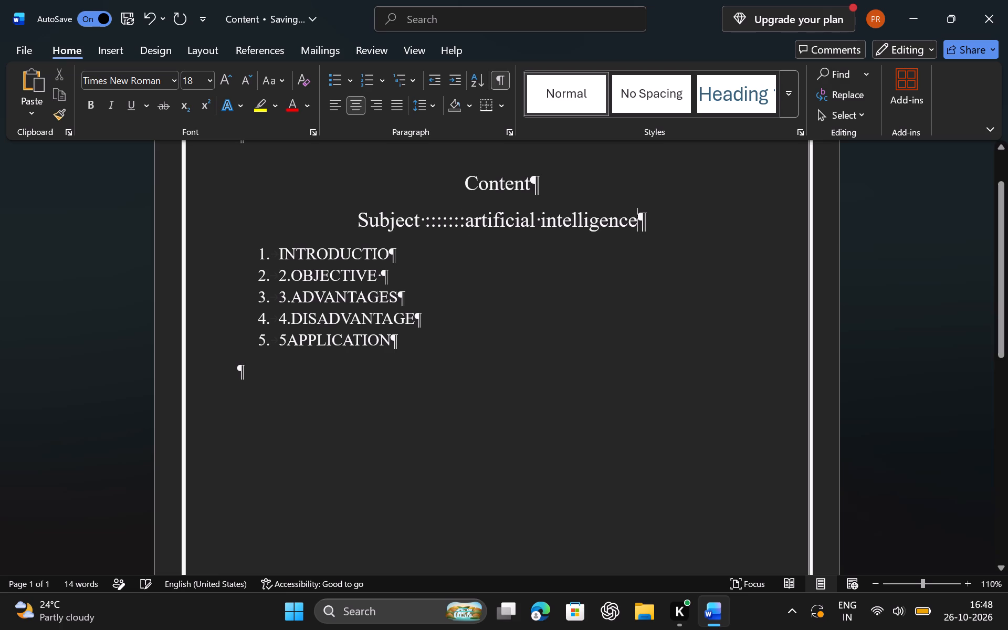
{"action": "key", "text": "Return"}
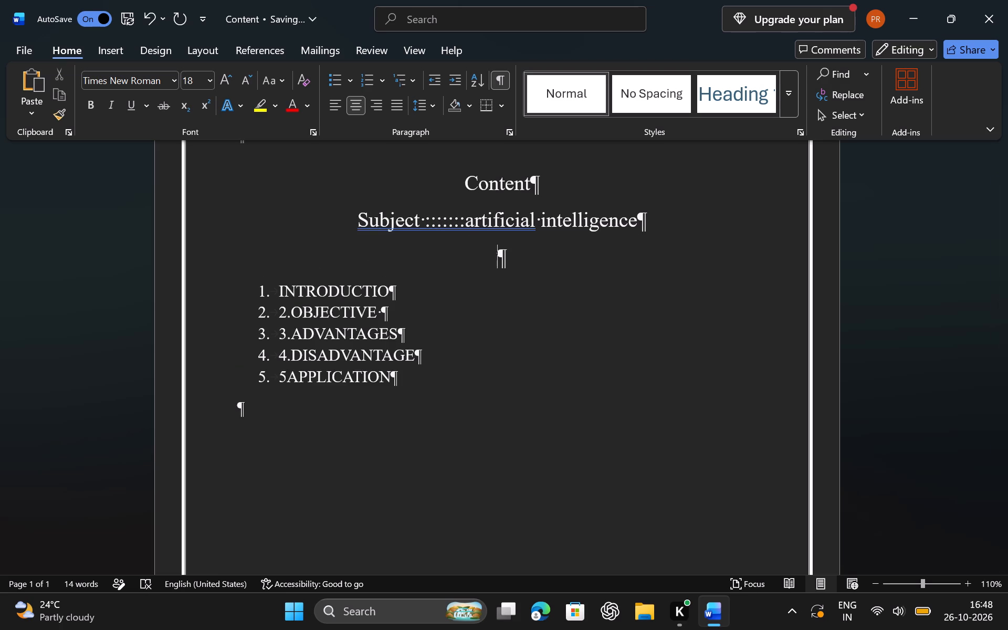
Make the whole subject line bold.
{"action": "scroll", "coordinate": [521, 203], "scroll_direction": "left", "scroll_amount": 1}
{"action": "left_click_drag", "start_coordinate": [352, 216], "coordinate": [821, 241]}
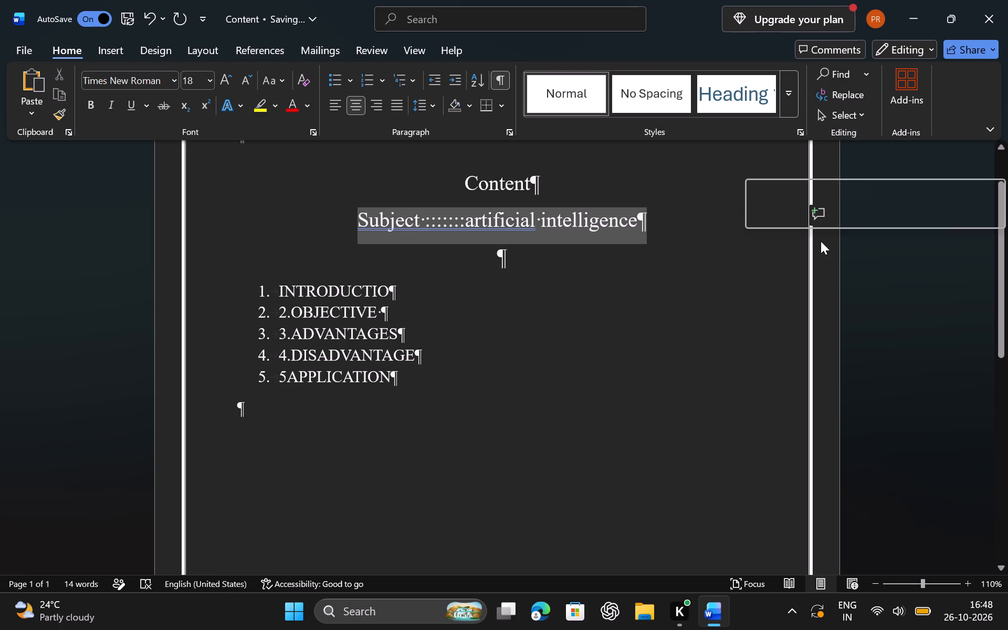
{"action": "scroll", "coordinate": [769, 215], "scroll_direction": "left", "scroll_amount": 1}
{"action": "left_click", "coordinate": [763, 215]}
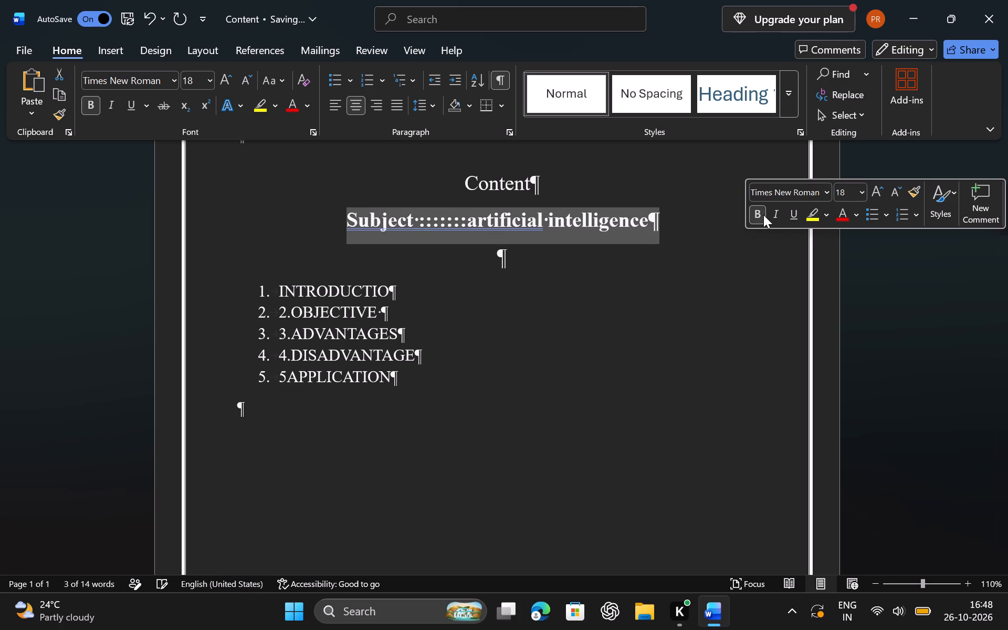
{"action": "scroll", "coordinate": [405, 217], "scroll_direction": "left", "scroll_amount": 2}
{"action": "left_click", "coordinate": [343, 279]}
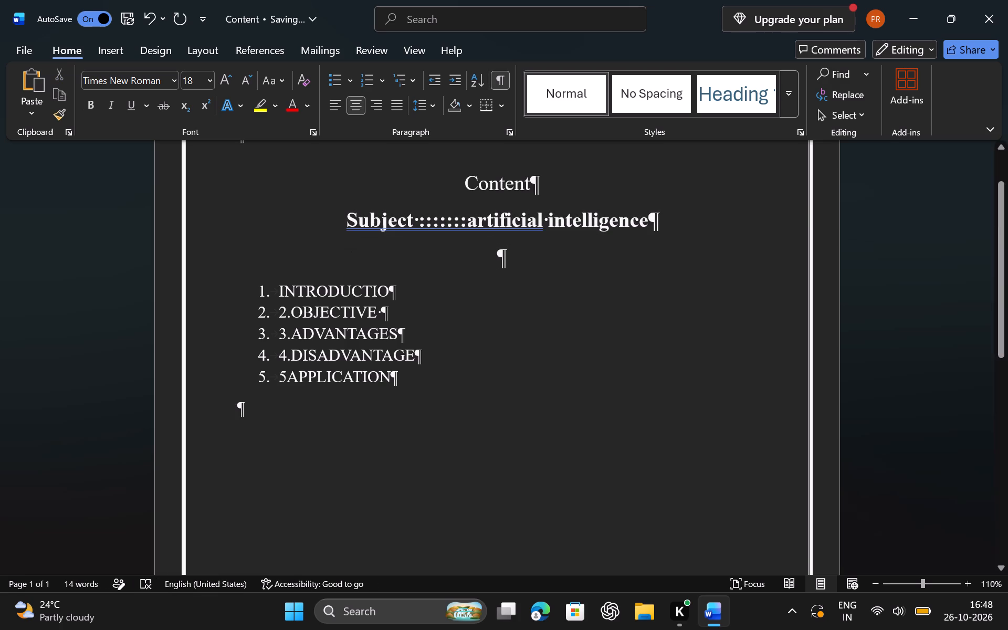
Remove the duplicate typed numbers and periods from the OBJECTIVE, ADVANTAGES, DISADVANTAGE and APPLICATION list items.
{"action": "left_click", "coordinate": [283, 313]}
{"action": "key", "text": "BackSpace"}
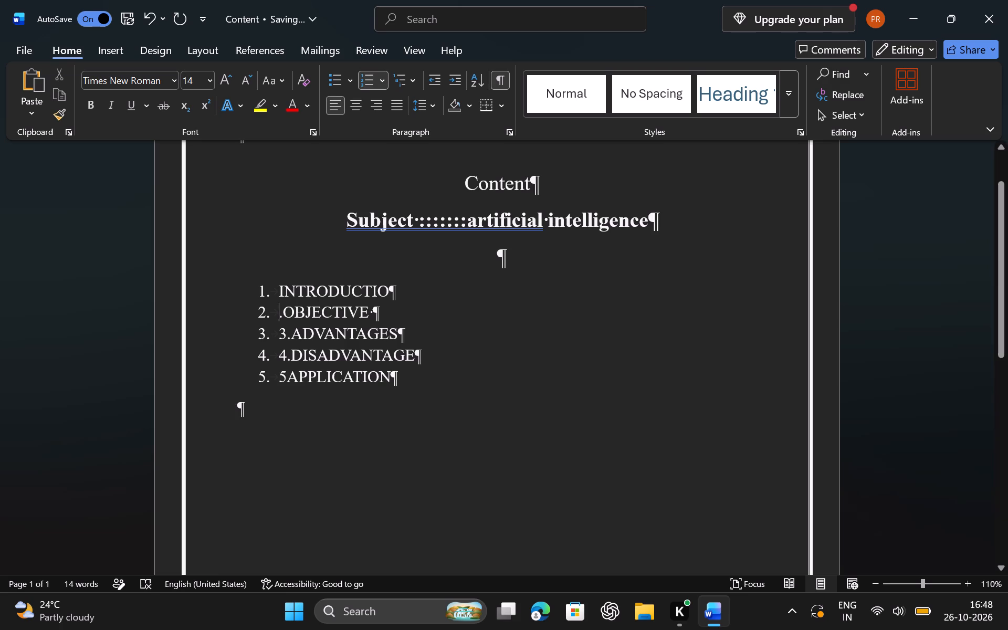
{"action": "left_click", "coordinate": [288, 334]}
{"action": "key", "text": "Right"}
{"action": "key", "text": "BackSpace"}
{"action": "key", "text": "BackSpace"}
{"action": "key", "text": "Down"}
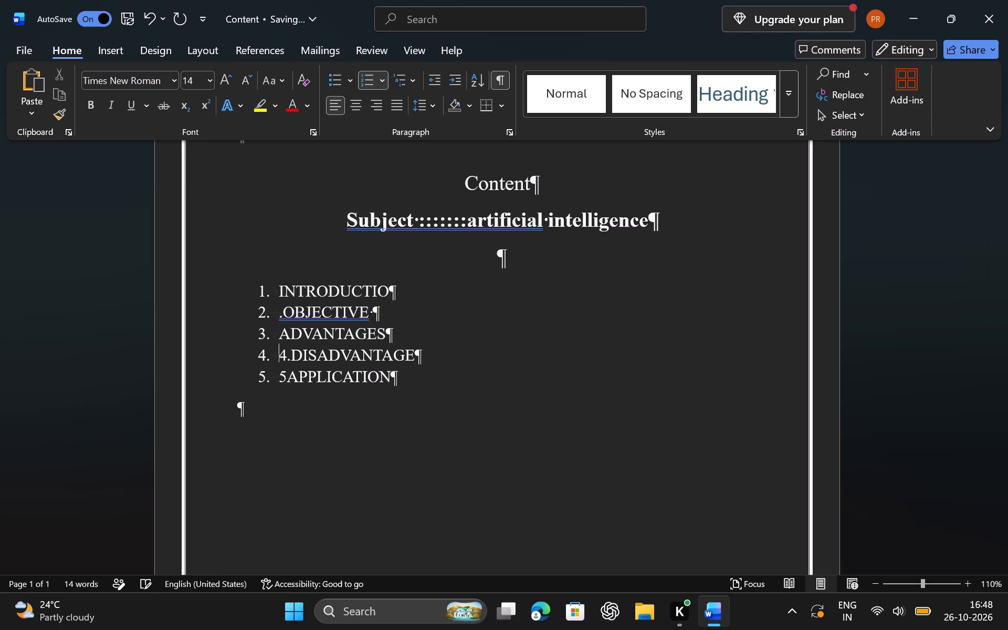
{"action": "key", "text": "Right"}
{"action": "key", "text": "Right"}
{"action": "key", "text": "BackSpace"}
{"action": "key", "text": "BackSpace"}
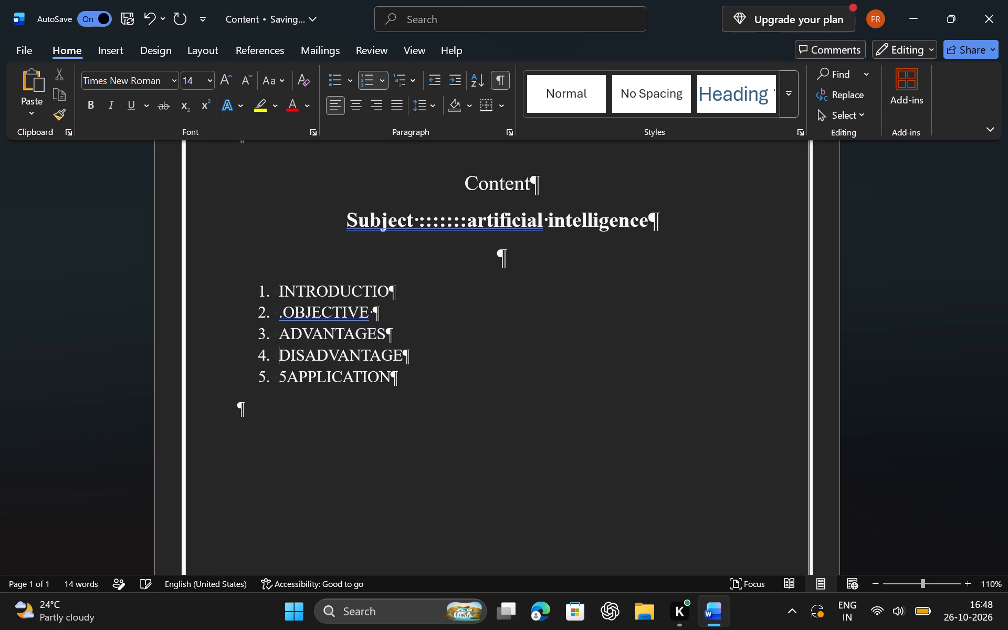
{"action": "key", "text": "Down"}
{"action": "key", "text": "Right"}
{"action": "key", "text": "BackSpace"}
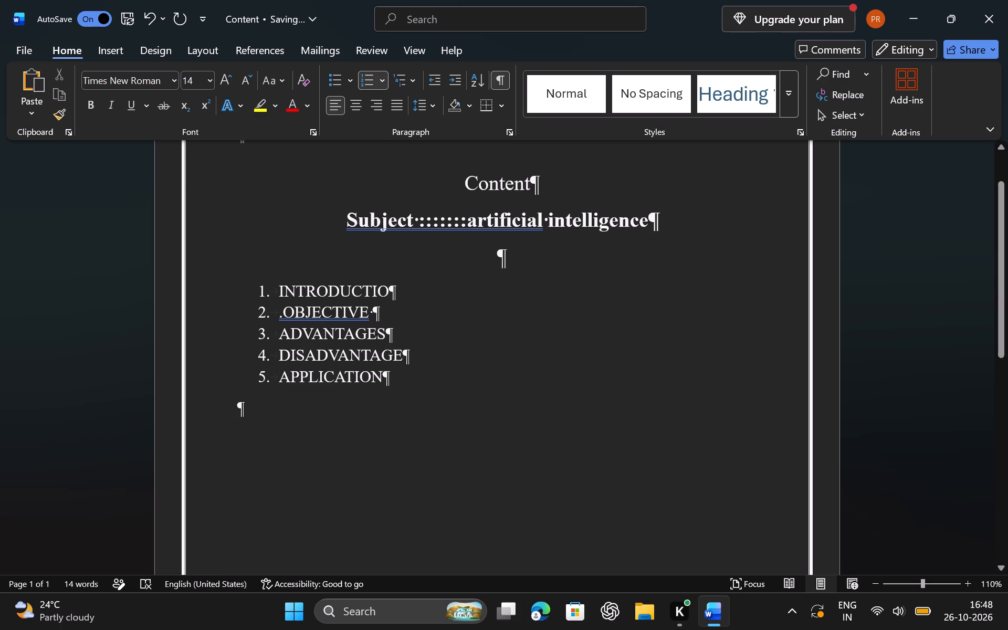
{"action": "left_click", "coordinate": [281, 312]}
{"action": "key", "text": "BackSpace"}
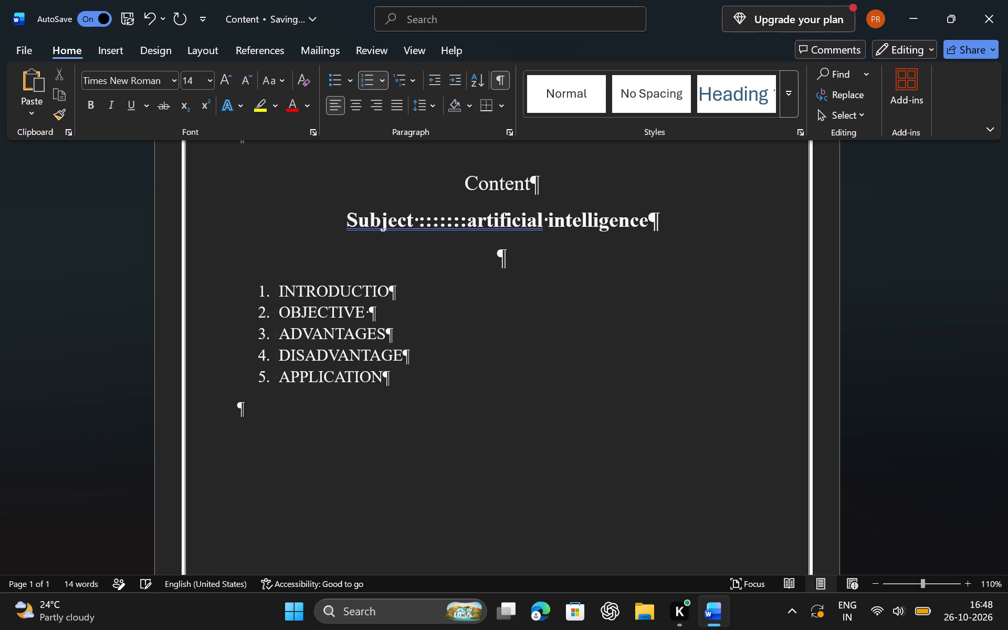
Delete the space between "Subject" and the colons in the subject line.
{"action": "scroll", "coordinate": [305, 312], "scroll_direction": "down", "scroll_amount": 1}
{"action": "scroll", "coordinate": [305, 312], "scroll_direction": "up", "scroll_amount": 1, "text": "ctrl"}
{"action": "scroll", "coordinate": [305, 312], "scroll_direction": "down", "scroll_amount": 1, "text": "ctrl"}
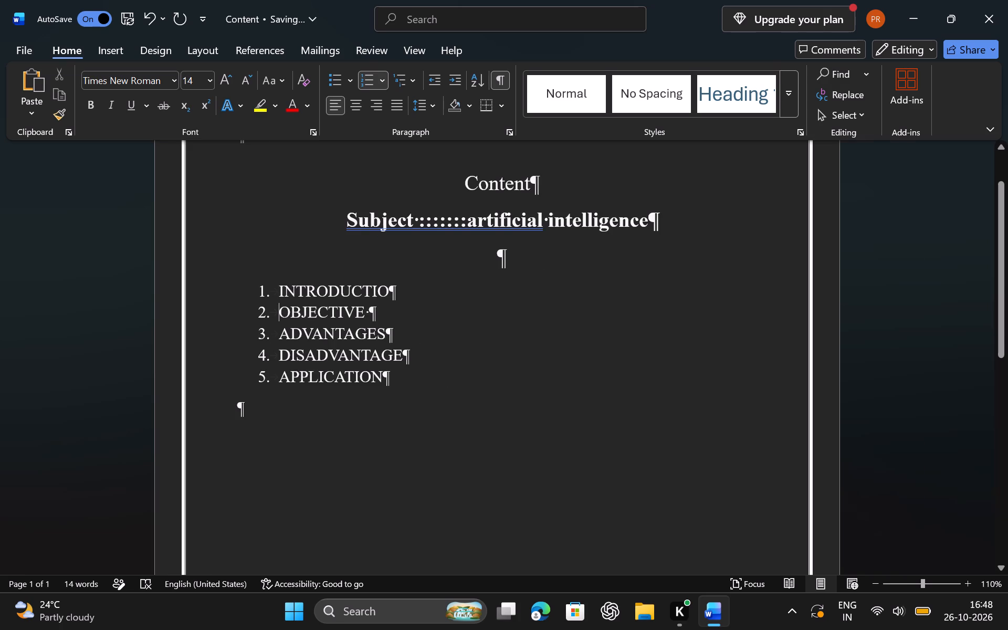
{"action": "scroll", "coordinate": [305, 312], "scroll_direction": "down", "scroll_amount": 1, "text": "ctrl"}
{"action": "scroll", "coordinate": [305, 312], "scroll_direction": "up", "scroll_amount": 1, "text": "ctrl"}
{"action": "scroll", "coordinate": [305, 312], "scroll_direction": "down", "scroll_amount": 1, "text": "ctrl"}
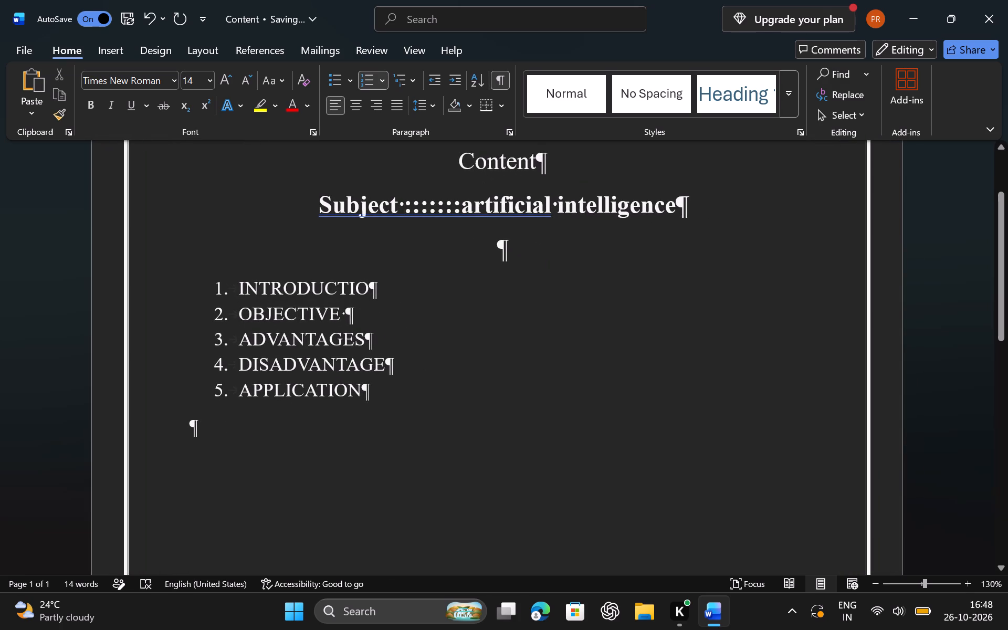
{"action": "left_click", "coordinate": [404, 202]}
{"action": "key", "text": "BackSpace"}
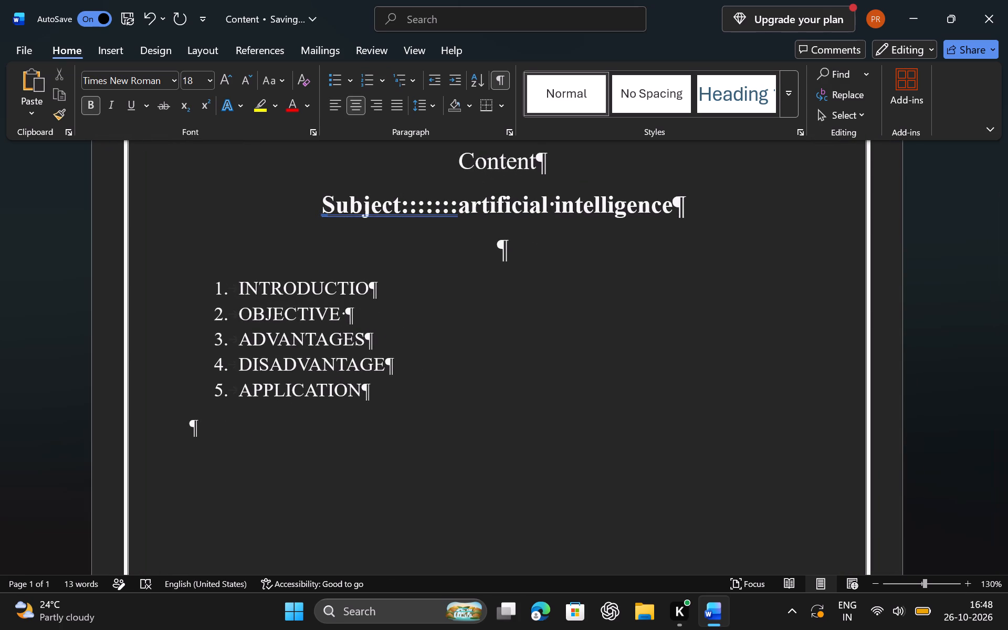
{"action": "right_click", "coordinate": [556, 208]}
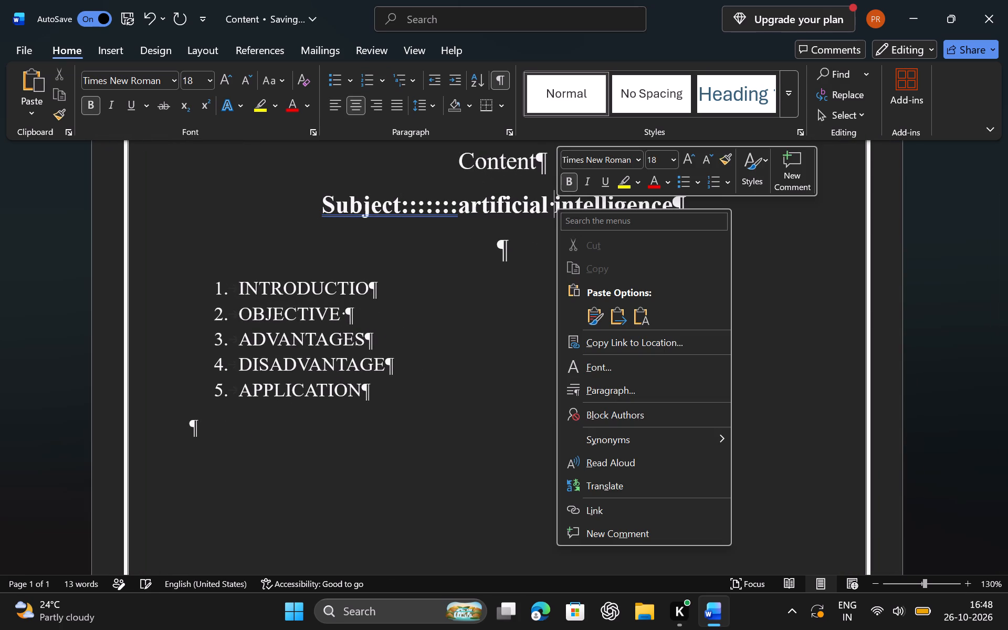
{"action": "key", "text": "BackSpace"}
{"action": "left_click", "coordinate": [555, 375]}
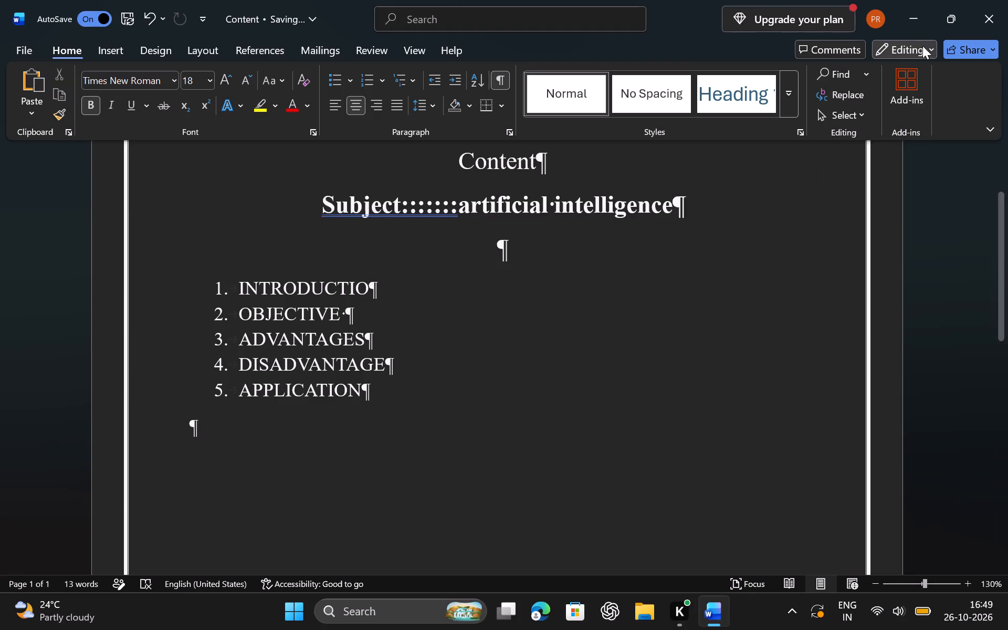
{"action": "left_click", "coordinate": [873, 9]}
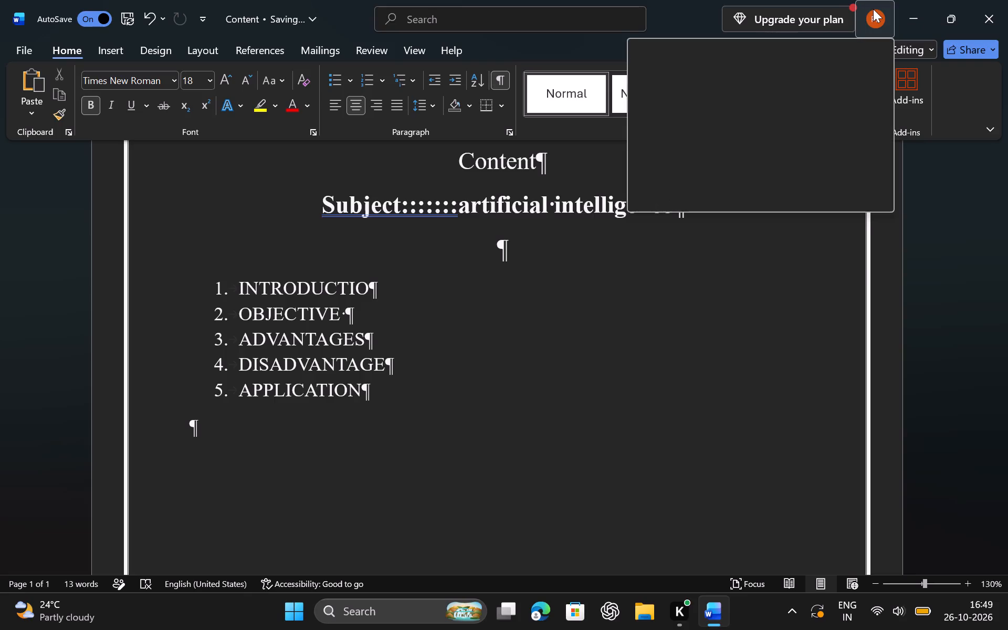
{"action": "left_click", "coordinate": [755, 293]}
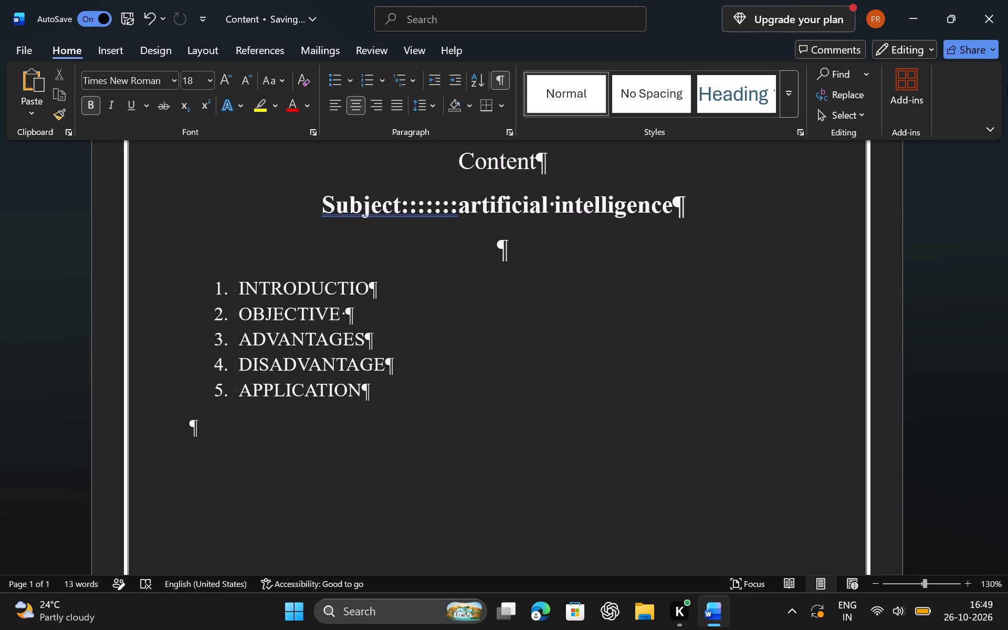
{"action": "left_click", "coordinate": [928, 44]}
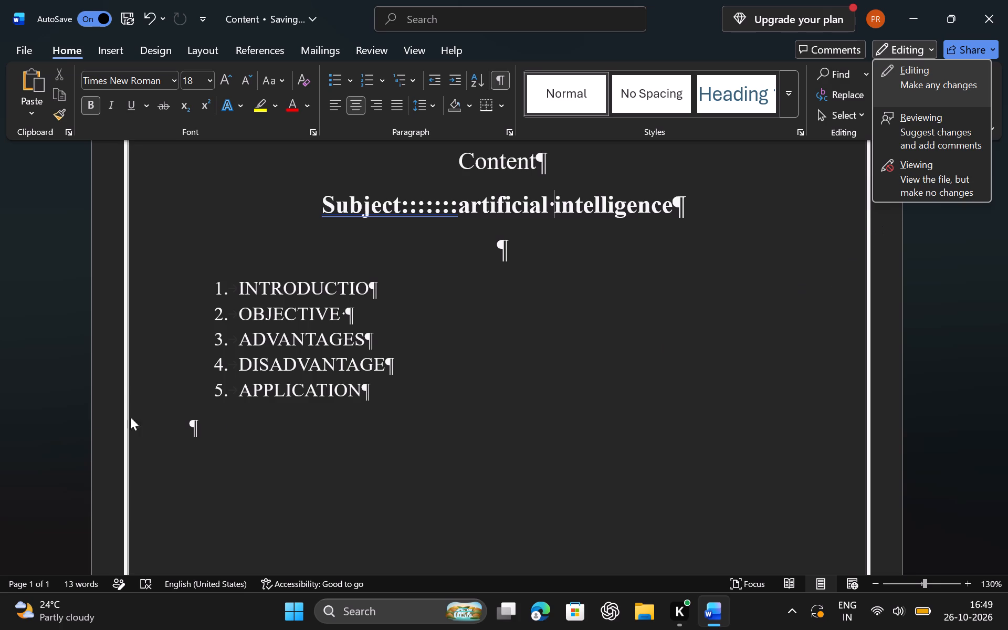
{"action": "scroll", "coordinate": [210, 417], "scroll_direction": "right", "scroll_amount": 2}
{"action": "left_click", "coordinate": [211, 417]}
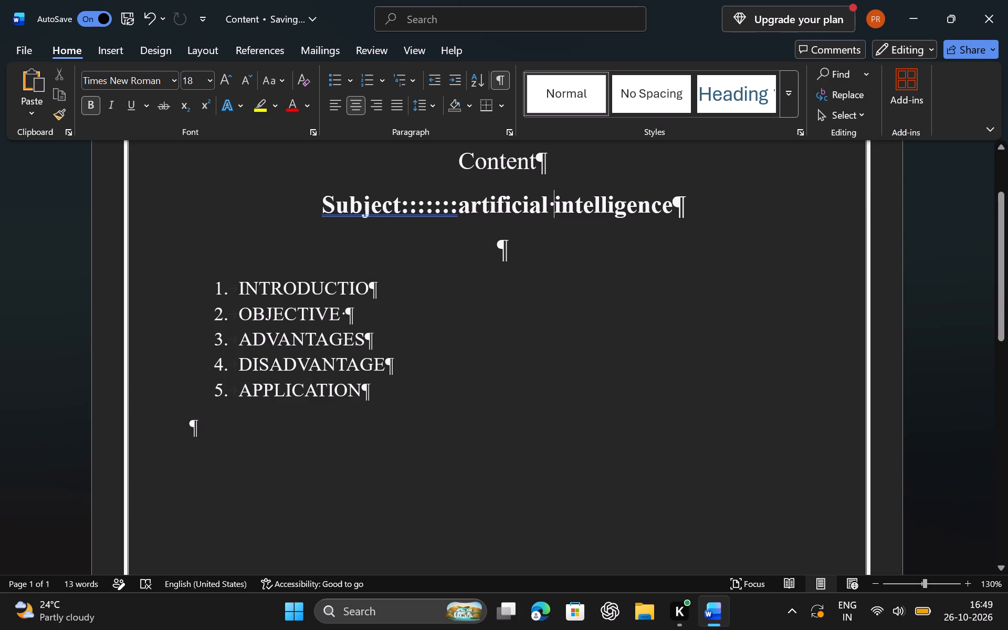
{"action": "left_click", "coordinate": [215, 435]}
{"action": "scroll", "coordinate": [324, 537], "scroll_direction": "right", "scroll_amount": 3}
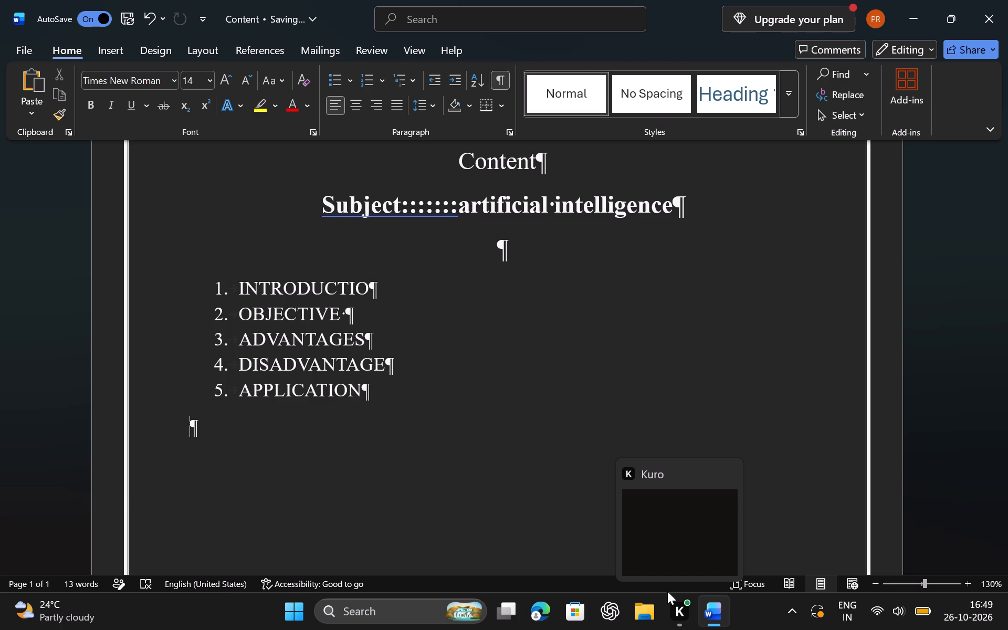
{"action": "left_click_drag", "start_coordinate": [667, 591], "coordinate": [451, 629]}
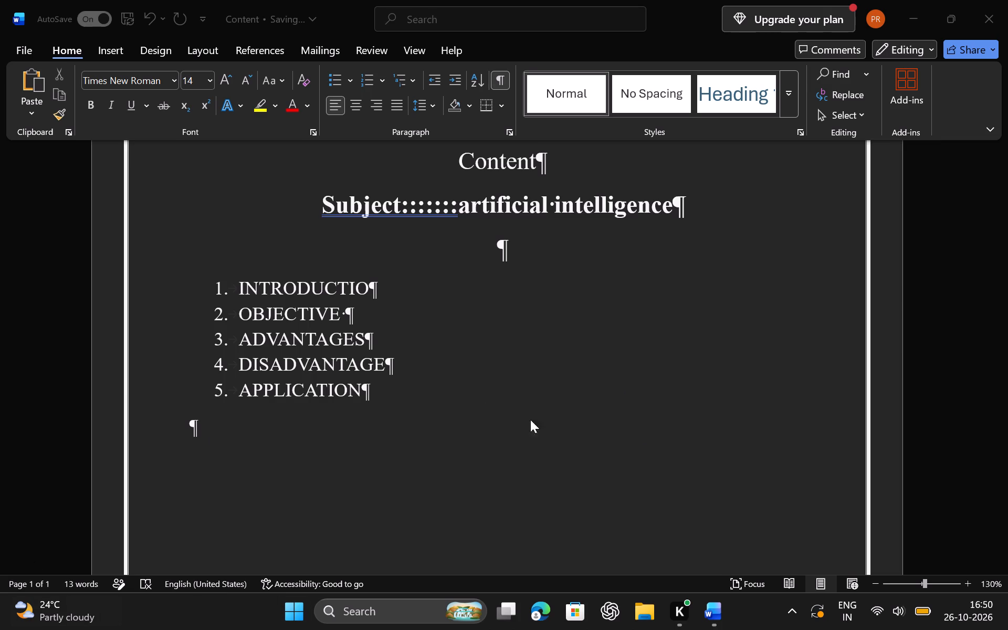
Enter the heading "1.INTRODUCTION" in the empty paragraph below the numbered list.
{"action": "left_click", "coordinate": [222, 437]}
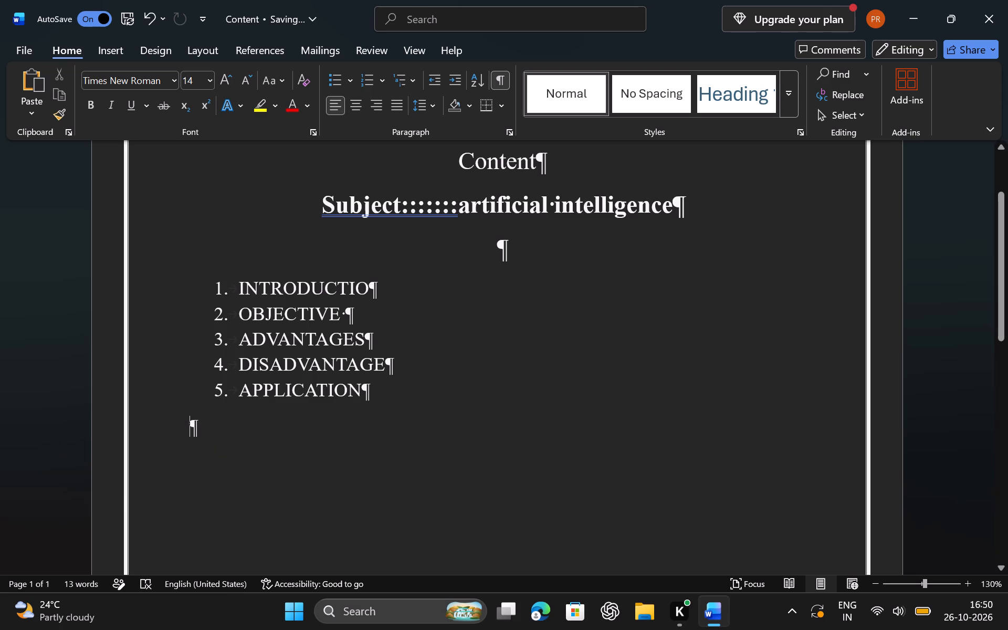
{"action": "key", "text": "1"}
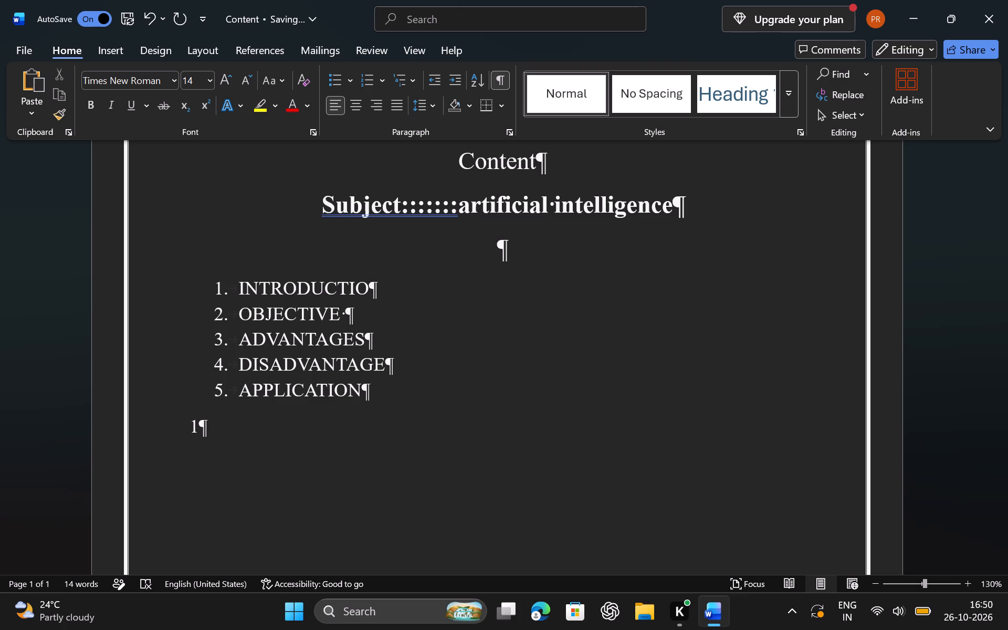
{"action": "type", "text": ".in"}
{"action": "key", "text": "BackSpace"}
{"action": "key", "text": "BackSpace"}
{"action": "type", "text": "INTR"}
{"action": "type", "text": "ODUCTION"}
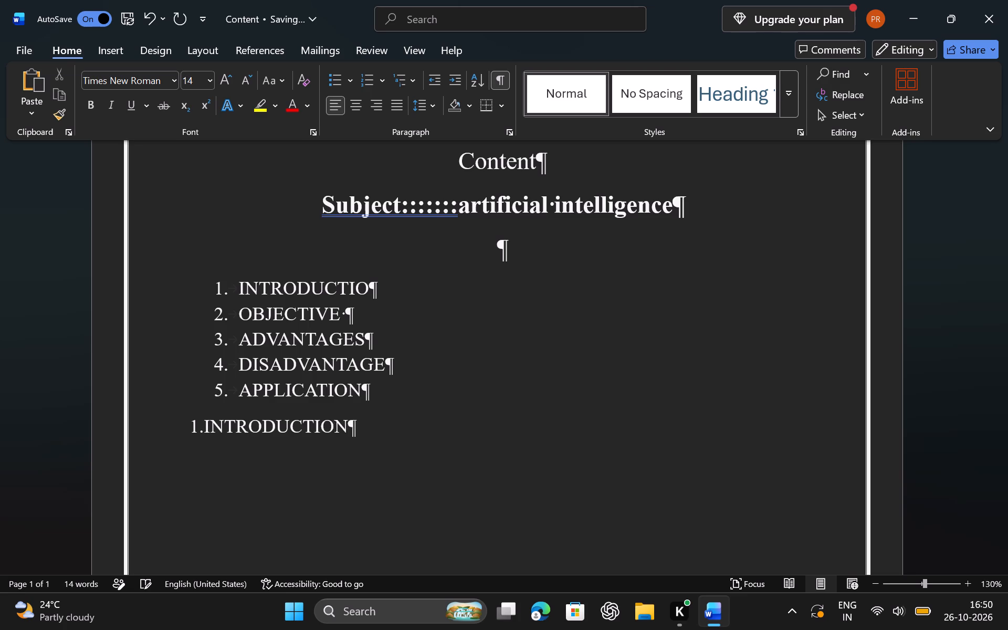
Make the whole "1.INTRODUCTION" heading line bold.
{"action": "left_click_drag", "start_coordinate": [191, 431], "coordinate": [403, 436]}
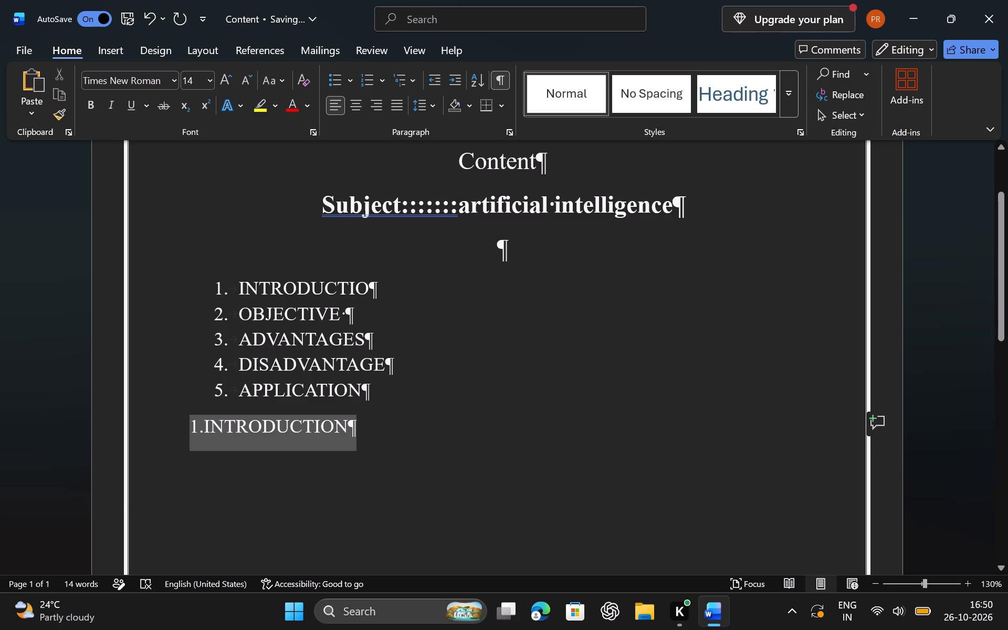
{"action": "left_click_drag", "start_coordinate": [403, 436], "coordinate": [405, 436]}
{"action": "left_click", "coordinate": [411, 411]}
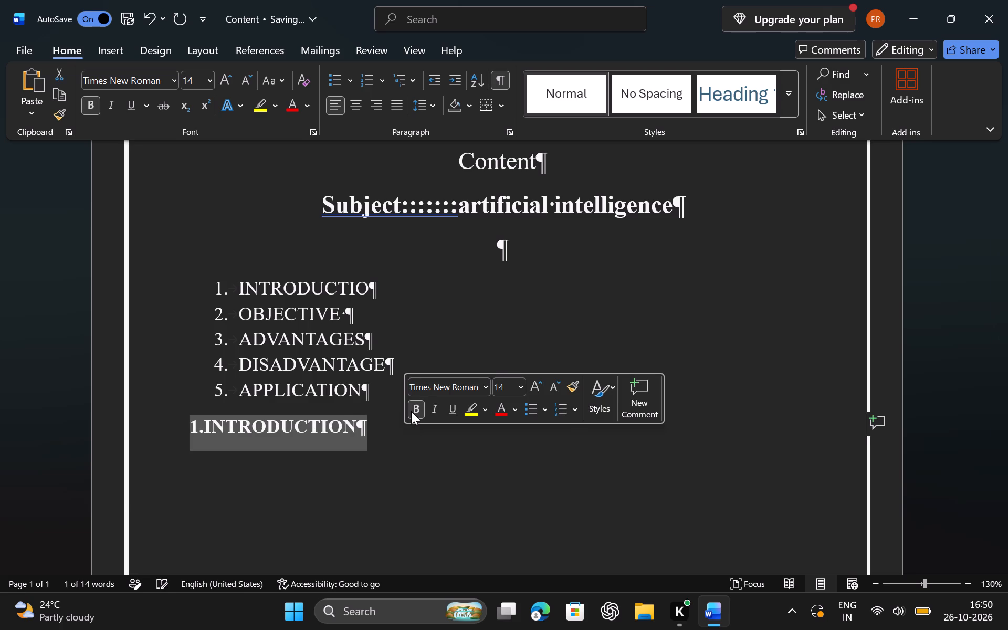
Add a colon after "1.INTRODUCTION" and start a new paragraph below it.
{"action": "left_click", "coordinate": [364, 433]}
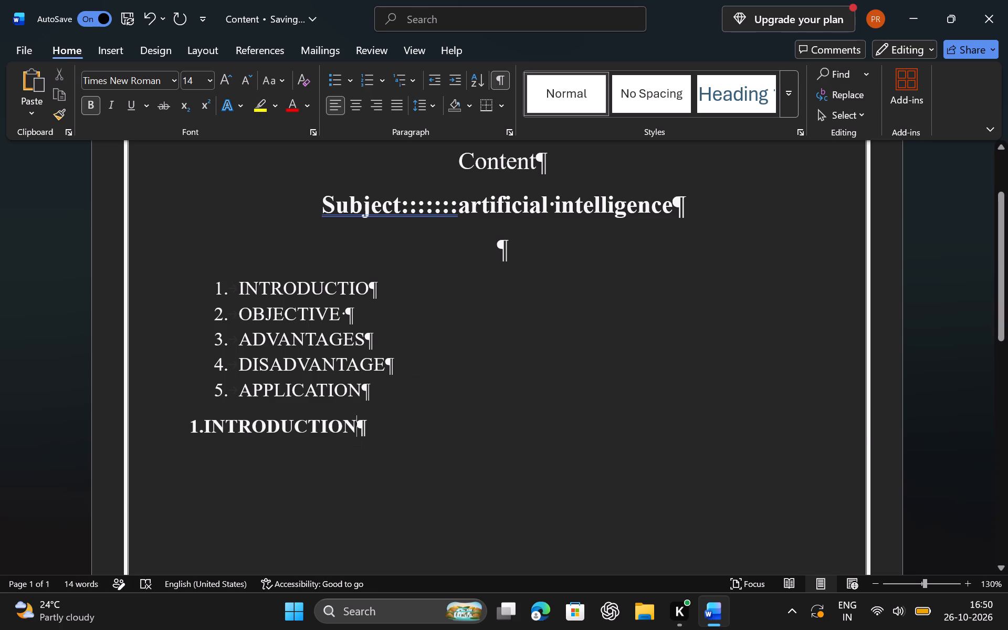
{"action": "key", "text": "Right"}
{"action": "key", "text": "shift+colon"}
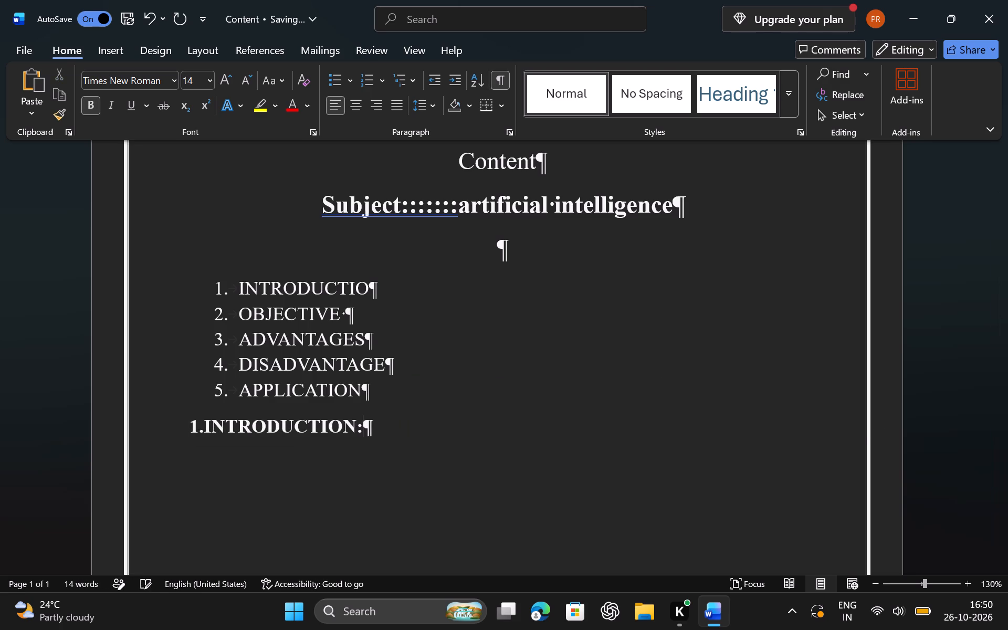
{"action": "key", "text": "Return"}
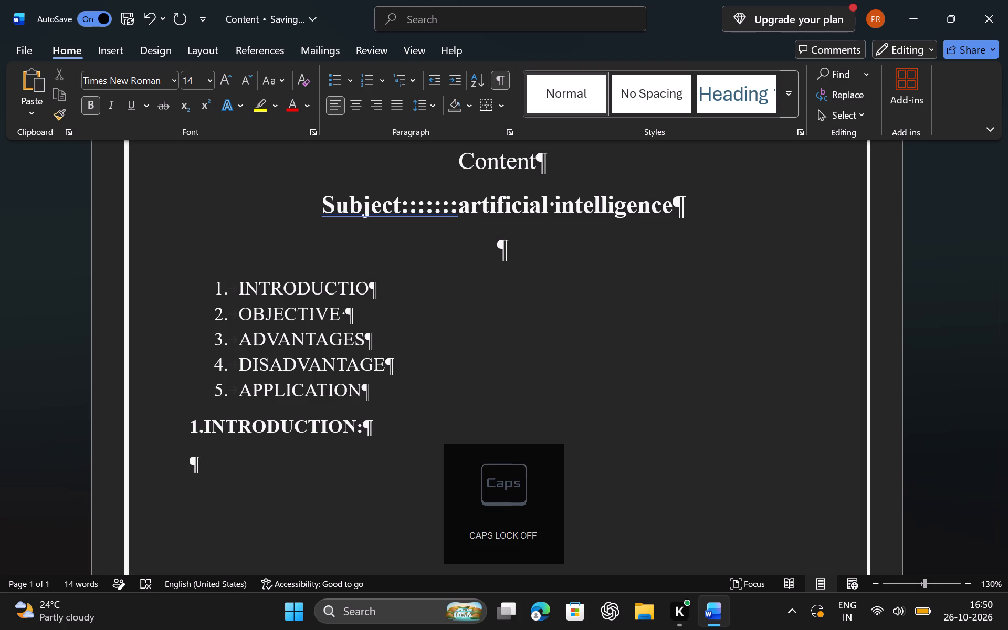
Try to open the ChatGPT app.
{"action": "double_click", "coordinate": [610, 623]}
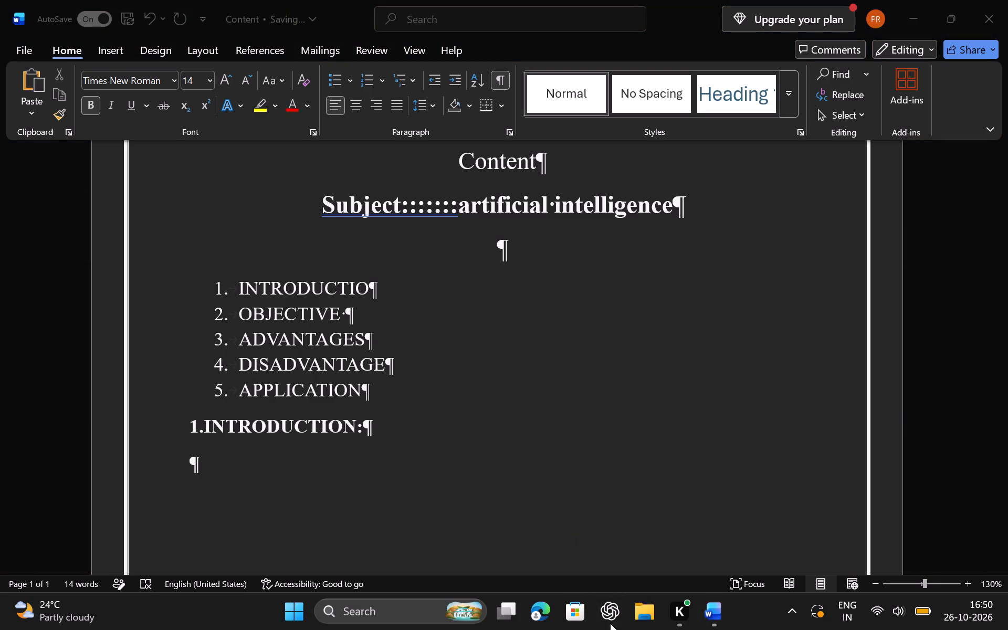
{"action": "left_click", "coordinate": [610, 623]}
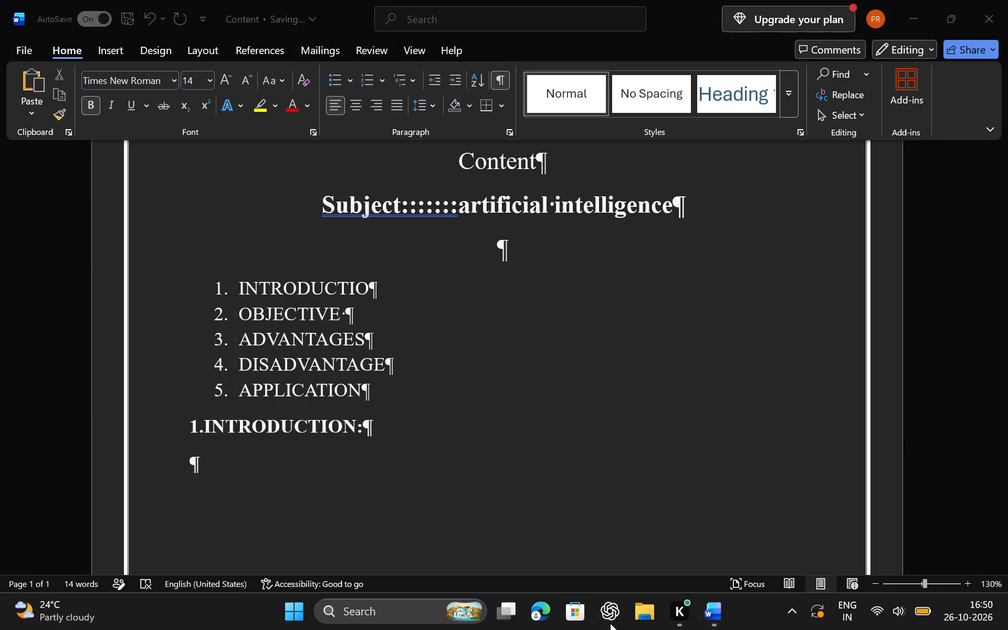
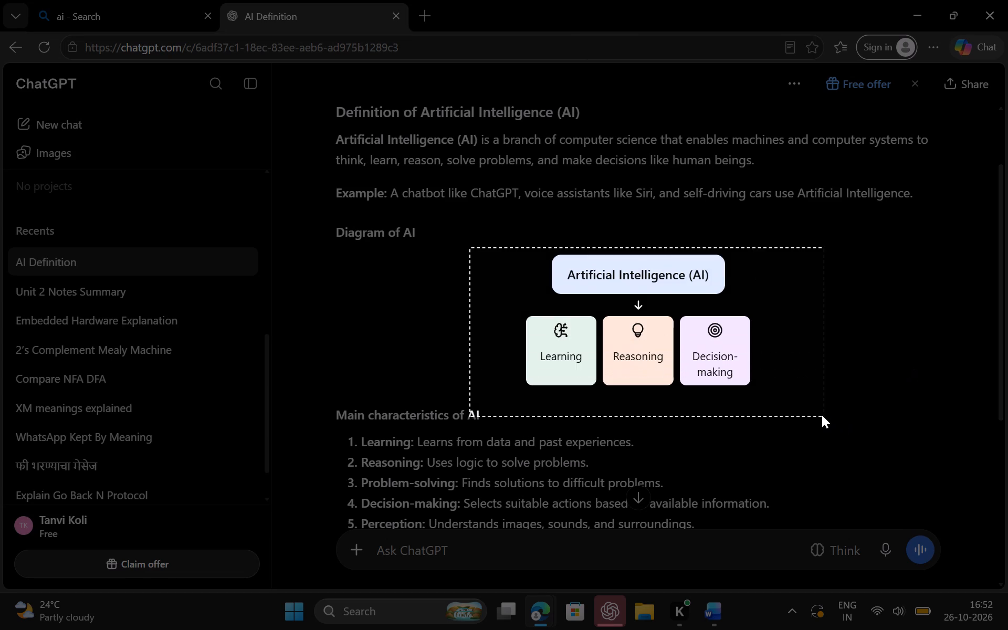
{"action": "left_click_drag", "start_coordinate": [822, 415], "coordinate": [805, 397]}
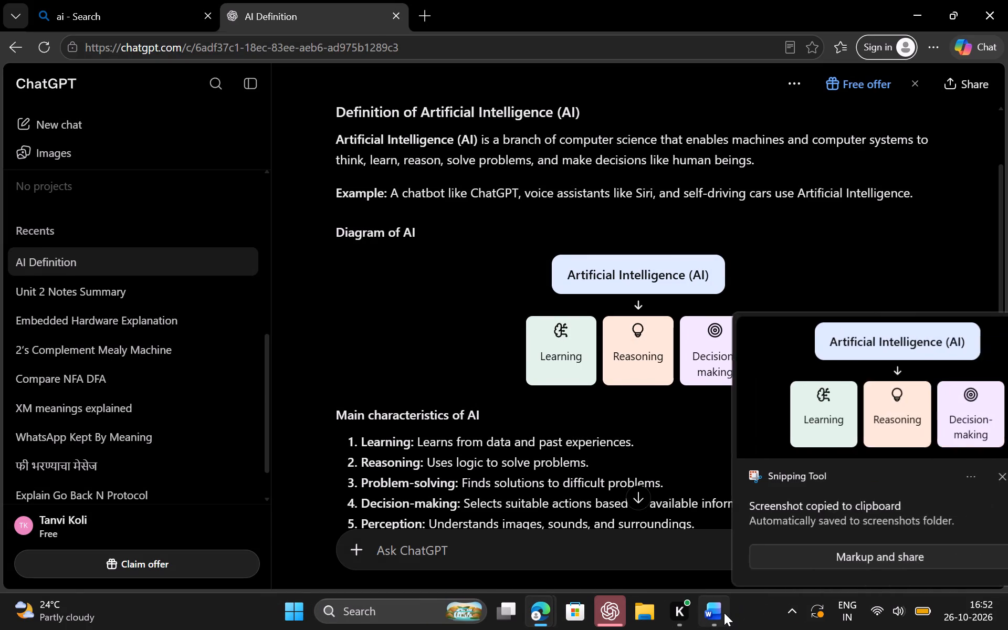
Switch to Word and insert the AI diagram screenshot from the Screenshots folder in Pictures after the definition paragraph.
{"action": "left_click", "coordinate": [724, 613]}
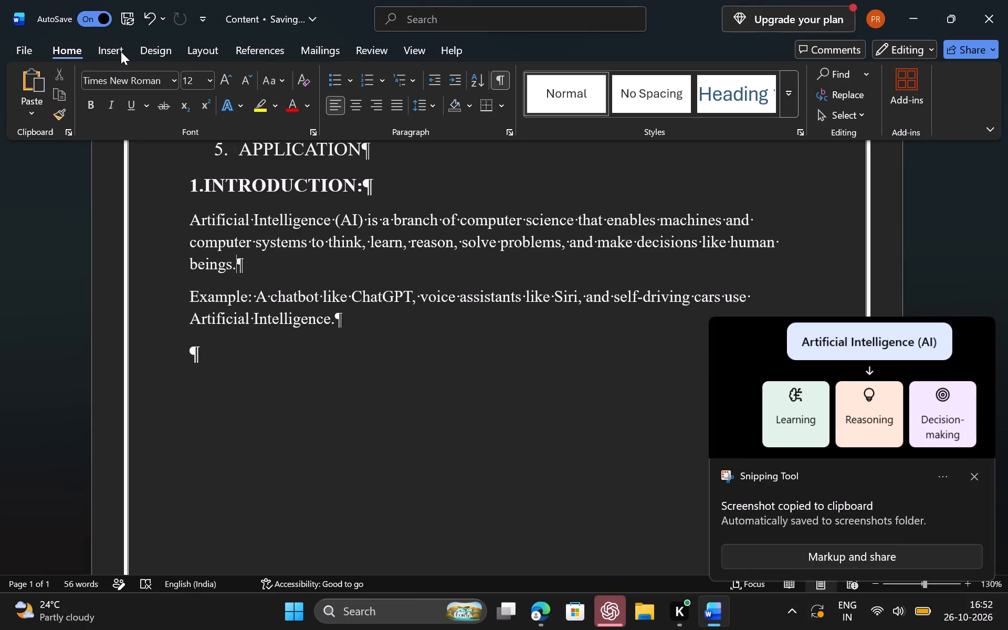
{"action": "left_click", "coordinate": [121, 51]}
{"action": "left_click", "coordinate": [184, 121]}
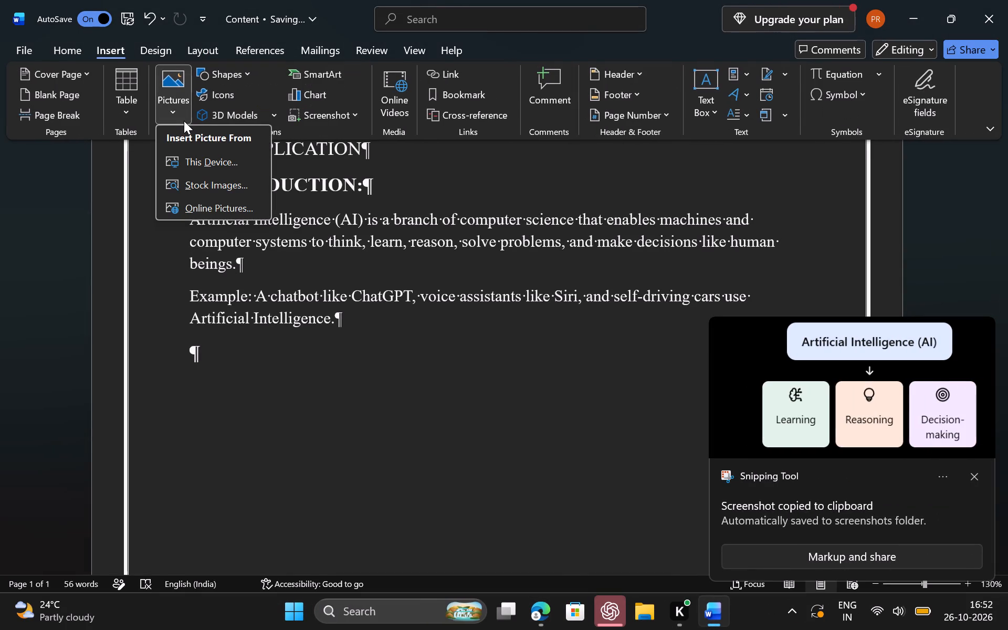
{"action": "left_click", "coordinate": [210, 173]}
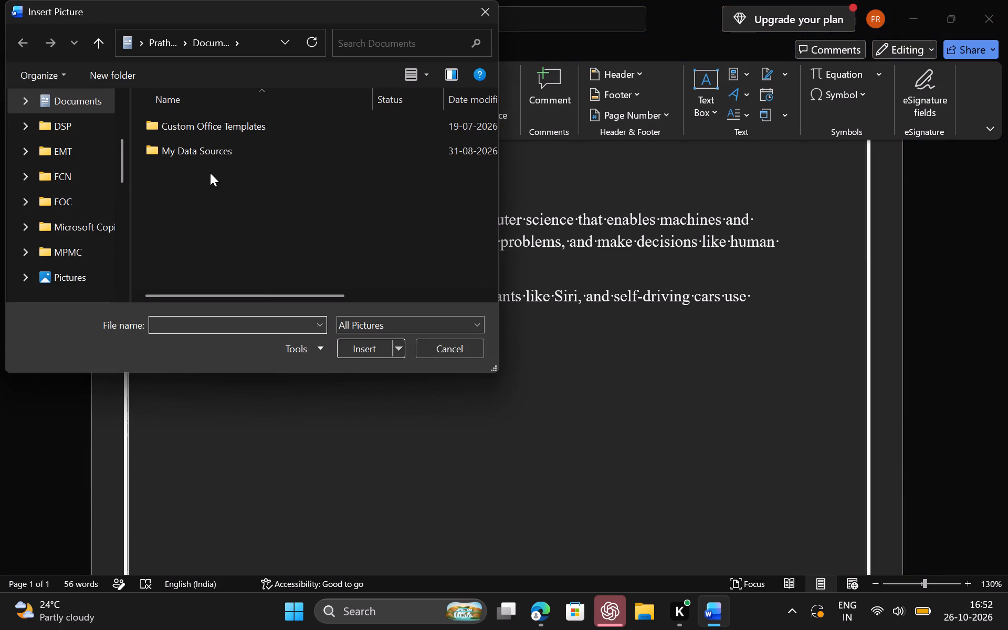
{"action": "scroll", "coordinate": [50, 220], "scroll_direction": "up", "scroll_amount": 7}
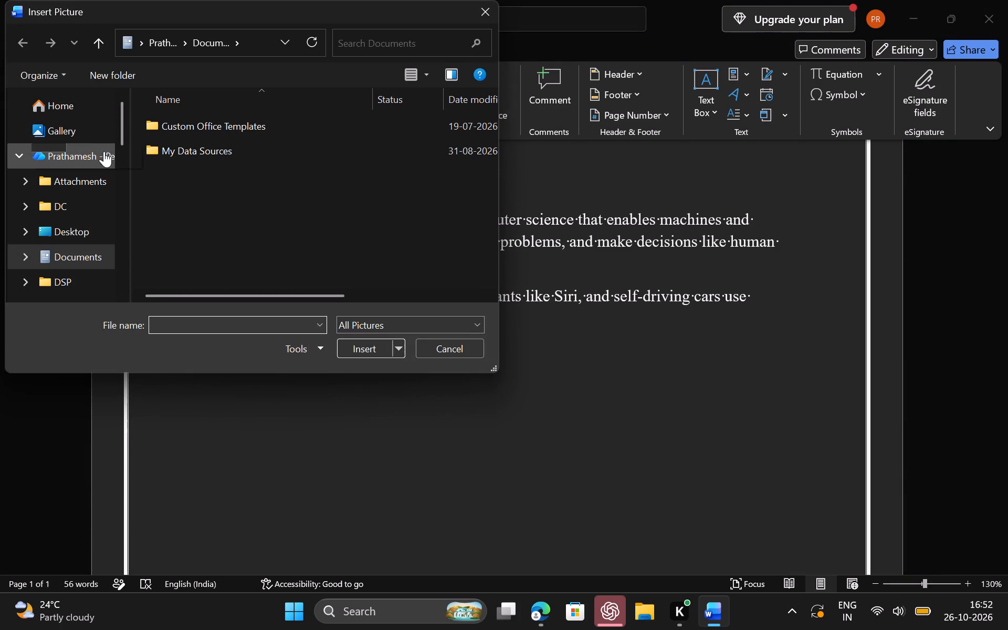
{"action": "double_click", "coordinate": [100, 160]}
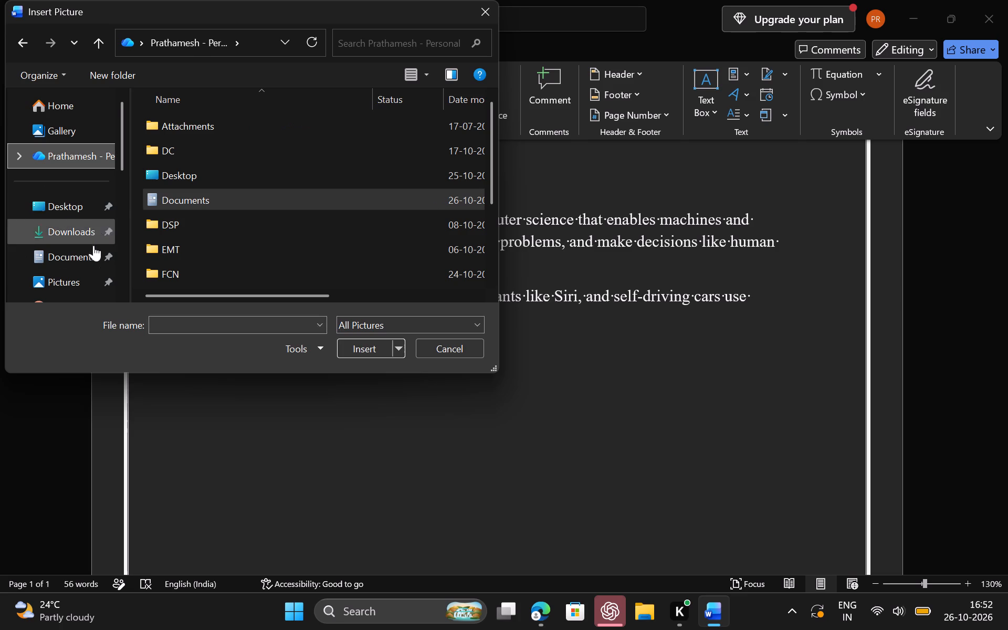
{"action": "left_click_drag", "start_coordinate": [92, 298], "coordinate": [87, 282]}
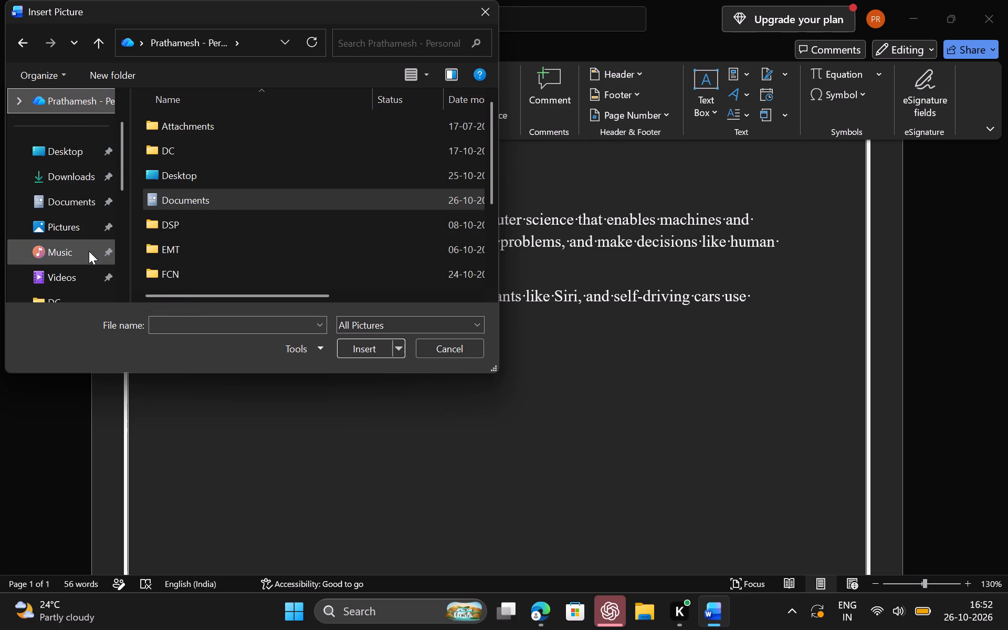
{"action": "left_click", "coordinate": [89, 231]}
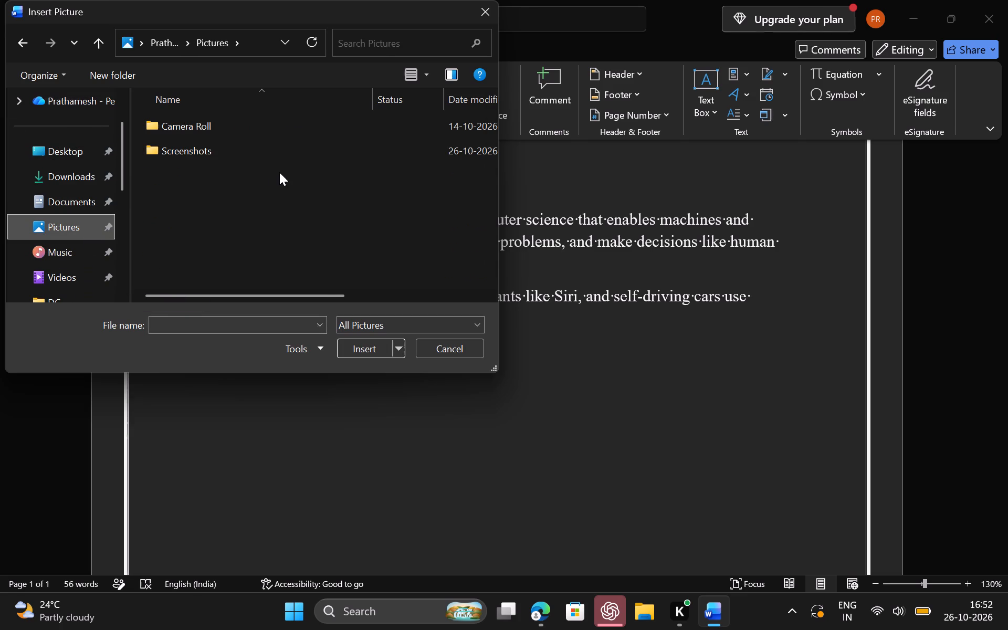
{"action": "double_click", "coordinate": [280, 146]}
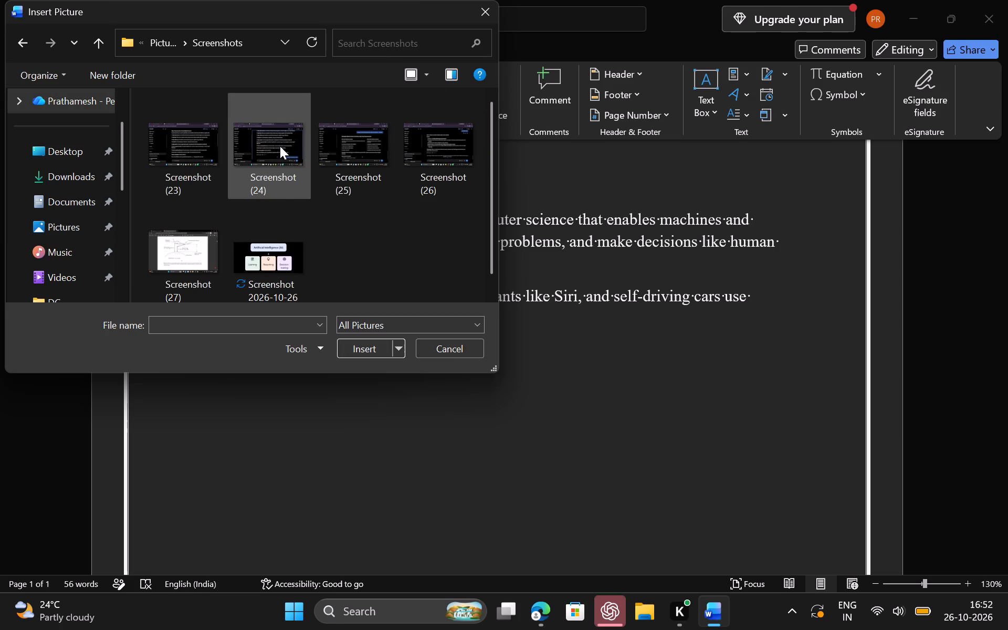
{"action": "double_click", "coordinate": [258, 250]}
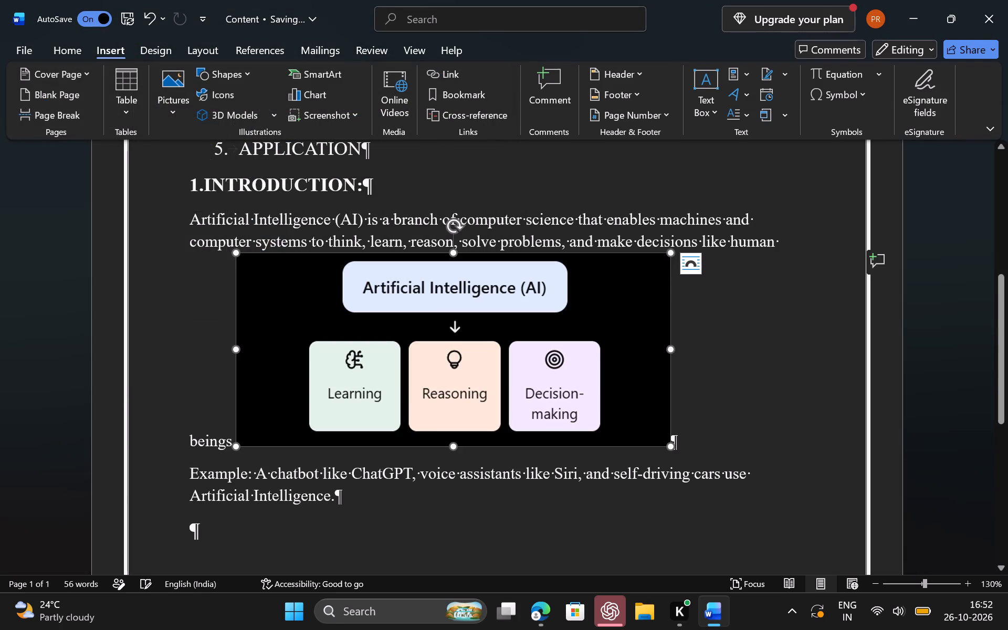
Move the AI diagram picture to the empty paragraph below the example text.
{"action": "scroll", "coordinate": [494, 449], "scroll_direction": "down", "scroll_amount": 1}
{"action": "left_click_drag", "start_coordinate": [522, 286], "coordinate": [587, 527]}
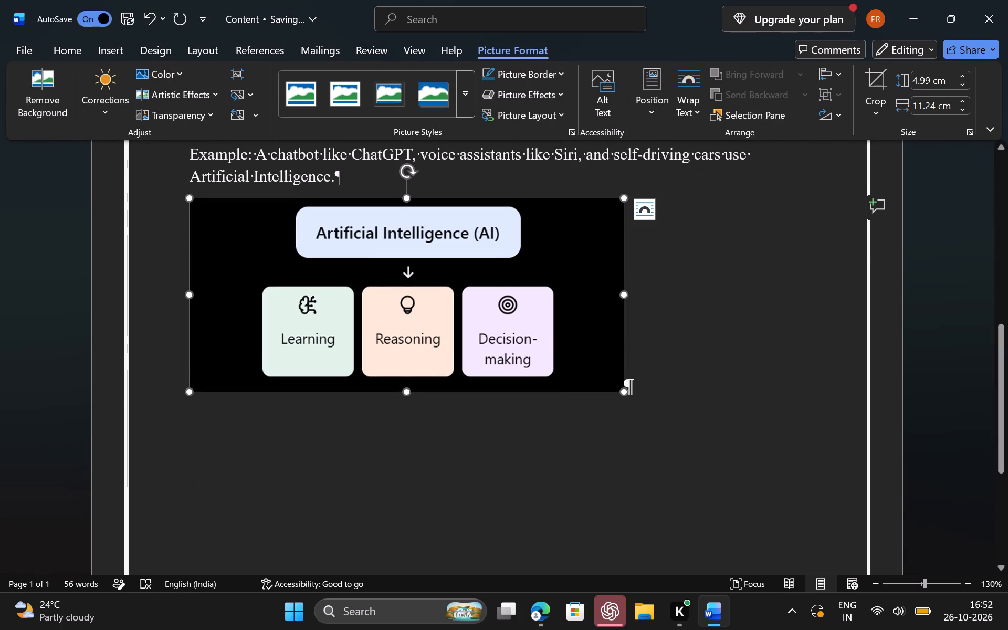
Stretch the AI diagram picture to about 14.74 cm wide and 6.29 cm high.
{"action": "scroll", "coordinate": [458, 364], "scroll_direction": "down", "scroll_amount": 1}
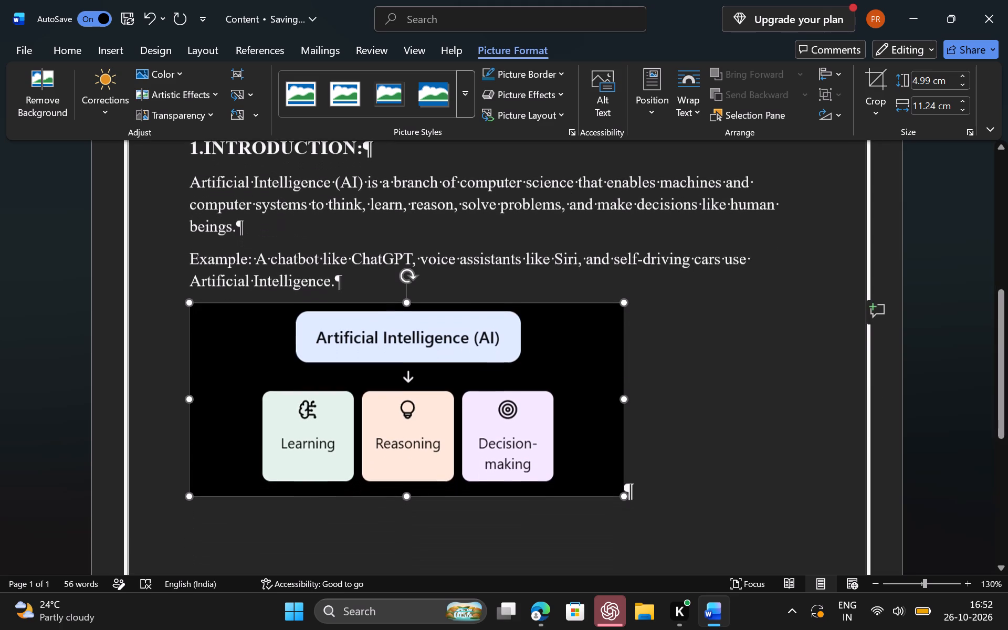
{"action": "left_click_drag", "start_coordinate": [623, 394], "coordinate": [716, 404]}
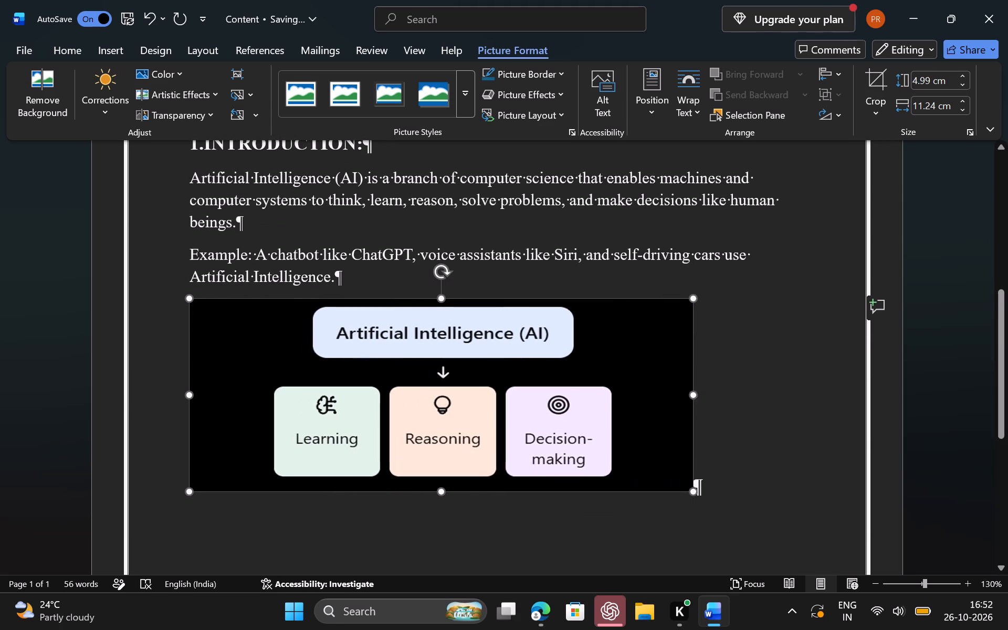
{"action": "left_click_drag", "start_coordinate": [716, 404], "coordinate": [759, 403]}
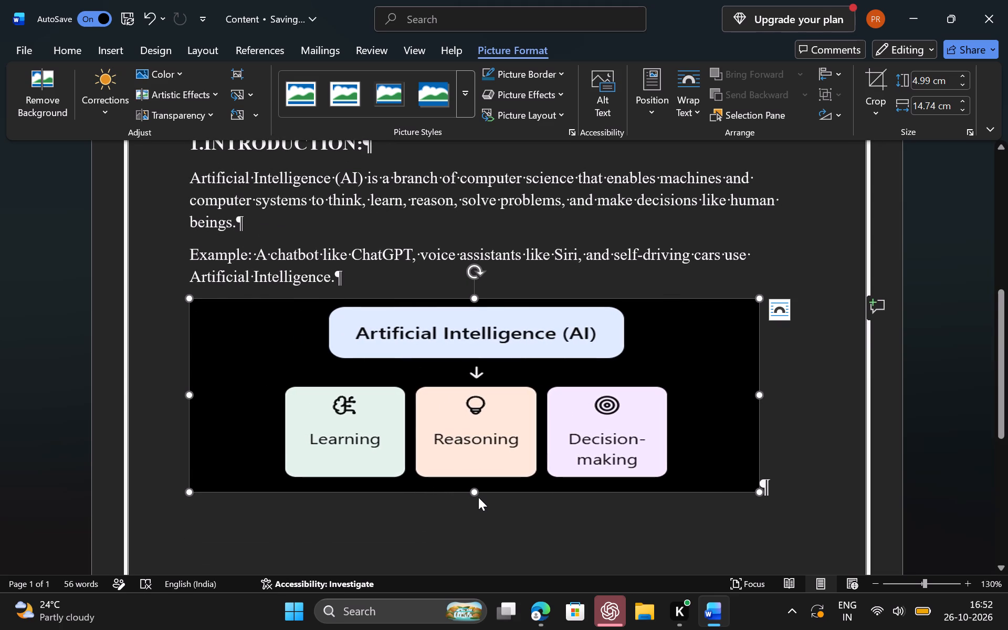
{"action": "left_click_drag", "start_coordinate": [476, 492], "coordinate": [488, 542]}
Set the AI diagram picture's layout to Tight text wrapping.
{"action": "scroll", "coordinate": [523, 383], "scroll_direction": "down", "scroll_amount": 4}
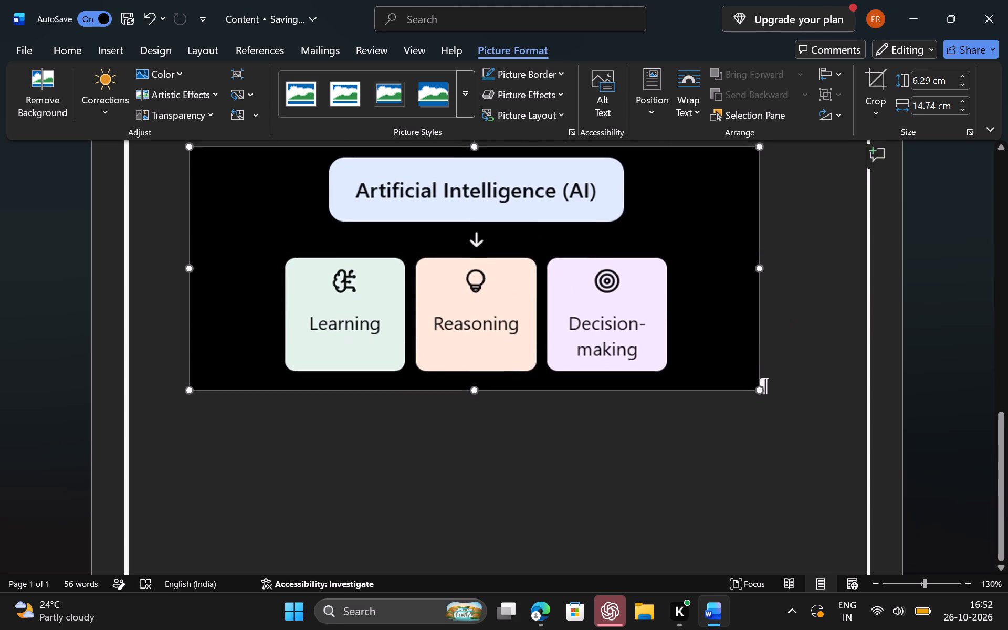
{"action": "left_click", "coordinate": [800, 240]}
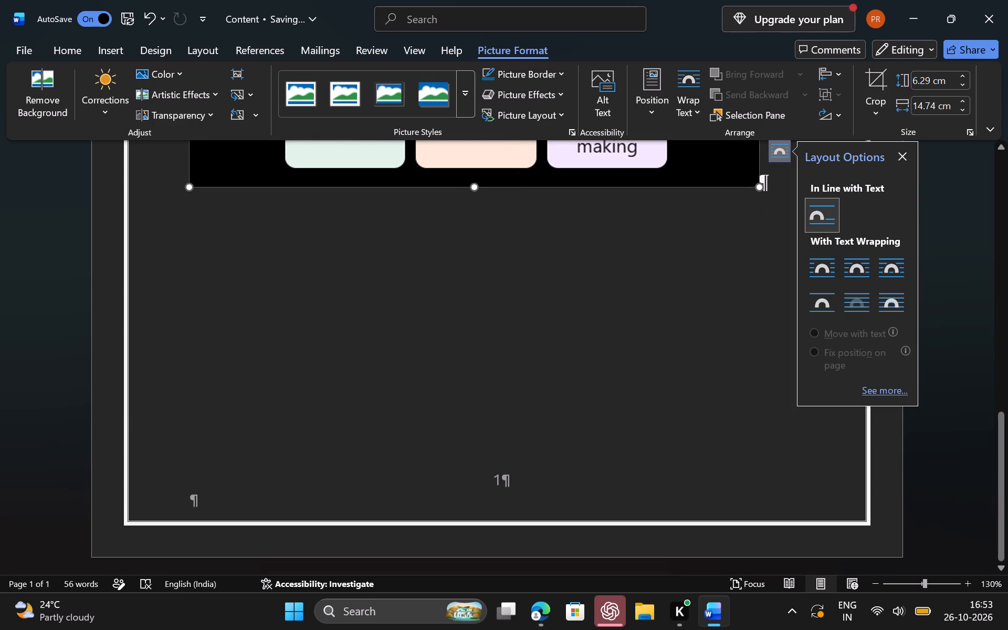
{"action": "left_click", "coordinate": [845, 264]}
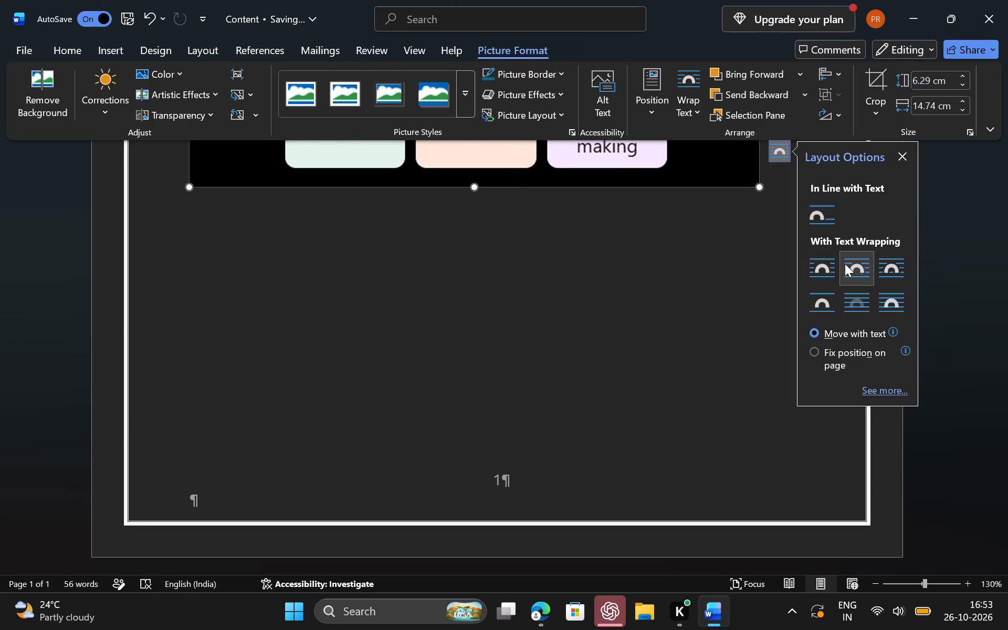
{"action": "left_click", "coordinate": [737, 291]}
{"action": "scroll", "coordinate": [737, 291], "scroll_direction": "up", "scroll_amount": 2}
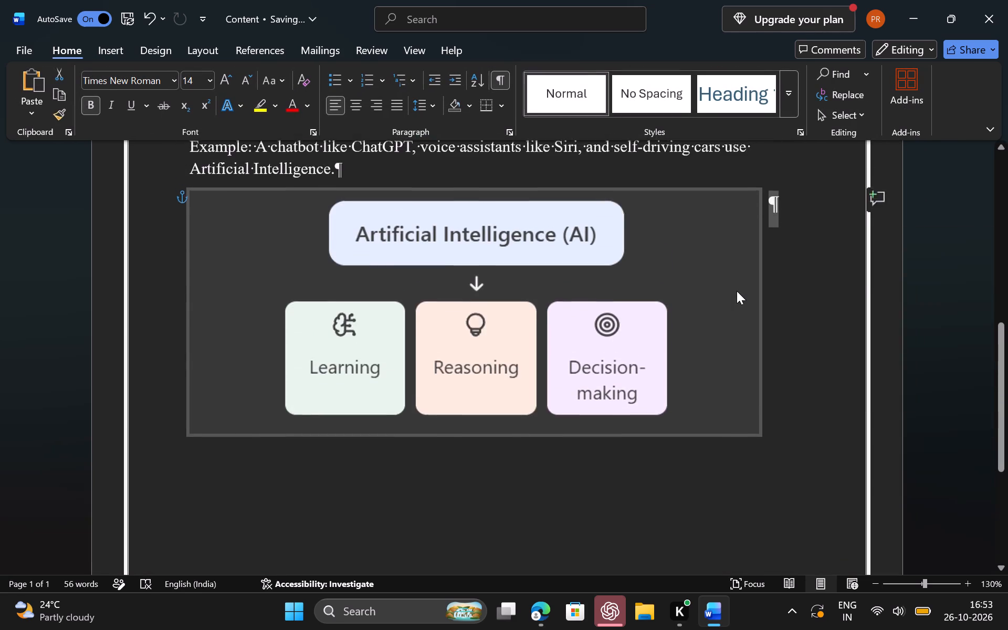
{"action": "scroll", "coordinate": [737, 291], "scroll_direction": "up", "scroll_amount": 2}
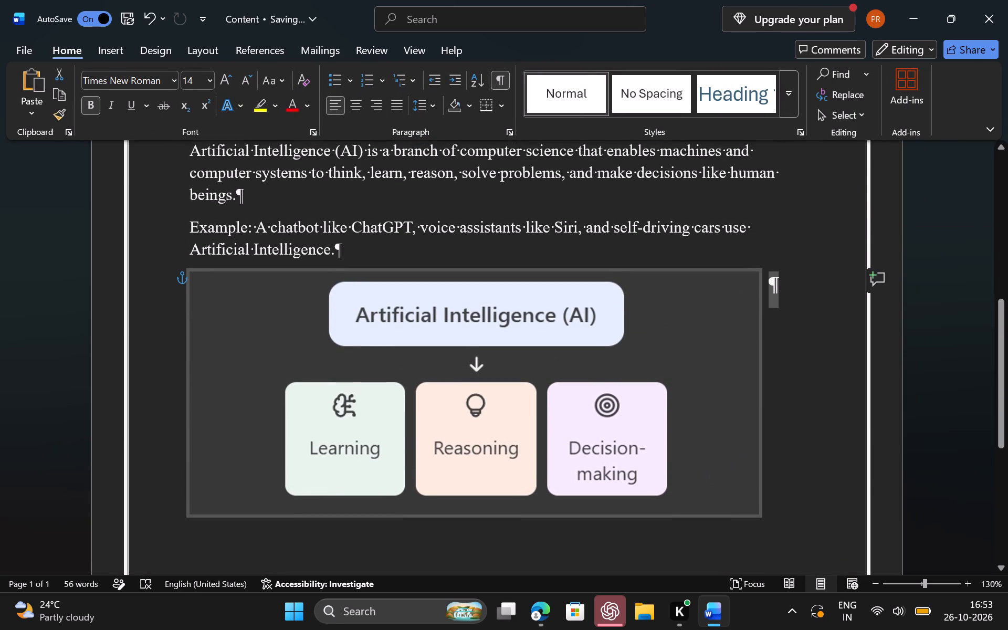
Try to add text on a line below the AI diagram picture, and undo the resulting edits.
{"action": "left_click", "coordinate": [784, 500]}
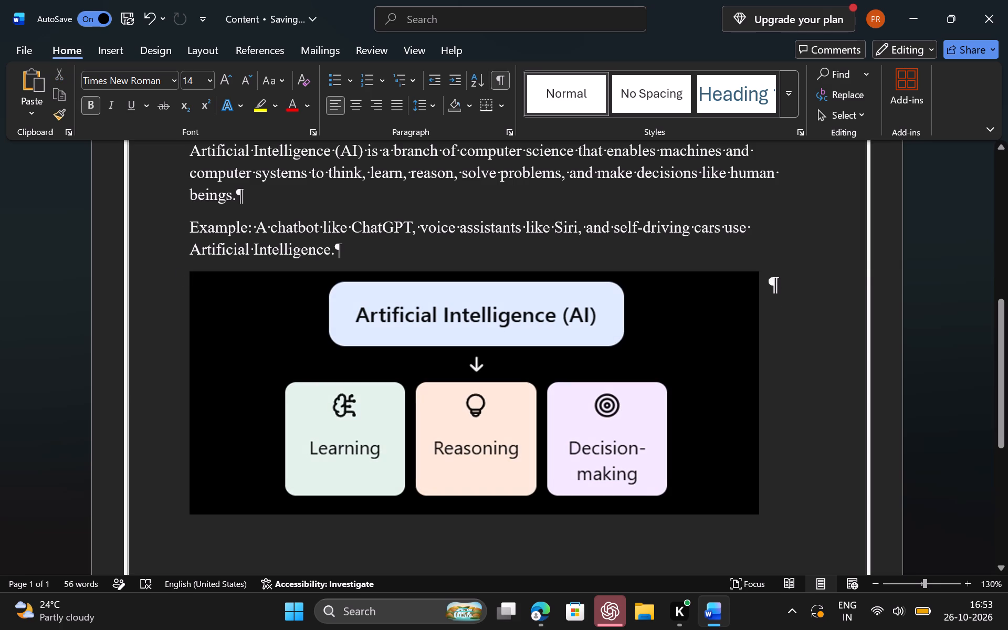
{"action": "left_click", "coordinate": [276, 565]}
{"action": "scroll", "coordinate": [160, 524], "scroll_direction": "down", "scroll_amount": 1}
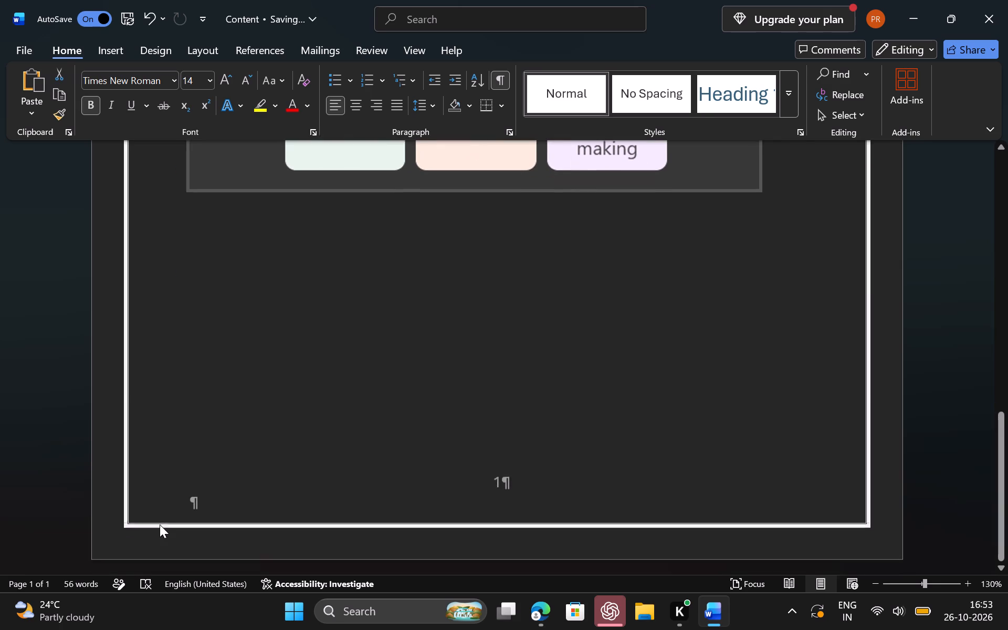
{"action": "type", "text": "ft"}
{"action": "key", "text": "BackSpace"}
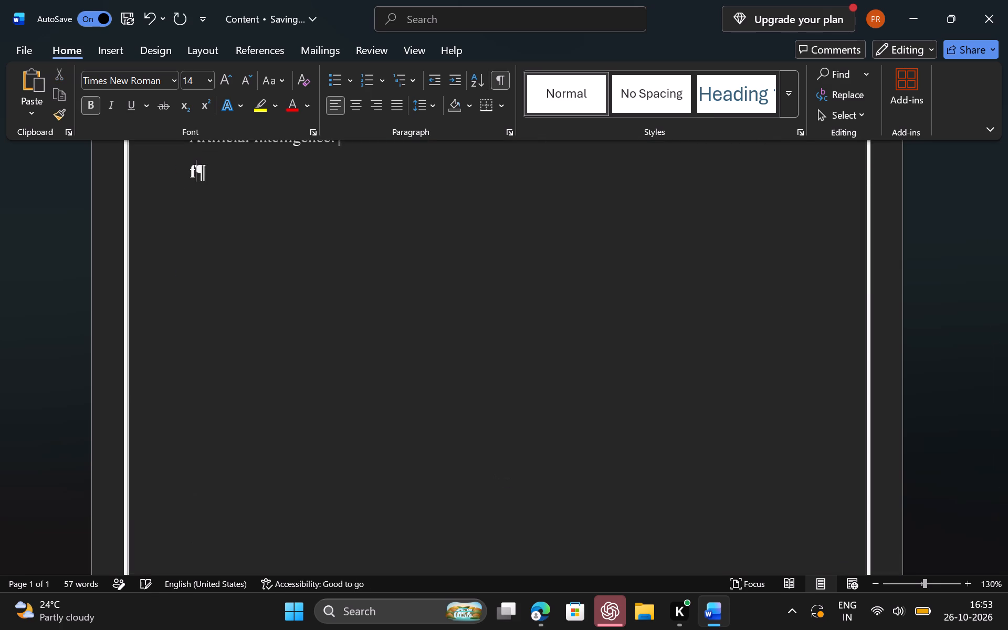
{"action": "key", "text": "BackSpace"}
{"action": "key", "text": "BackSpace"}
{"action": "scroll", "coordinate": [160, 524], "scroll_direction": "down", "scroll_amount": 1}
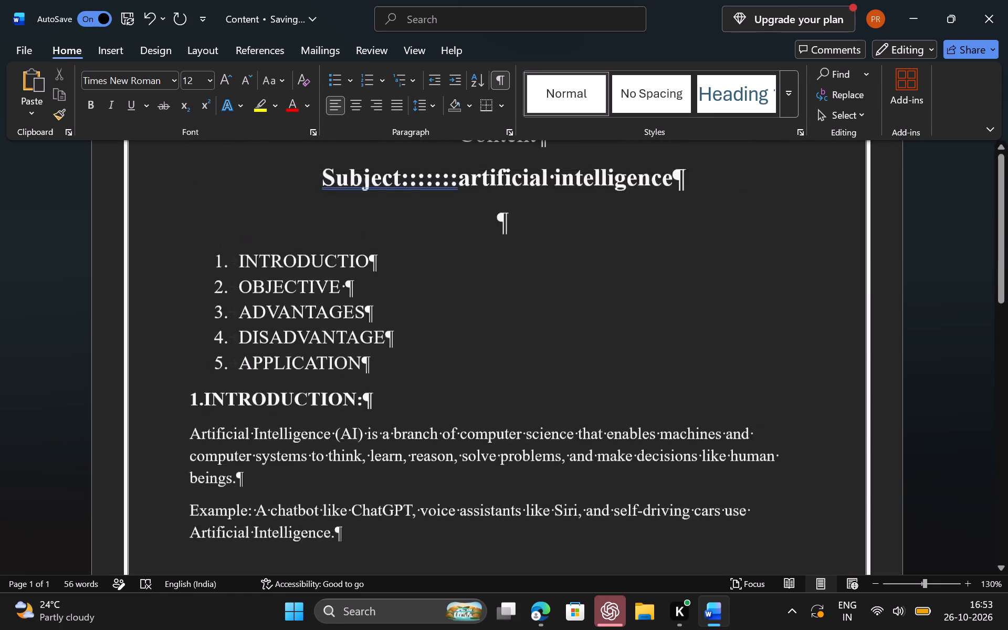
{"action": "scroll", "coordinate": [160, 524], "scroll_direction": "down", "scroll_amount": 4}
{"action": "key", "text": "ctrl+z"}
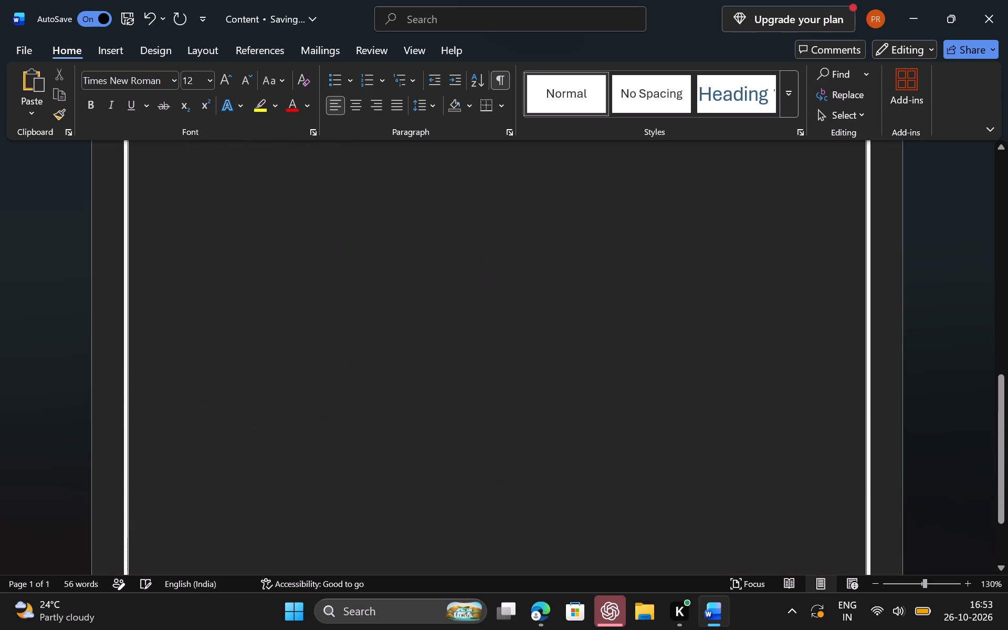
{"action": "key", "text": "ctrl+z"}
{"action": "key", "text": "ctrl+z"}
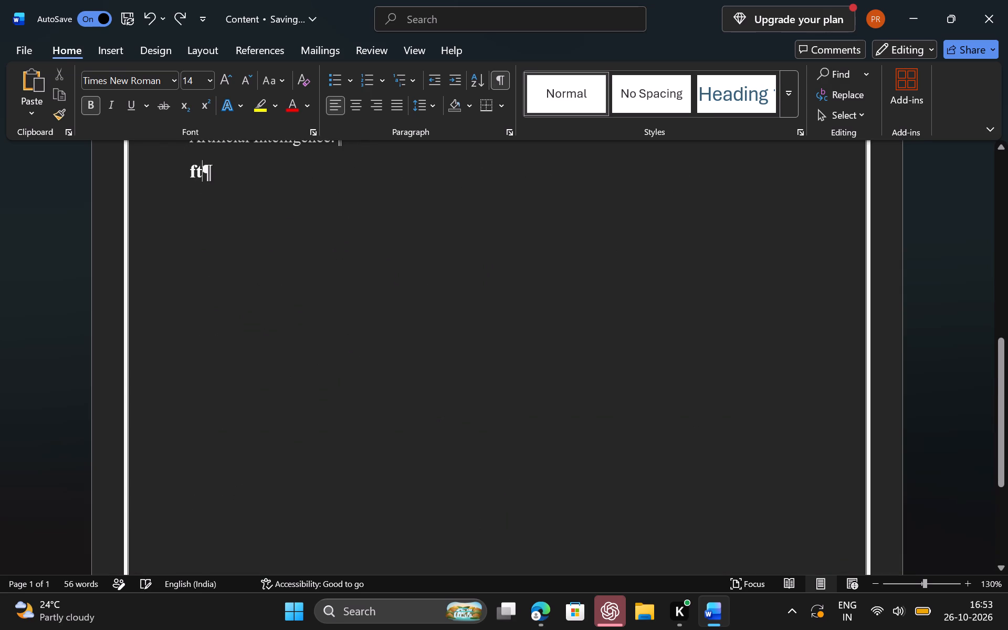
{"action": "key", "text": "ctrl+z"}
Remove the AI diagram picture and its paragraph so the document ends at the example text.
{"action": "left_click", "coordinate": [552, 444]}
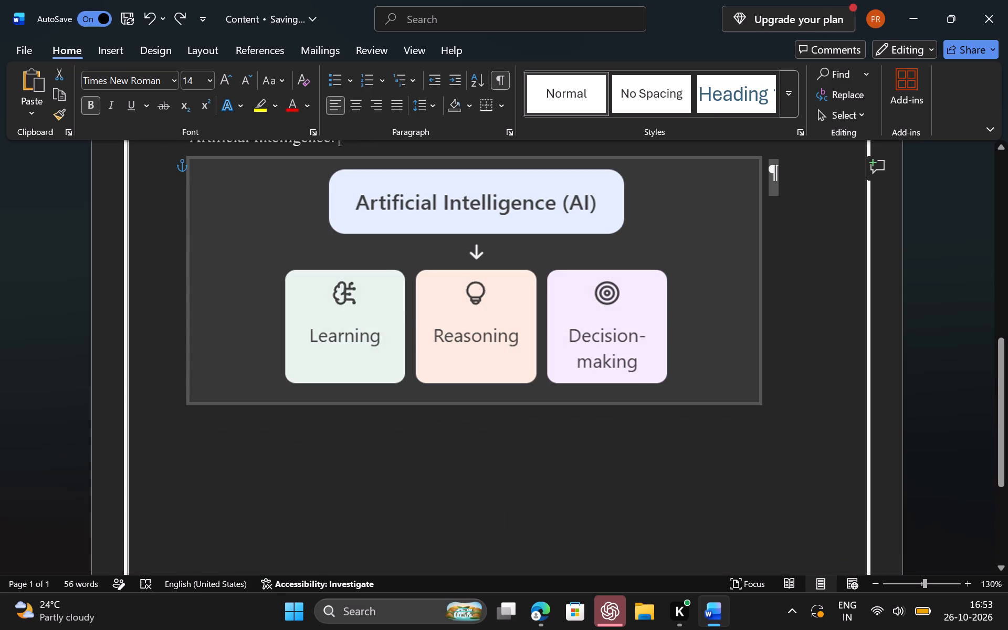
{"action": "left_click", "coordinate": [552, 444]}
{"action": "double_click", "coordinate": [552, 444]}
{"action": "left_click", "coordinate": [552, 444]}
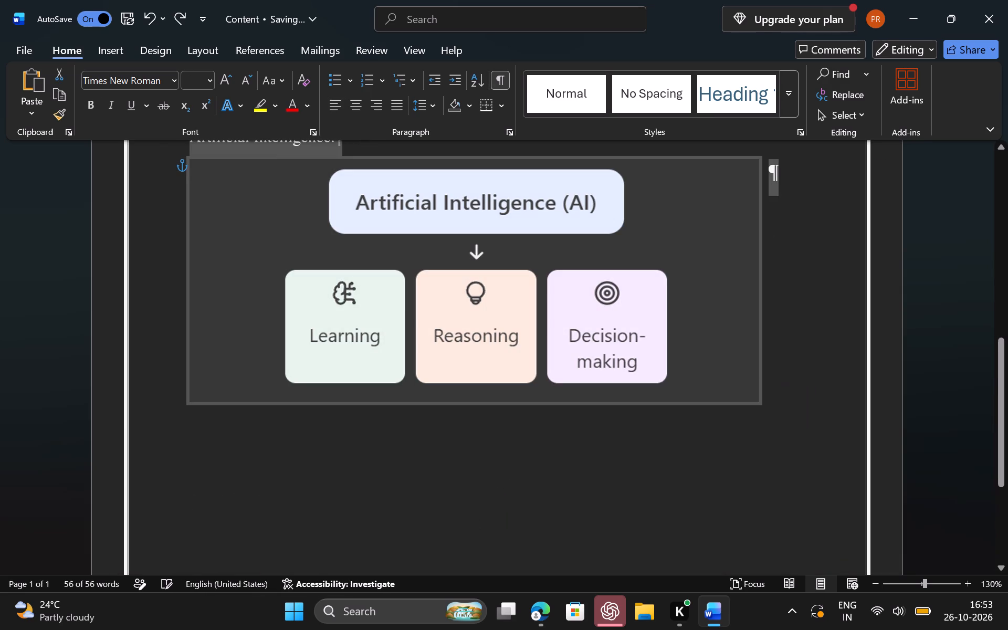
{"action": "left_click", "coordinate": [231, 459]}
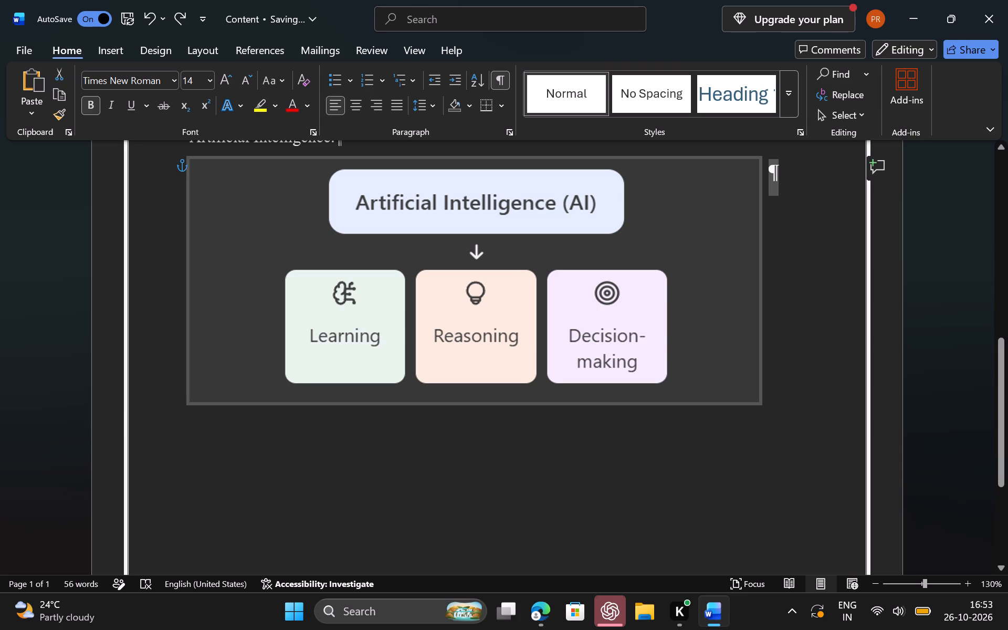
{"action": "key", "text": "Return"}
{"action": "key", "text": "Return"}
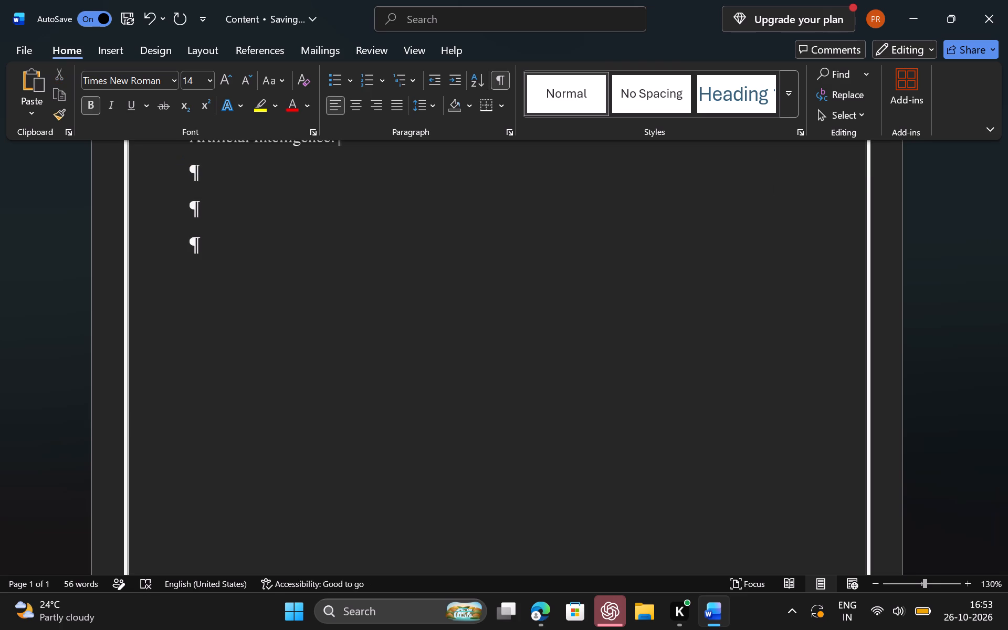
{"action": "key", "text": "BackSpace"}
{"action": "key", "text": "BackSpace"}
{"action": "key", "text": "BackSpace"}
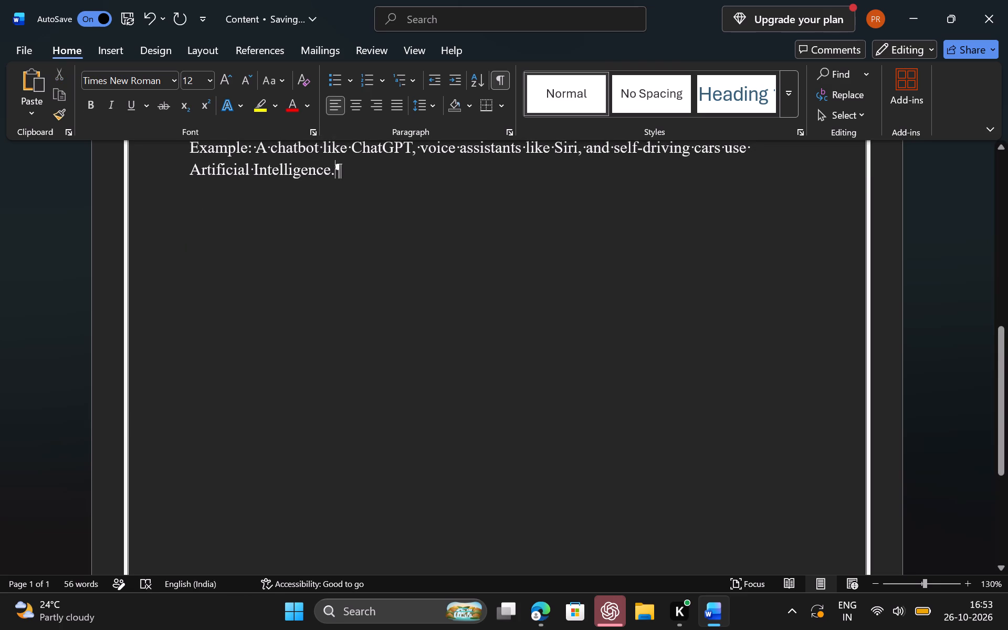
Start a new empty paragraph directly below the example text.
{"action": "left_click", "coordinate": [503, 260]}
{"action": "key", "text": "Return"}
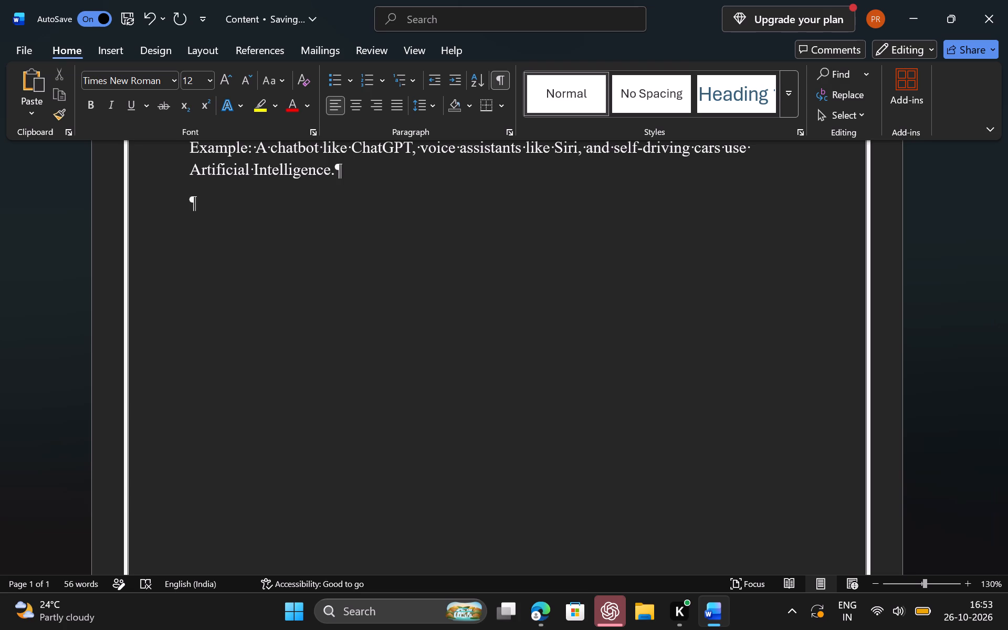
{"action": "type", "text": "ai"}
{"action": "key", "text": "BackSpace"}
{"action": "key", "text": "BackSpace"}
{"action": "key", "text": "BackSpace"}
{"action": "key", "text": "Return"}
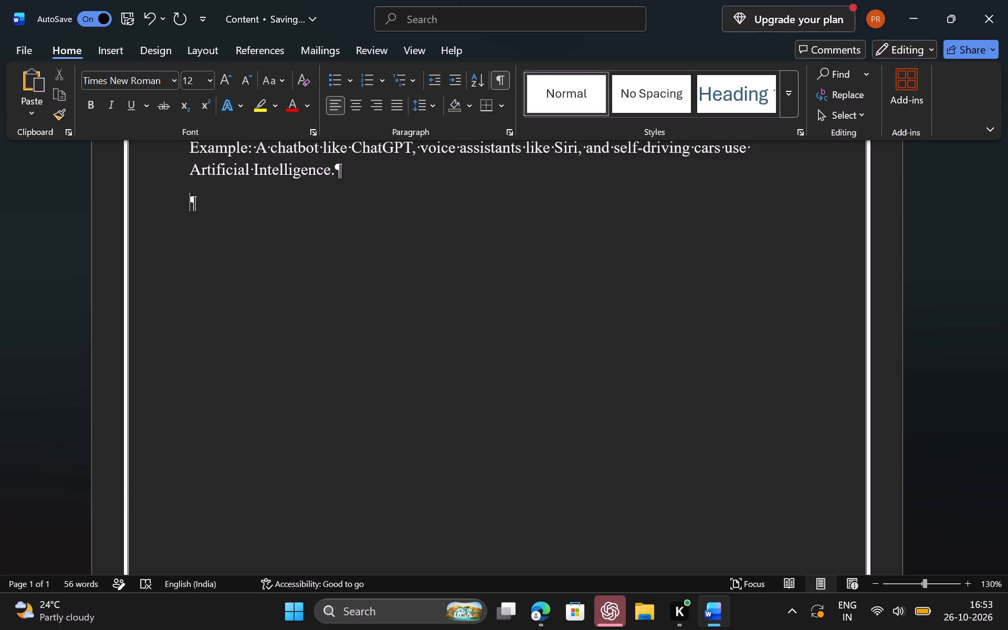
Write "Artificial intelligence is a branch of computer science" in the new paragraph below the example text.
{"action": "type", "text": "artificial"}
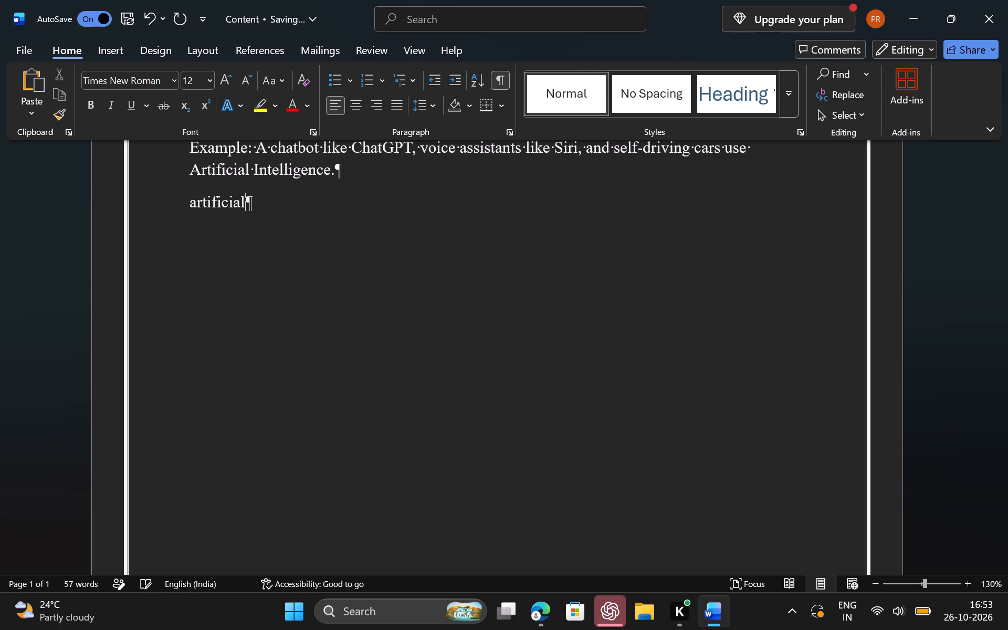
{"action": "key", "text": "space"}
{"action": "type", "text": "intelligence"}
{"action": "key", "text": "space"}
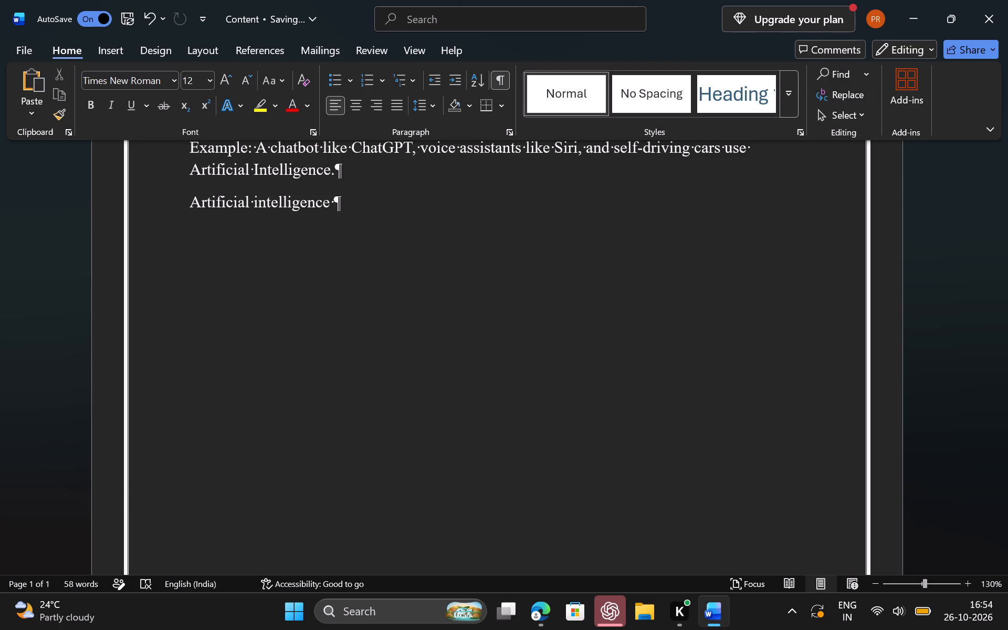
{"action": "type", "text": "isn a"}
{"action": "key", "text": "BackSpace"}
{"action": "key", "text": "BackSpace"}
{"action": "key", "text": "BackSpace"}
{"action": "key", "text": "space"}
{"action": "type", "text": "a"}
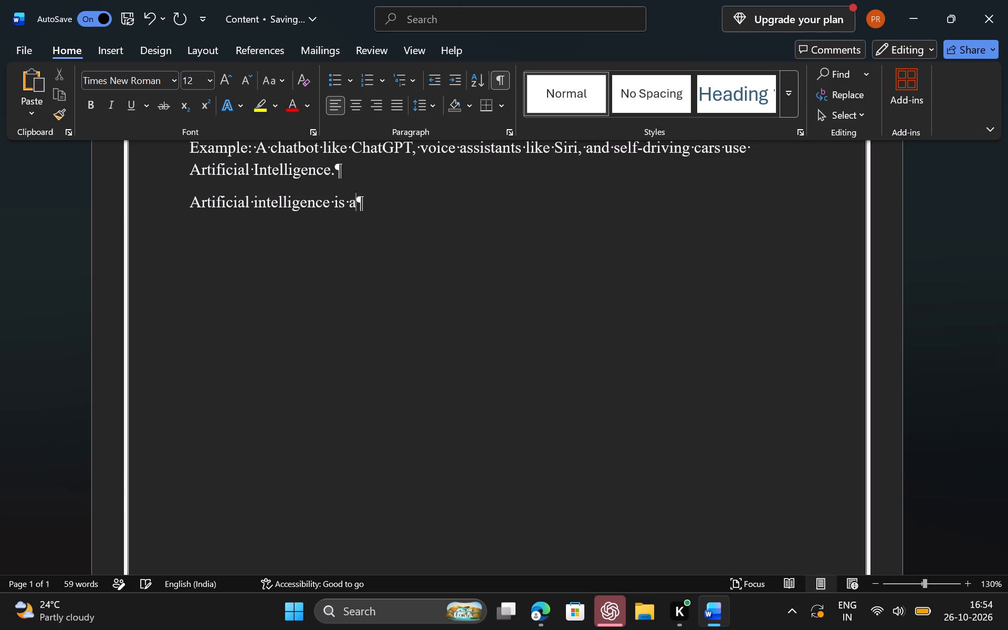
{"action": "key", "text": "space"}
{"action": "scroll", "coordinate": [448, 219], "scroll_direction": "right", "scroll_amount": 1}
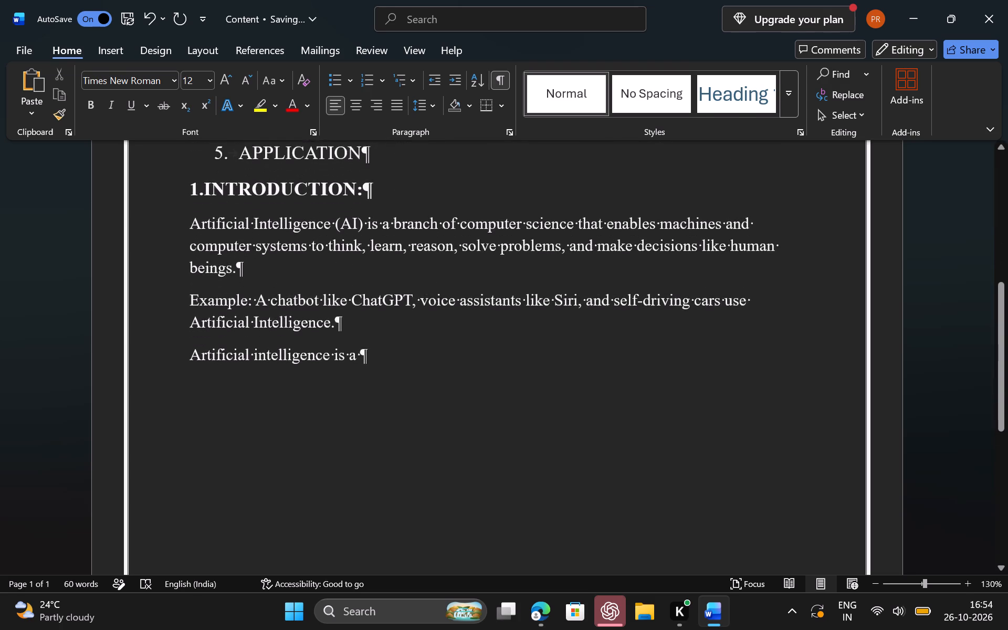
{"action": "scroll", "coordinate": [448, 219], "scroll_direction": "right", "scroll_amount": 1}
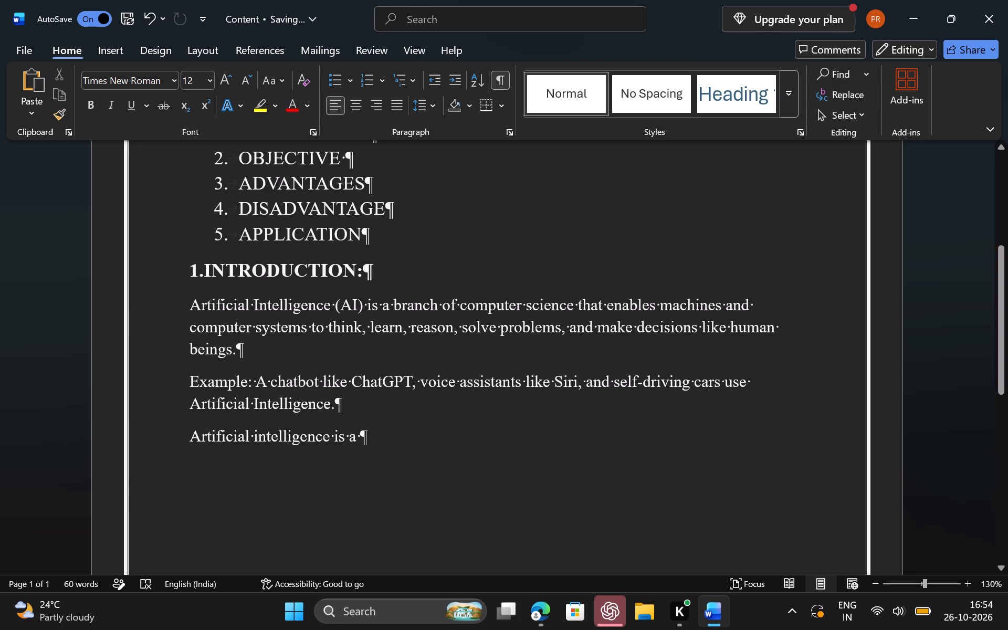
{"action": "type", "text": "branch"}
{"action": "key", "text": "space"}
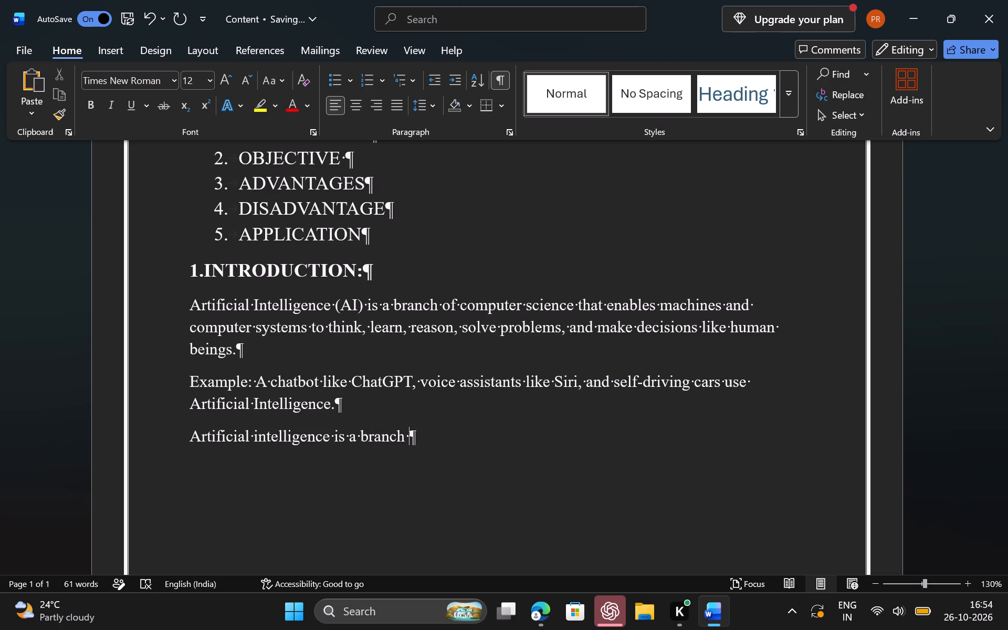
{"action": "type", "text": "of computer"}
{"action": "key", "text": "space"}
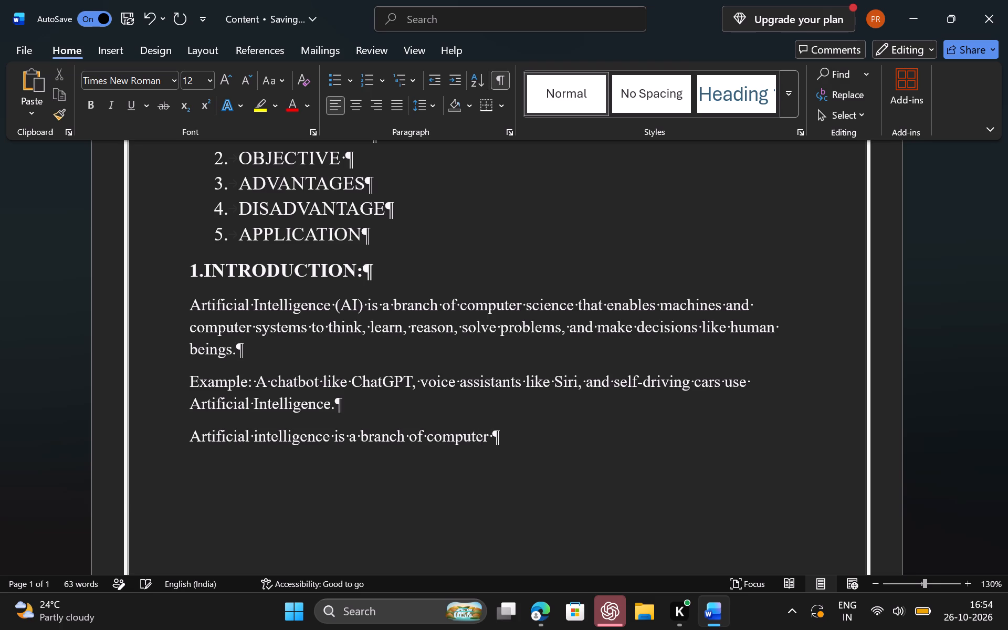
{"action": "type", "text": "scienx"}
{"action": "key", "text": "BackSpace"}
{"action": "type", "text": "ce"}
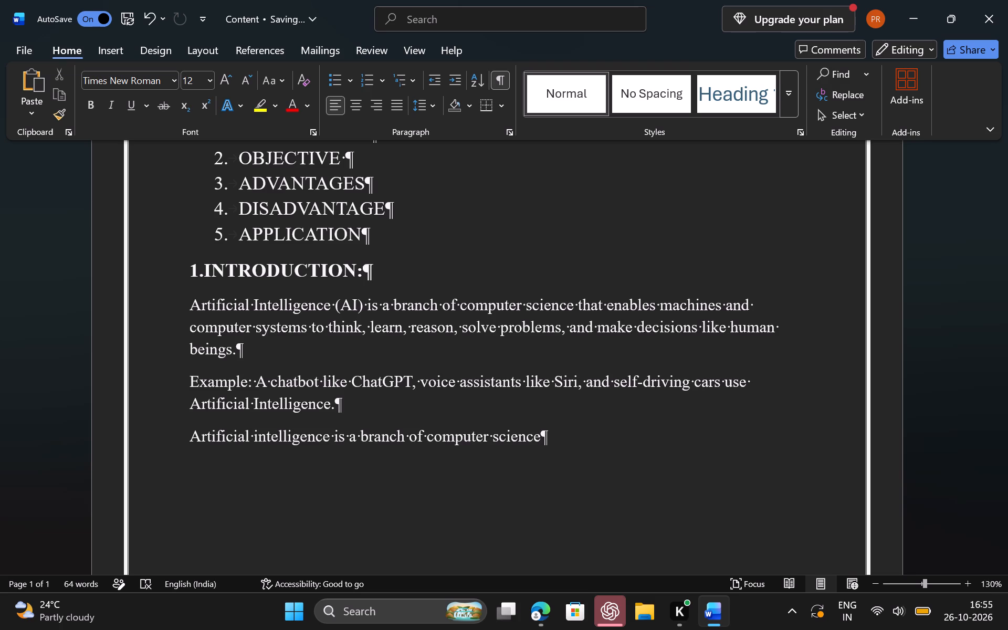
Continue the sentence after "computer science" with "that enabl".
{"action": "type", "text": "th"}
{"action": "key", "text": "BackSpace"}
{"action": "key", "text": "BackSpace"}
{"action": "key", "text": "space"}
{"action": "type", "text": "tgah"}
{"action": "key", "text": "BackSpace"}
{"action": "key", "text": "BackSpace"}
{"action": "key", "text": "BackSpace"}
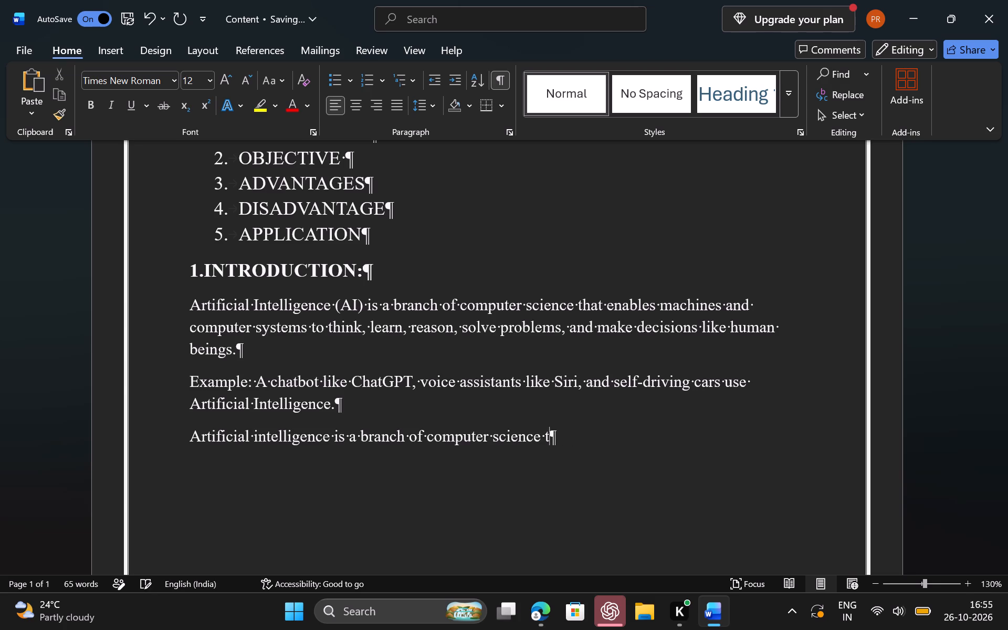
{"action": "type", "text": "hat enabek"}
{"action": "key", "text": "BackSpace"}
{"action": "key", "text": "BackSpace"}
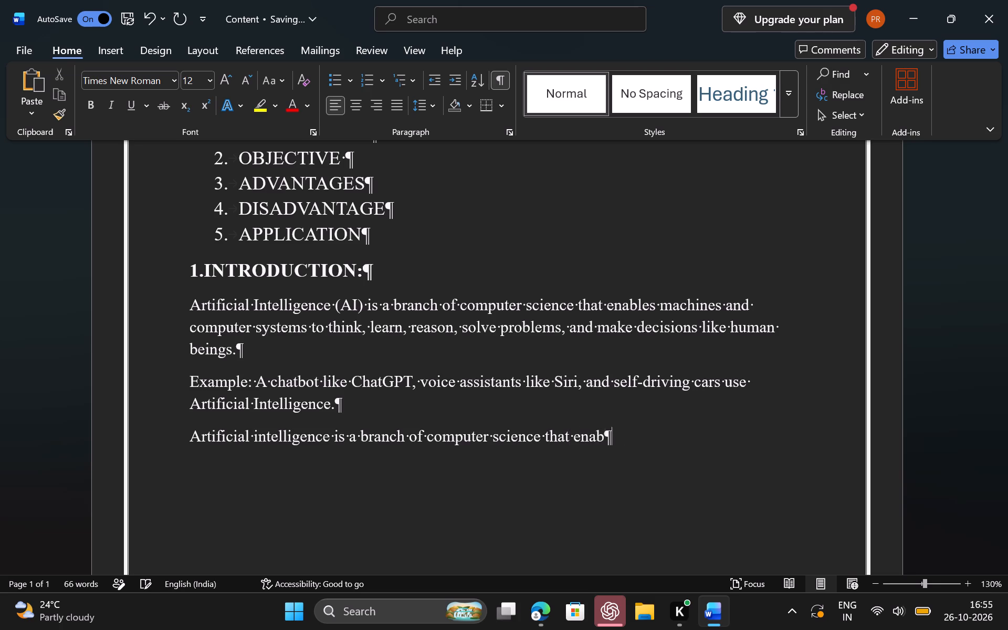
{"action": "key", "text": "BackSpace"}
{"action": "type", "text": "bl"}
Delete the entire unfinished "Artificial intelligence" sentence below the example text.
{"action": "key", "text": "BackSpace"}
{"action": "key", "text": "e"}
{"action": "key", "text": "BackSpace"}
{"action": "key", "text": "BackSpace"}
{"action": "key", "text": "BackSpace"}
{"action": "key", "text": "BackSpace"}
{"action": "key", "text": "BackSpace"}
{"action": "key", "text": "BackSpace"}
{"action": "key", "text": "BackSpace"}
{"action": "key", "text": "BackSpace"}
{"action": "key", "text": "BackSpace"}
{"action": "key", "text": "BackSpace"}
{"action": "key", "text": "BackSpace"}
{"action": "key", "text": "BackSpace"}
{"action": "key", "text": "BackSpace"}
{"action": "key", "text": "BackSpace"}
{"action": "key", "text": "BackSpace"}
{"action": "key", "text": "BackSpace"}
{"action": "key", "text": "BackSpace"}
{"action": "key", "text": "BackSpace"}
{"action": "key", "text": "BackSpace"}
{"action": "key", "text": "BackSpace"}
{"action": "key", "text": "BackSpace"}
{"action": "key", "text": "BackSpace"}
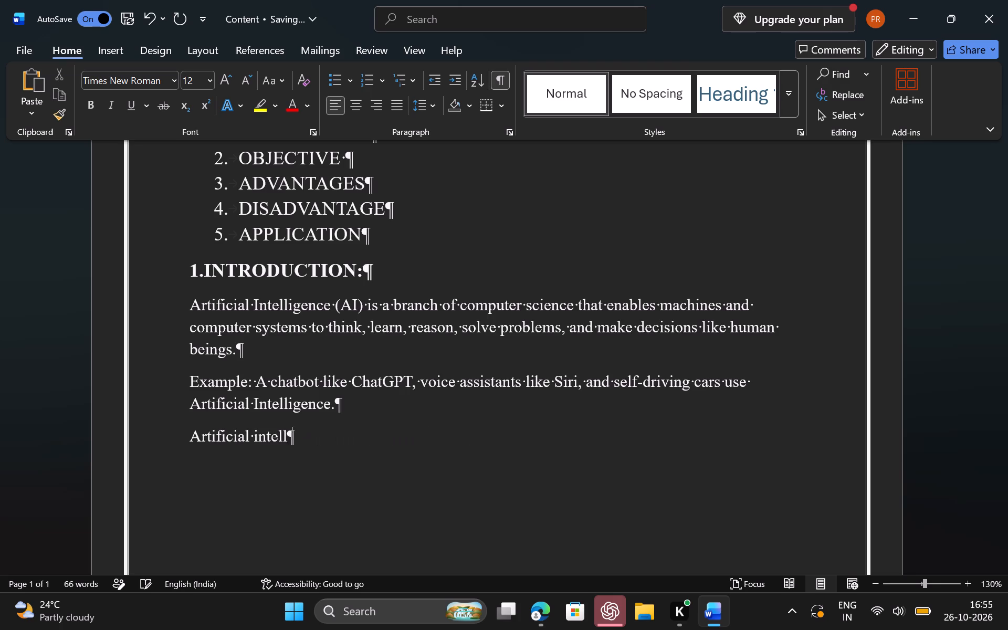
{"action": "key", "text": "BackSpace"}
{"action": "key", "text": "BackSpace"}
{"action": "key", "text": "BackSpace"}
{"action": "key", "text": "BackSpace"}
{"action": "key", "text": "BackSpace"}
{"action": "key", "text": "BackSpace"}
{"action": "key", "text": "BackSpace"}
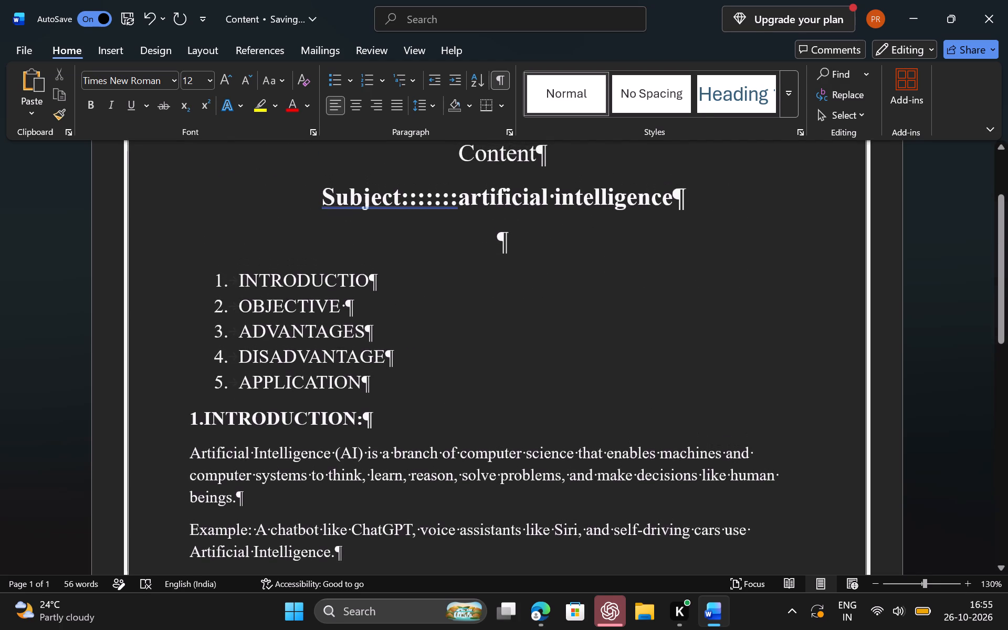
Write the section heading "2.OBJECTIVE" in capitals in the paragraph below the example text.
{"action": "key", "text": "2"}
{"action": "scroll", "coordinate": [403, 420], "scroll_direction": "down", "scroll_amount": 1}
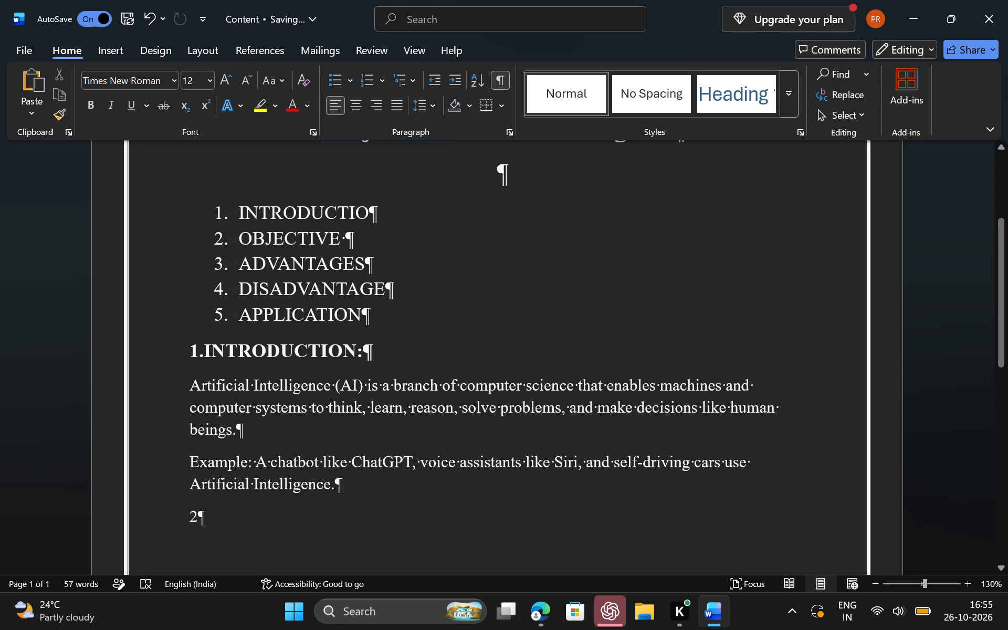
{"action": "key", "text": "period"}
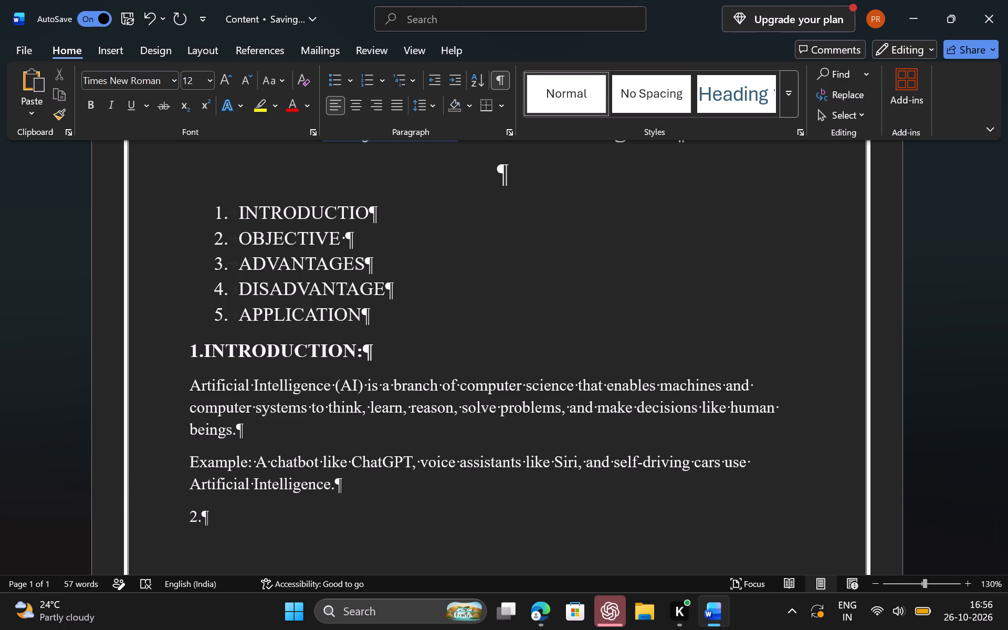
{"action": "type", "text": "object"}
{"action": "key", "text": "BackSpace"}
{"action": "key", "text": "BackSpace"}
{"action": "key", "text": "BackSpace"}
{"action": "key", "text": "BackSpace"}
{"action": "key", "text": "BackSpace"}
{"action": "key", "text": "BackSpace"}
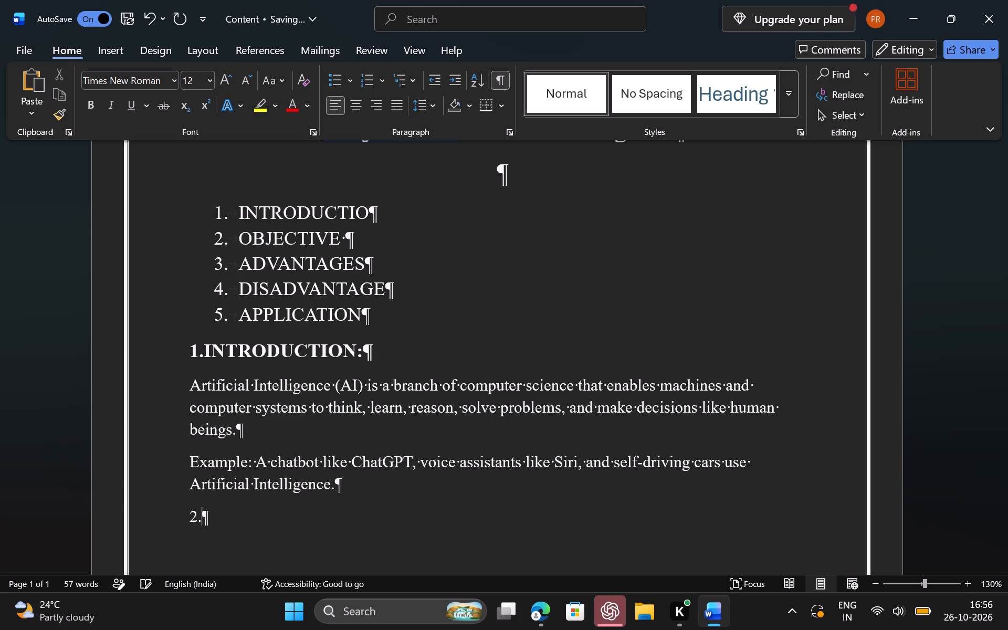
{"action": "type", "text": "OBJECTIVE"}
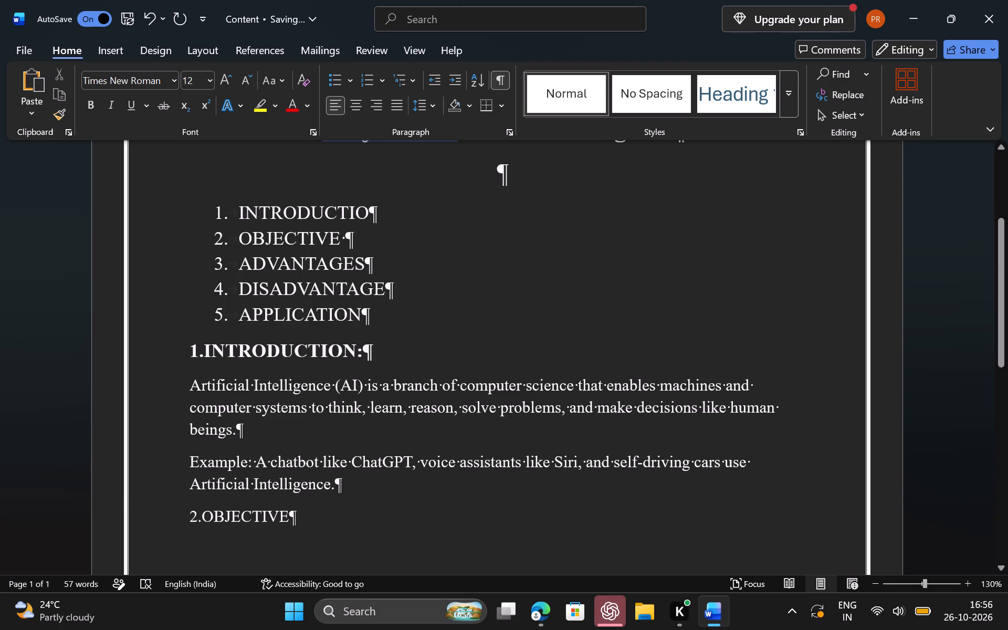
Make the "2.OBJECTIVE" heading bold, end it with a colon, and start an empty unindented paragraph below it.
{"action": "left_click_drag", "start_coordinate": [181, 529], "coordinate": [309, 516]}
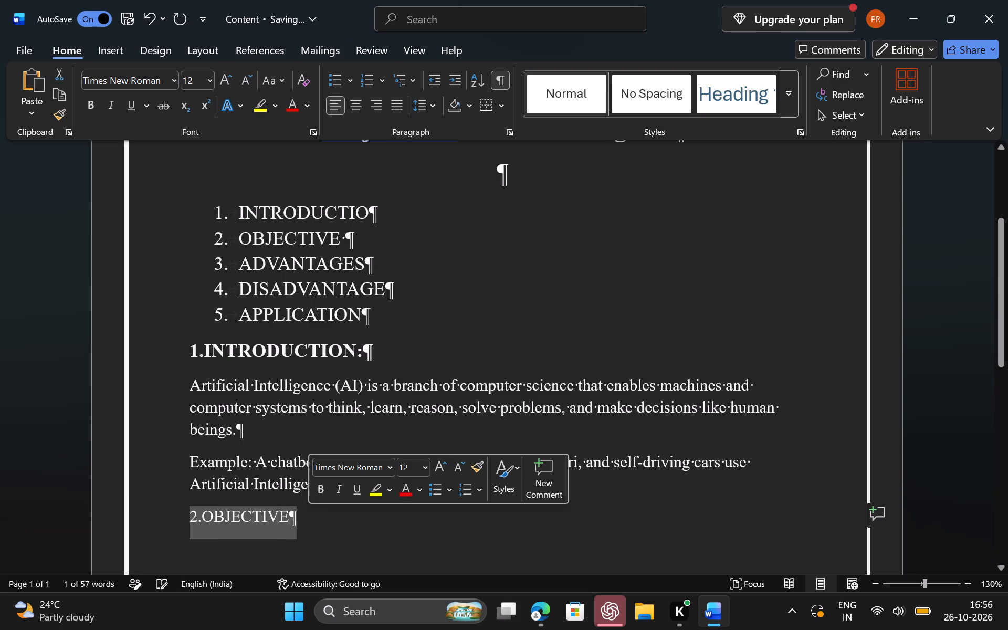
{"action": "left_click", "coordinate": [314, 488]}
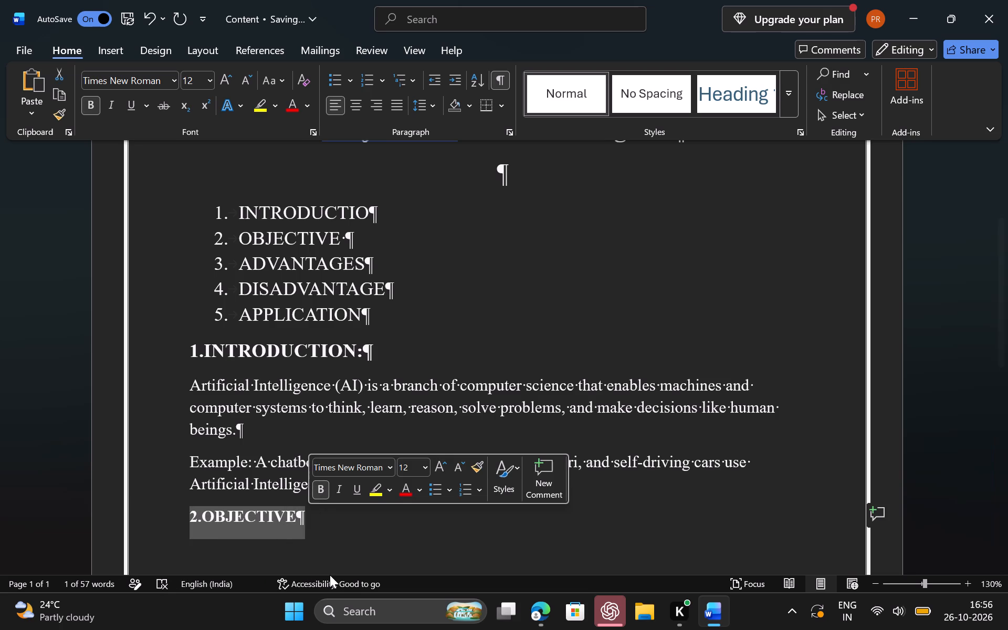
{"action": "left_click", "coordinate": [330, 575]}
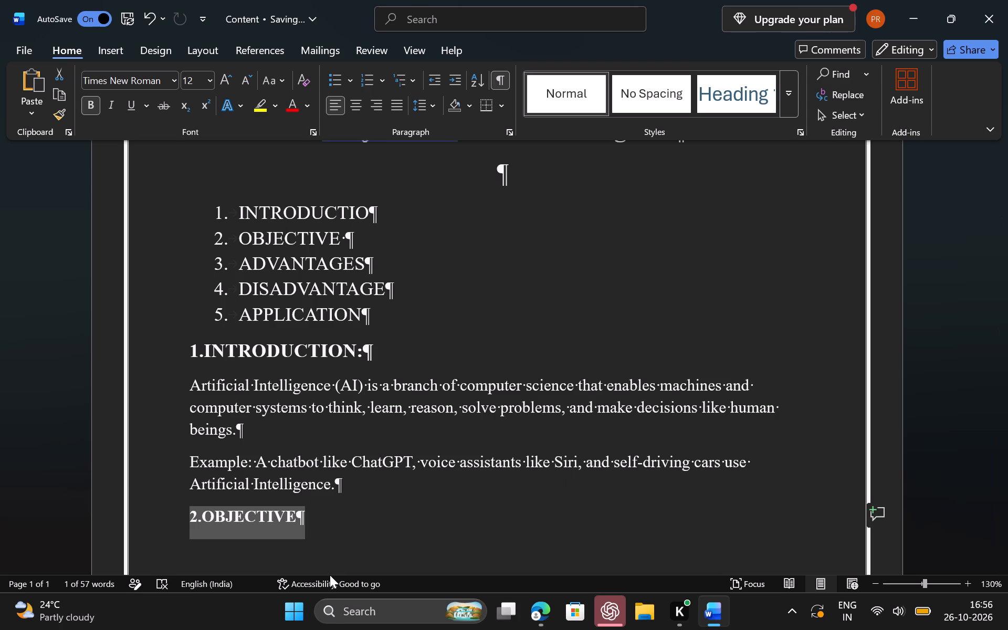
{"action": "left_click", "coordinate": [323, 523]}
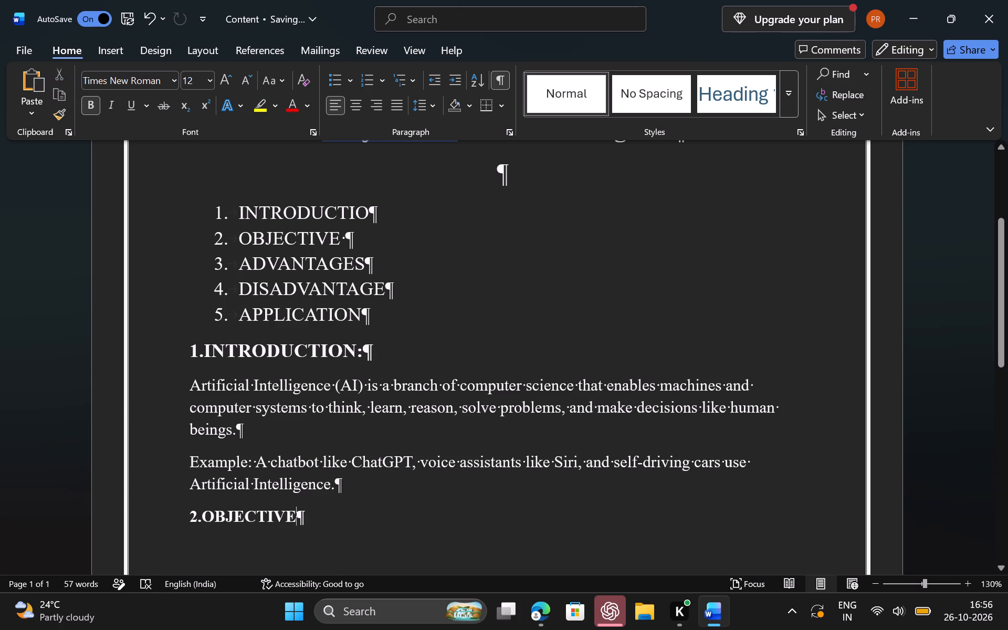
{"action": "key", "text": "shift+colon"}
{"action": "key", "text": "Return"}
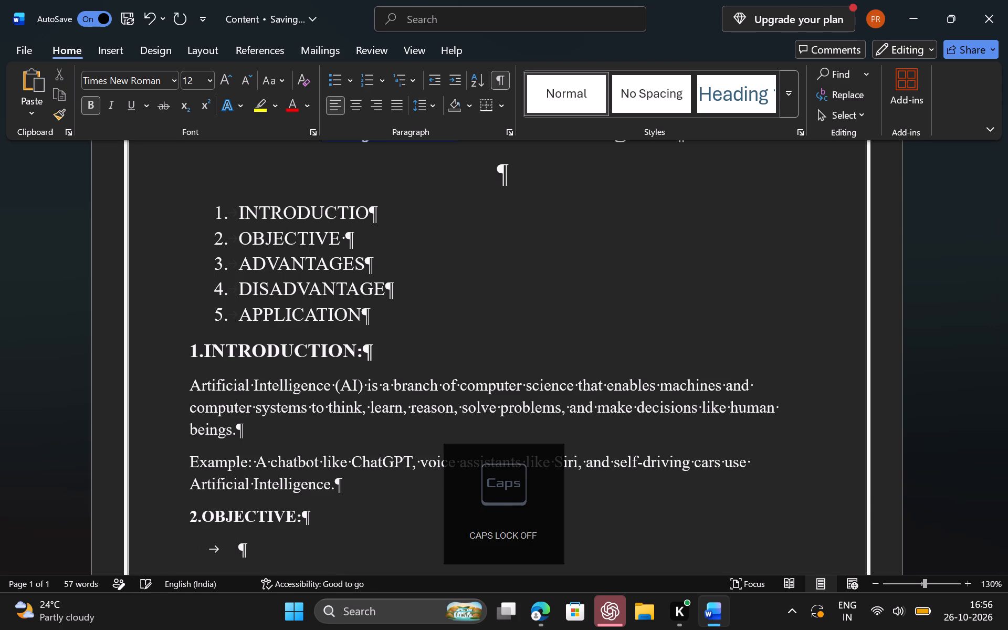
{"action": "key", "text": "Tab"}
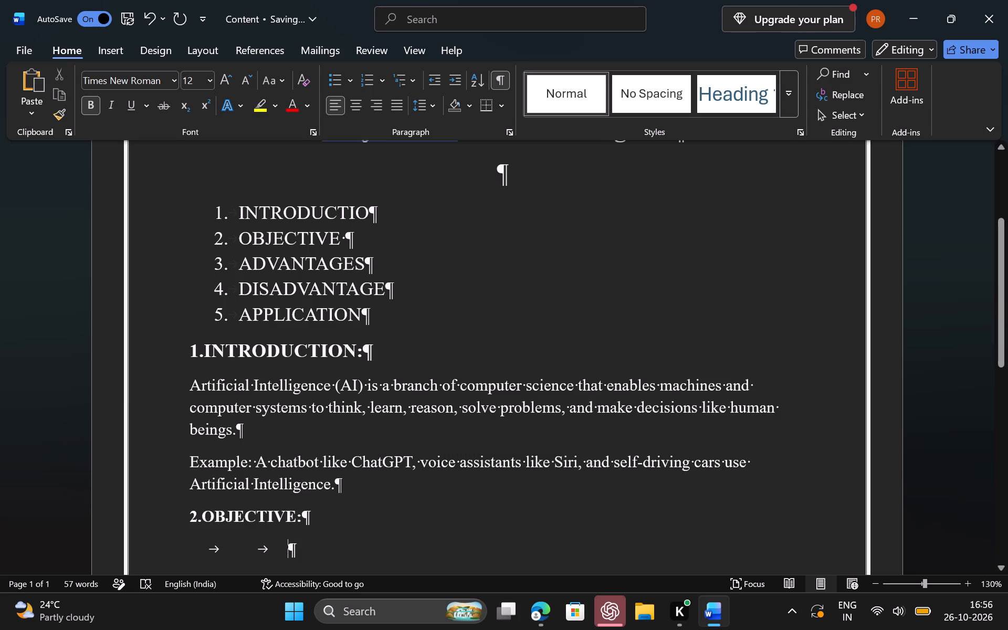
{"action": "key", "text": "BackSpace"}
{"action": "key", "text": "BackSpace"}
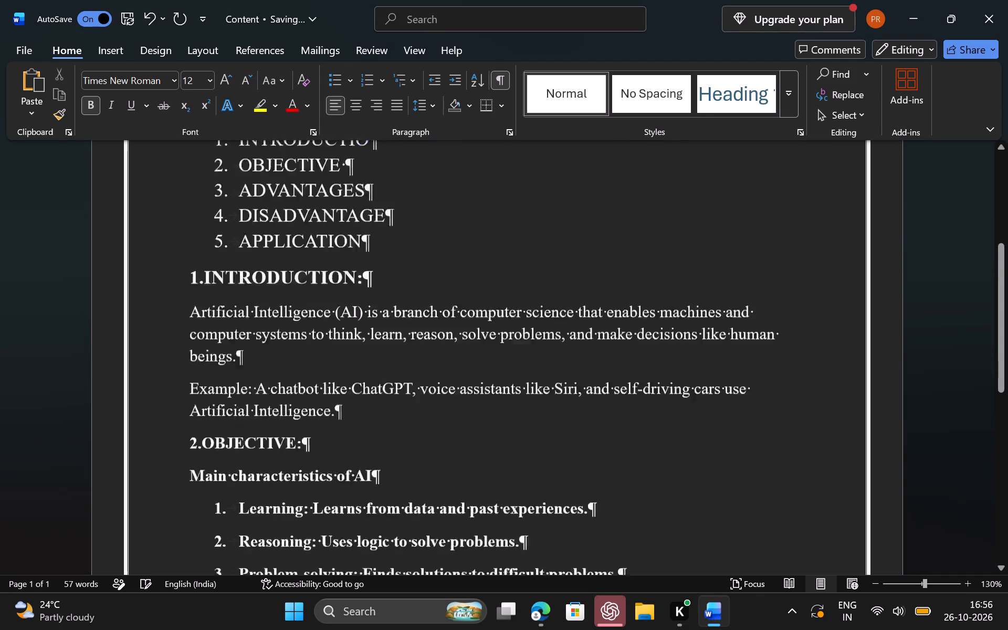
Remove the bold formatting from the pasted "Main characteristics of AI" line and its five numbered points.
{"action": "left_click_drag", "start_coordinate": [211, 381], "coordinate": [358, 406]}
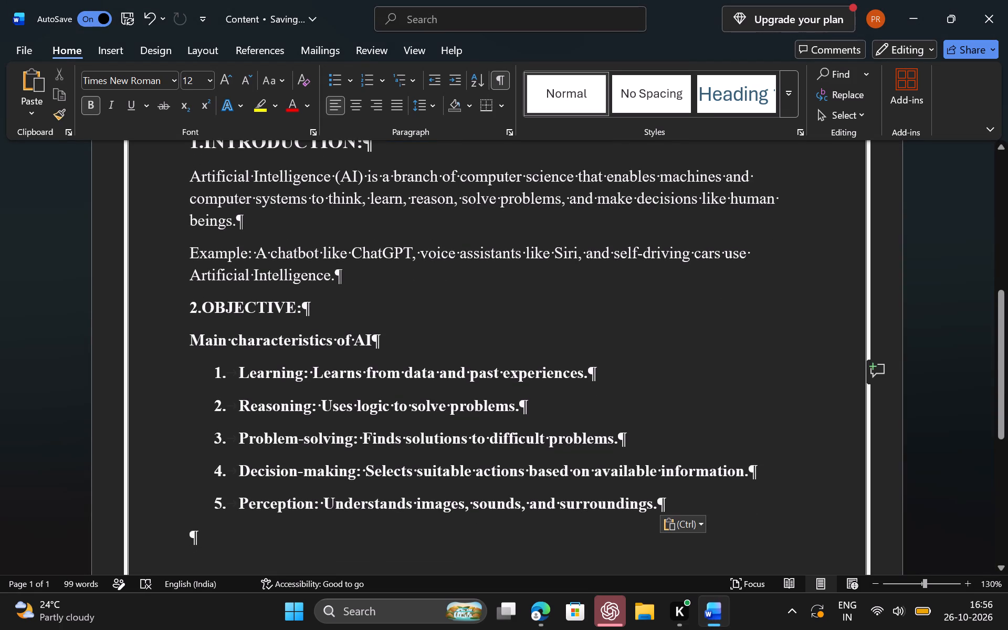
{"action": "left_click_drag", "start_coordinate": [358, 406], "coordinate": [656, 519]}
{"action": "left_click", "coordinate": [656, 519]}
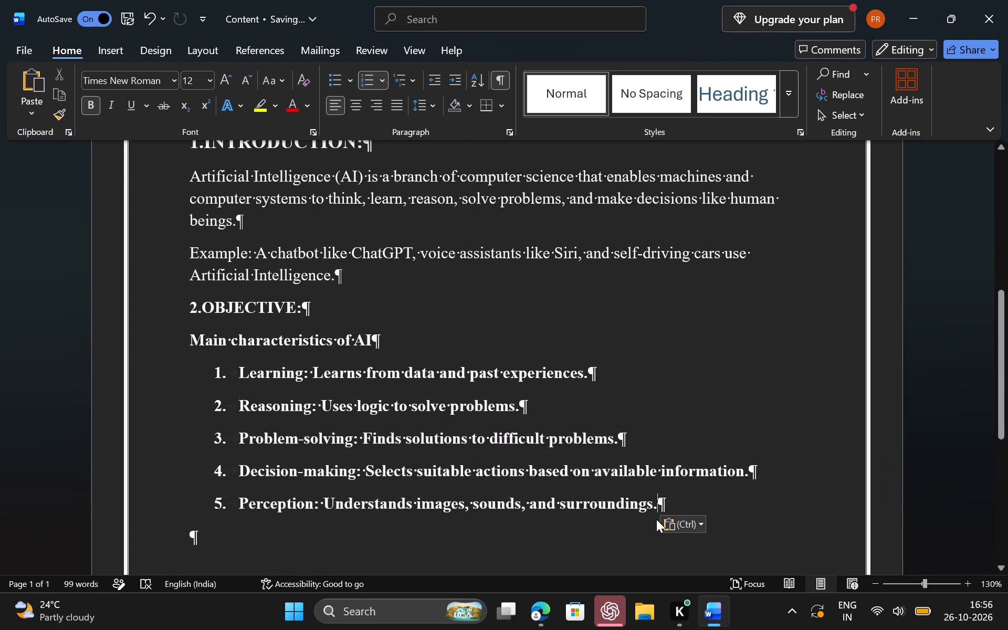
{"action": "left_click_drag", "start_coordinate": [657, 507], "coordinate": [172, 334]}
{"action": "left_click", "coordinate": [174, 304]}
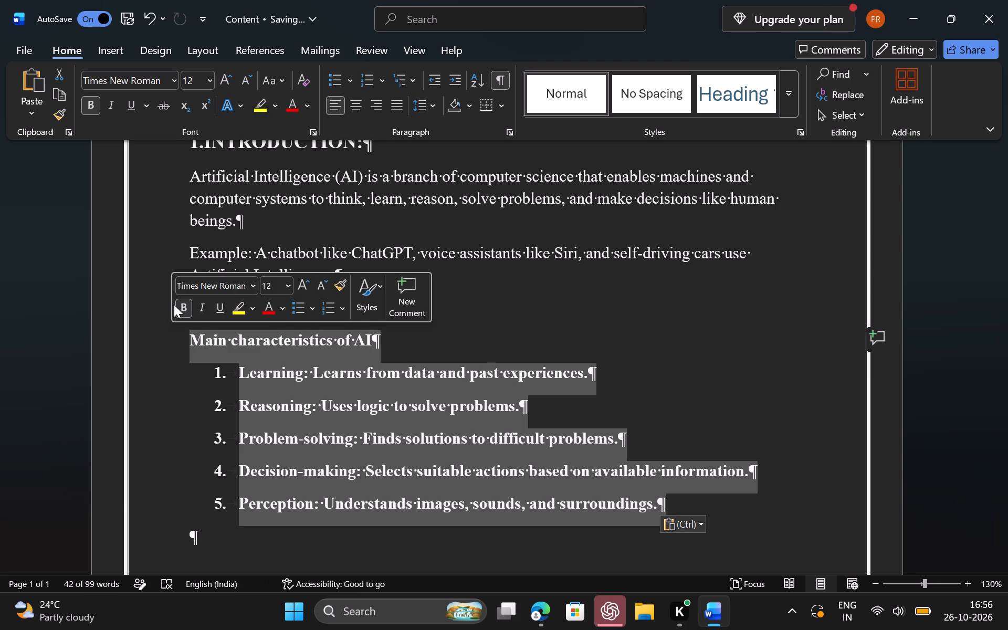
{"action": "left_click", "coordinate": [184, 306]}
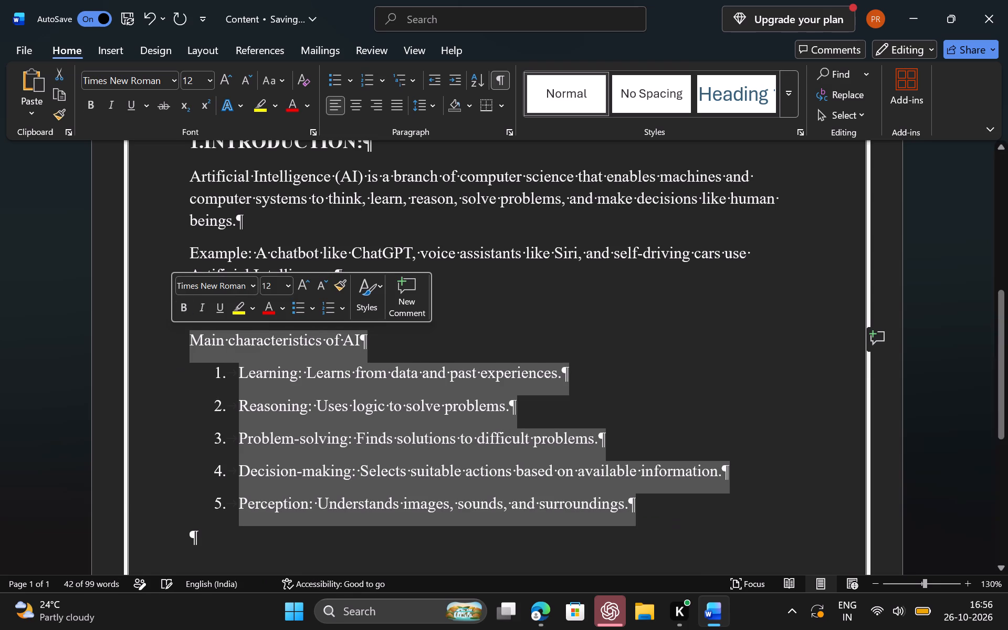
{"action": "left_click", "coordinate": [178, 374]}
Set the font size of the "2.OBJECTIVE:" heading to 14.
{"action": "left_click_drag", "start_coordinate": [190, 299], "coordinate": [332, 312]}
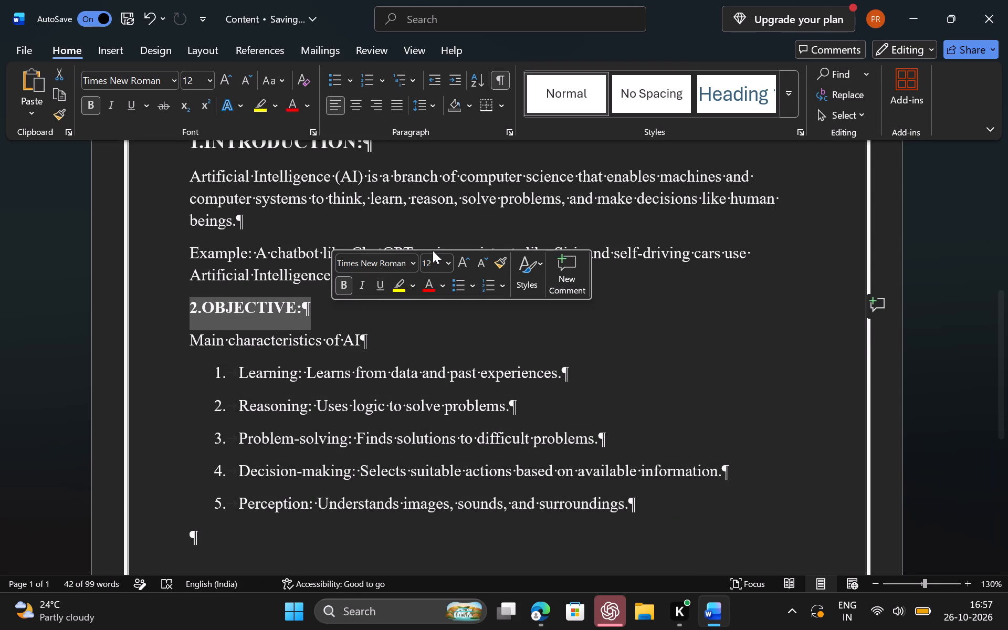
{"action": "left_click", "coordinate": [434, 256]}
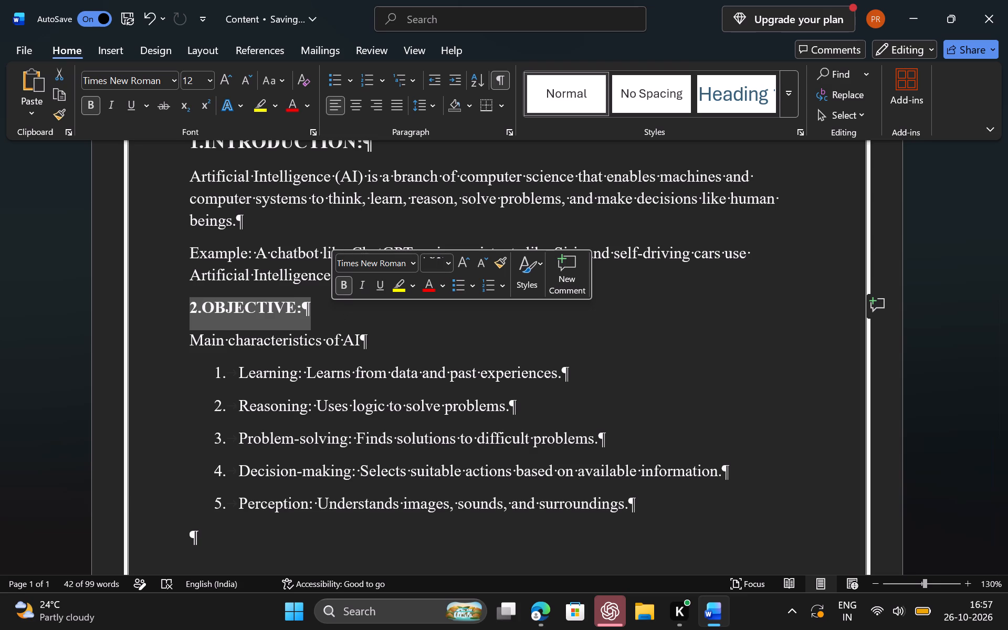
{"action": "left_click", "coordinate": [430, 261]}
{"action": "key", "text": "BackSpace"}
{"action": "type", "text": "14"}
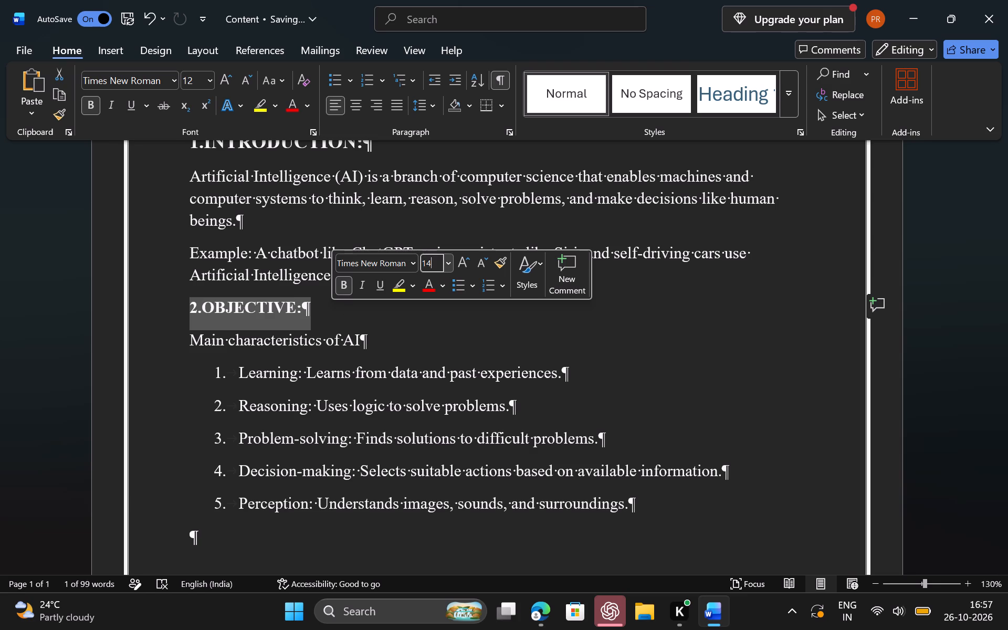
{"action": "key", "text": "Return"}
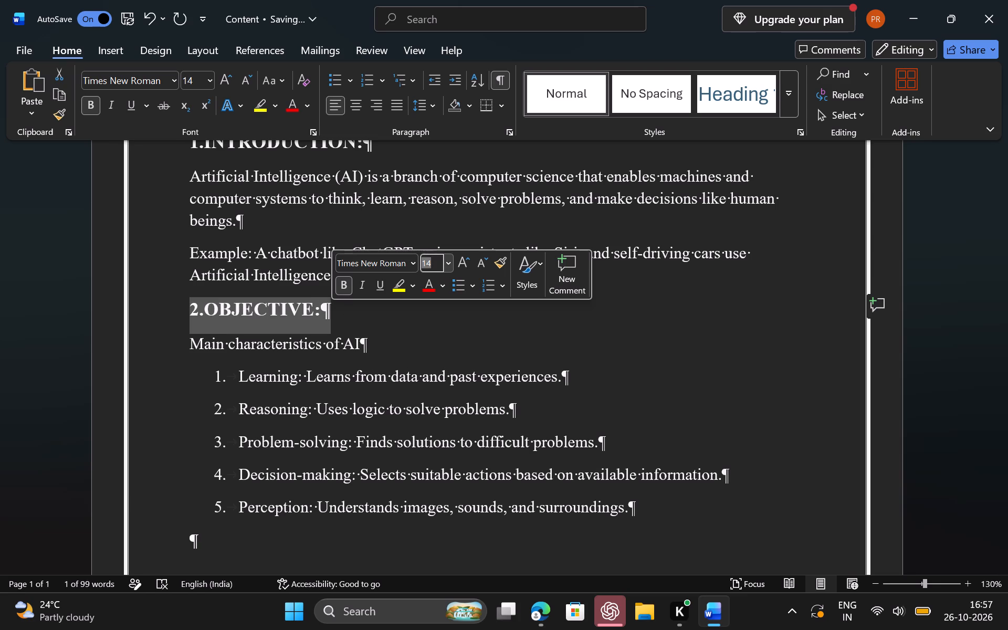
{"action": "left_click", "coordinate": [342, 348]}
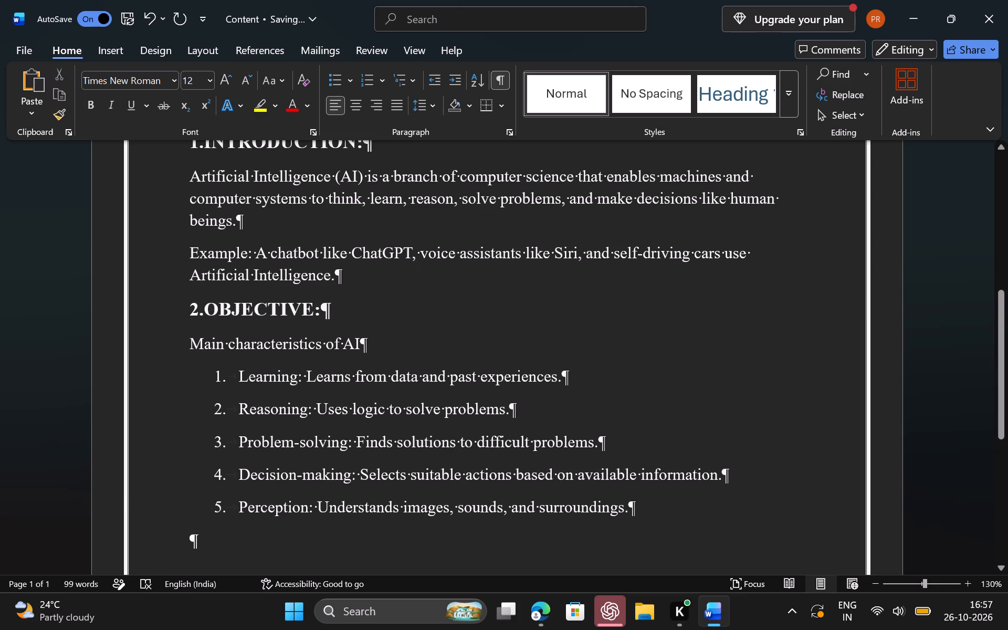
Write the section heading "3.ADVANTAGES" in capitals in the empty paragraph below the Perception point.
{"action": "scroll", "coordinate": [342, 348], "scroll_direction": "down", "scroll_amount": 3}
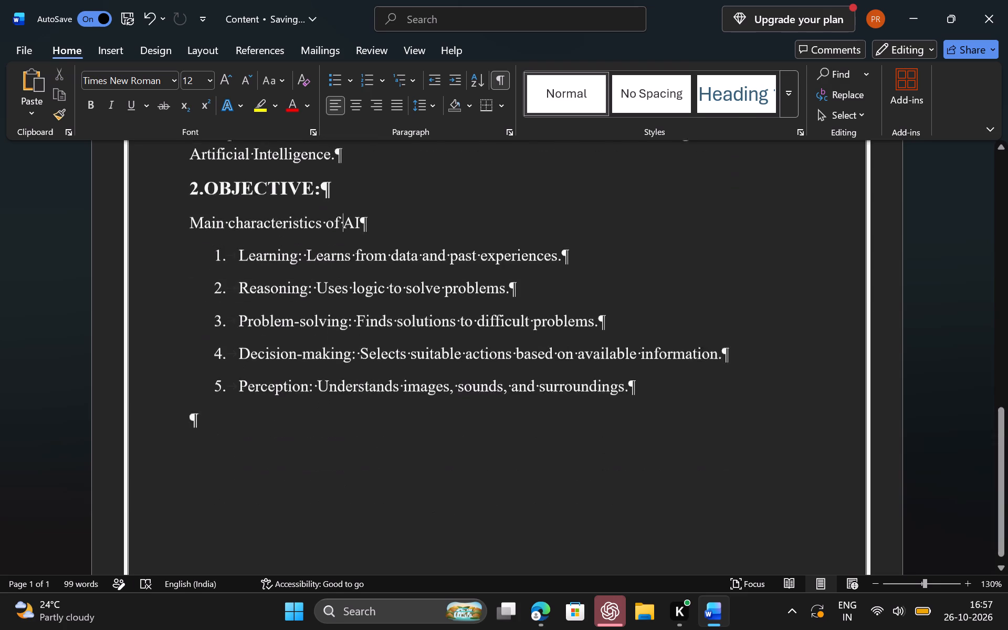
{"action": "scroll", "coordinate": [342, 348], "scroll_direction": "down", "scroll_amount": 3}
{"action": "scroll", "coordinate": [342, 348], "scroll_direction": "up", "scroll_amount": 2}
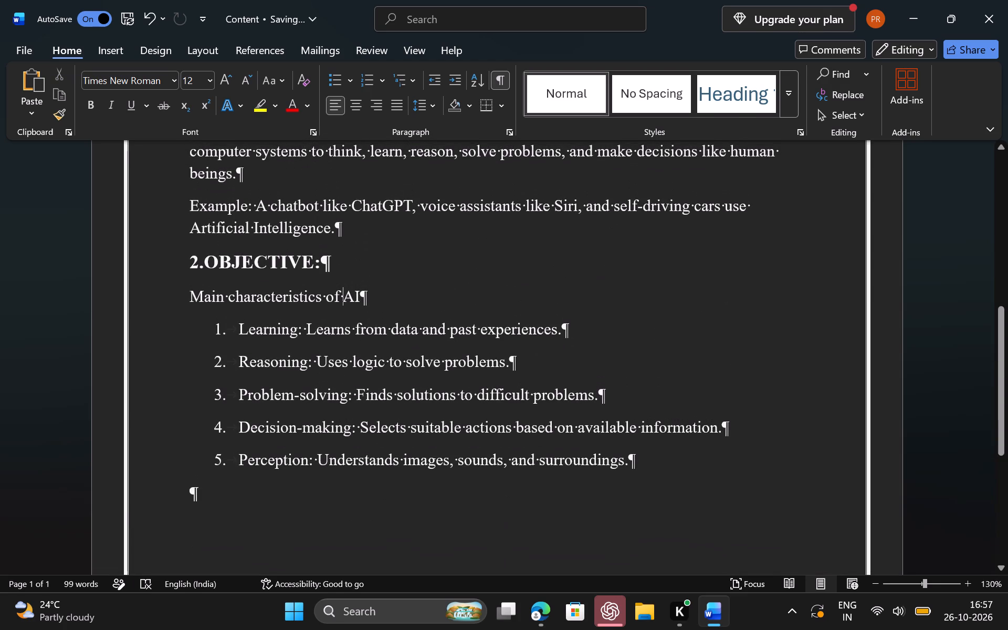
{"action": "left_click", "coordinate": [213, 498]}
{"action": "key", "text": "3"}
{"action": "key", "text": "period"}
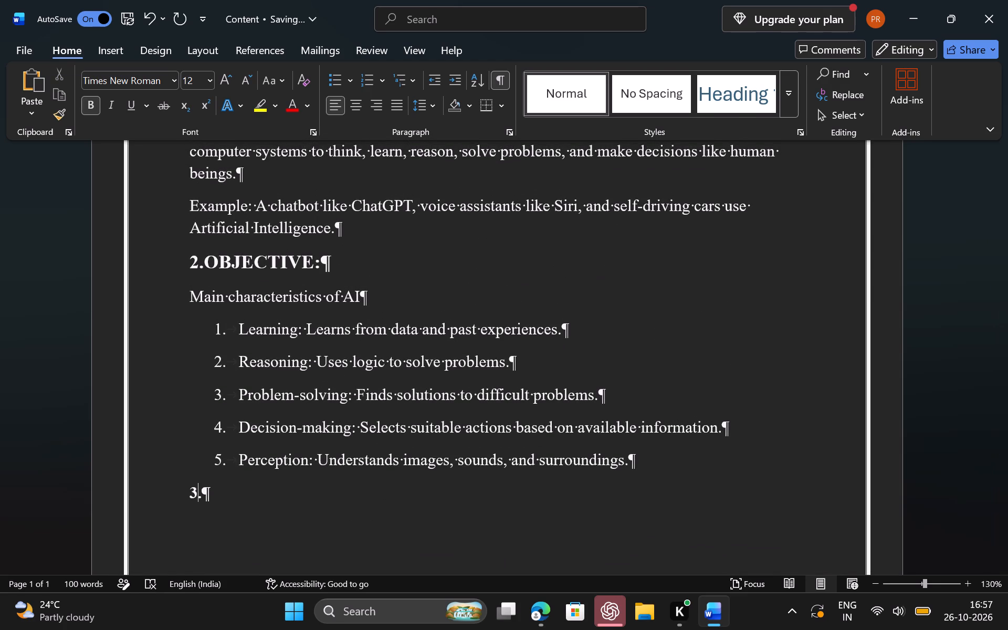
{"action": "scroll", "coordinate": [213, 498], "scroll_direction": "right", "scroll_amount": 2}
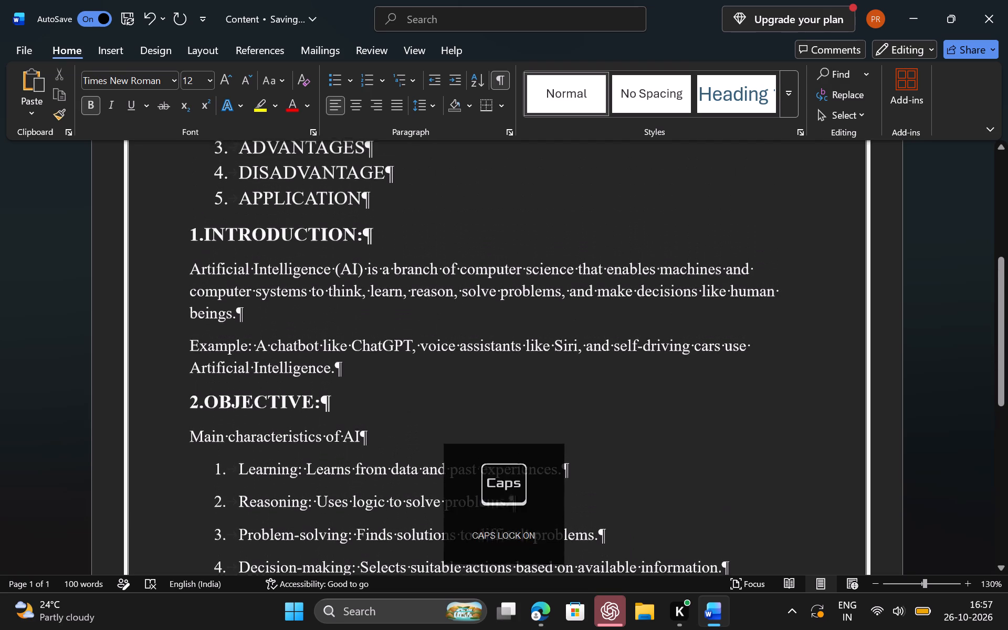
{"action": "scroll", "coordinate": [213, 498], "scroll_direction": "right", "scroll_amount": 1}
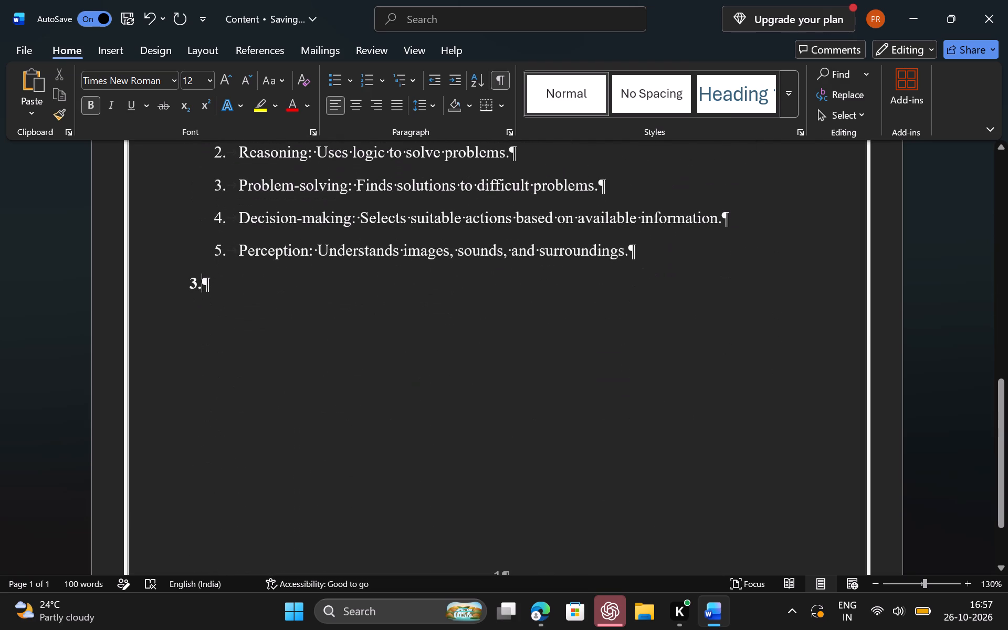
{"action": "type", "text": "ADVANTAGES"}
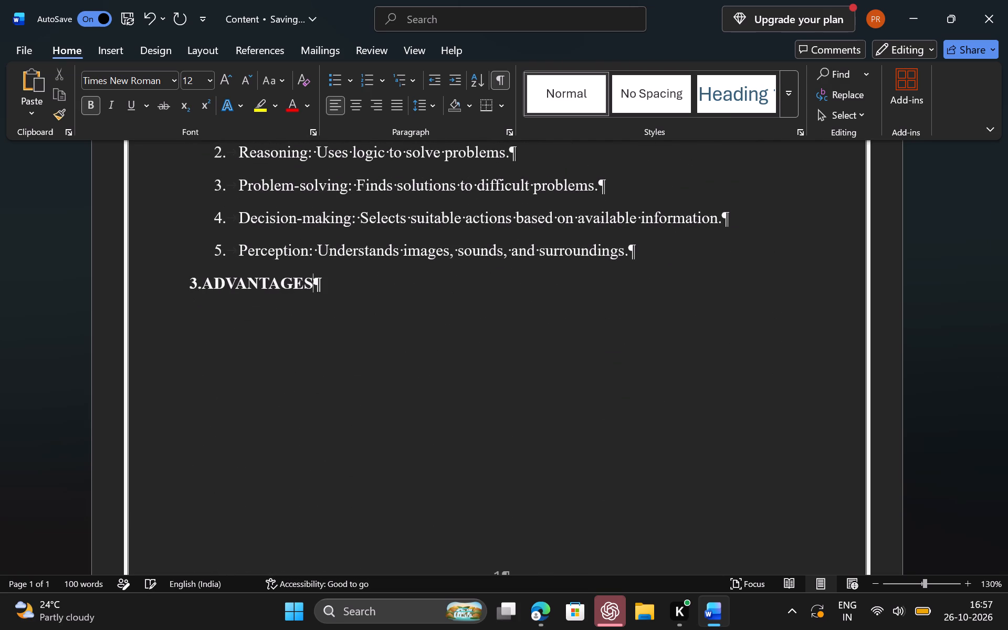
Set the font size of the "3.ADVANTAGES" heading to 14.
{"action": "left_click_drag", "start_coordinate": [185, 281], "coordinate": [376, 297]}
{"action": "left_click_drag", "start_coordinate": [376, 297], "coordinate": [334, 286]}
{"action": "left_click_drag", "start_coordinate": [334, 286], "coordinate": [151, 278]}
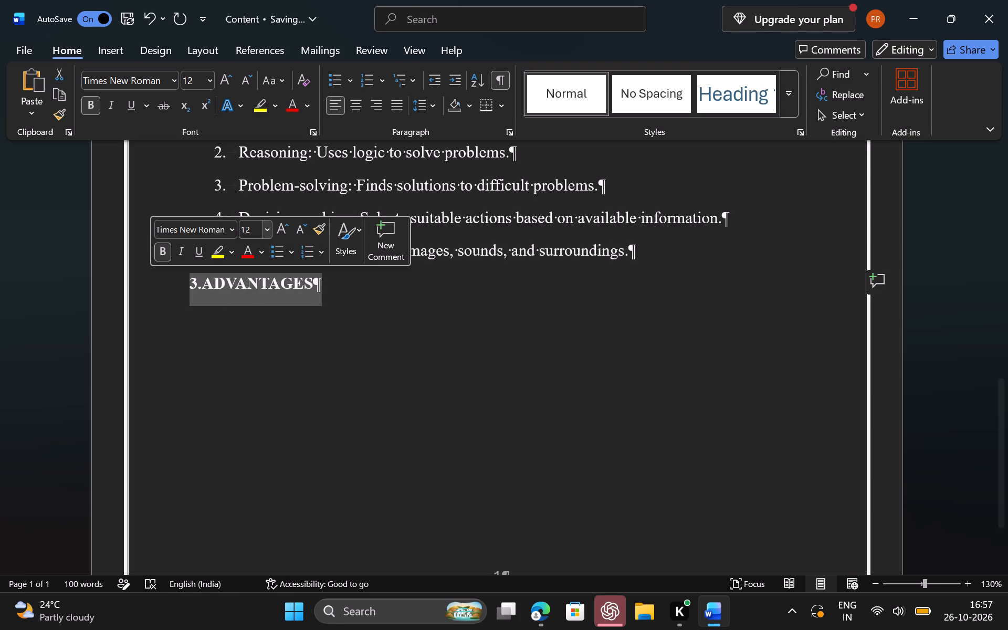
{"action": "left_click", "coordinate": [249, 233]}
{"action": "key", "text": "BackSpace"}
{"action": "key", "text": "1"}
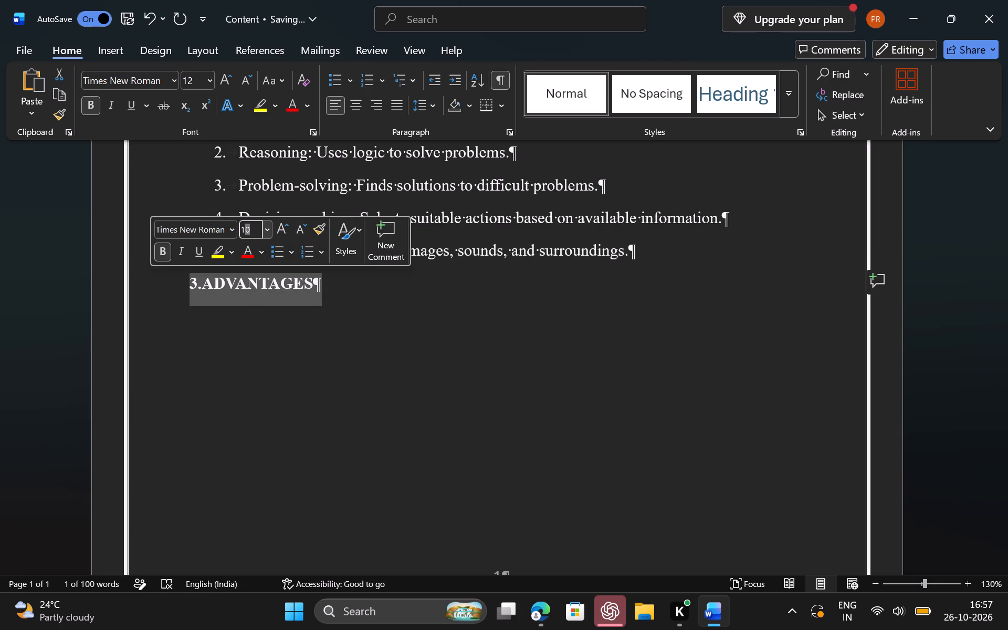
{"action": "key", "text": "4"}
{"action": "key", "text": "Return"}
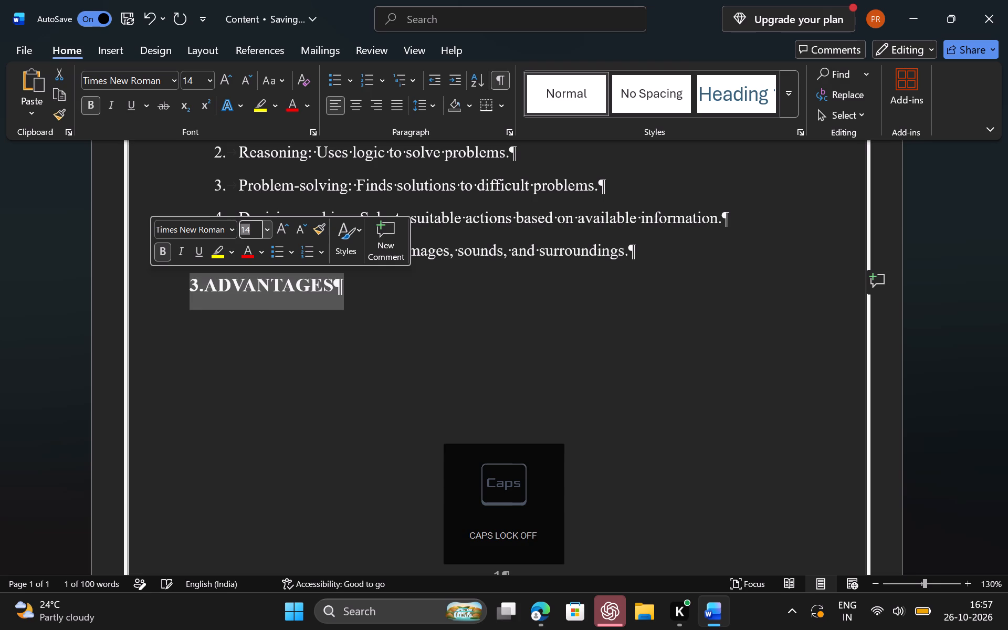
{"action": "left_click", "coordinate": [358, 314]}
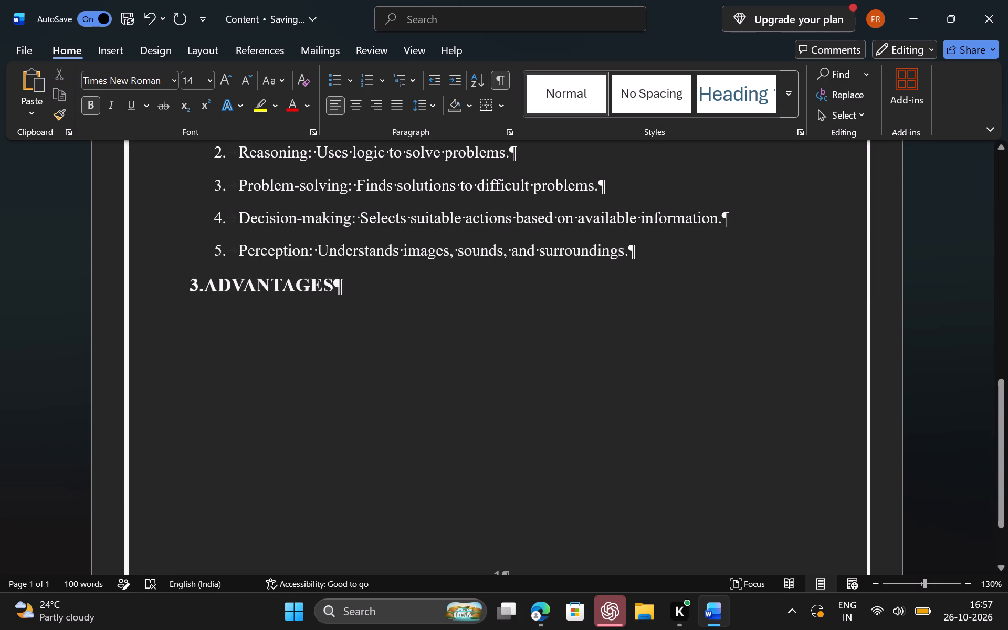
Open the recent document "To" and look through the text of its college fee installment request letter.
{"action": "left_click", "coordinate": [23, 48]}
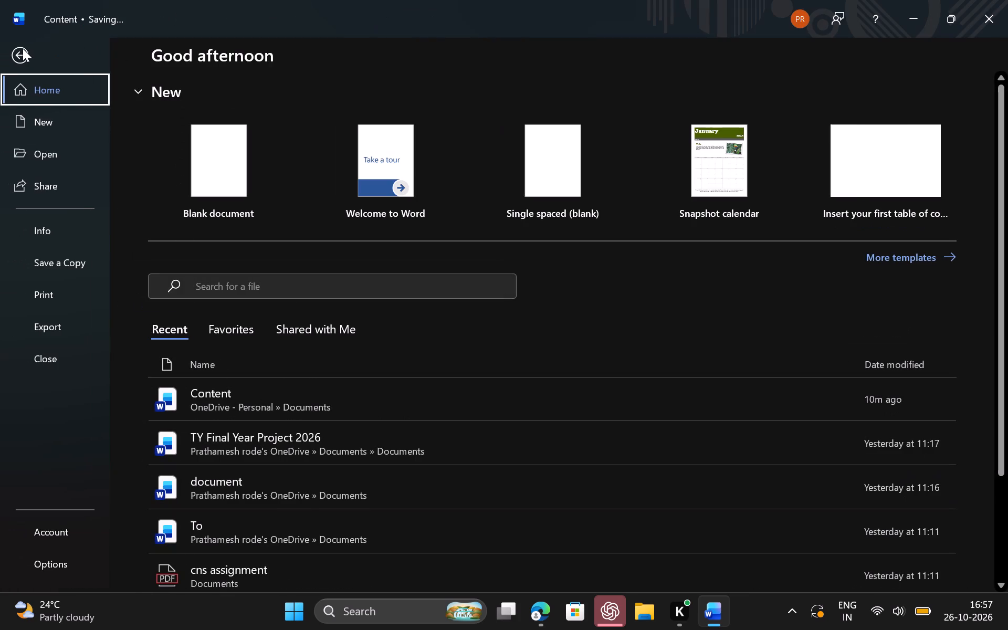
{"action": "scroll", "coordinate": [289, 397], "scroll_direction": "down", "scroll_amount": 1}
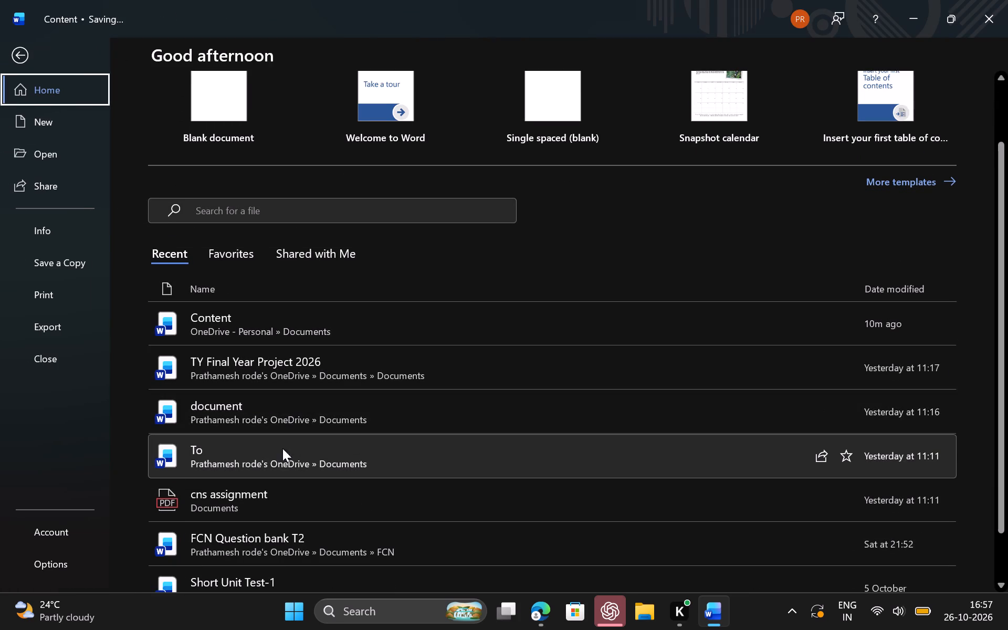
{"action": "double_click", "coordinate": [282, 458]}
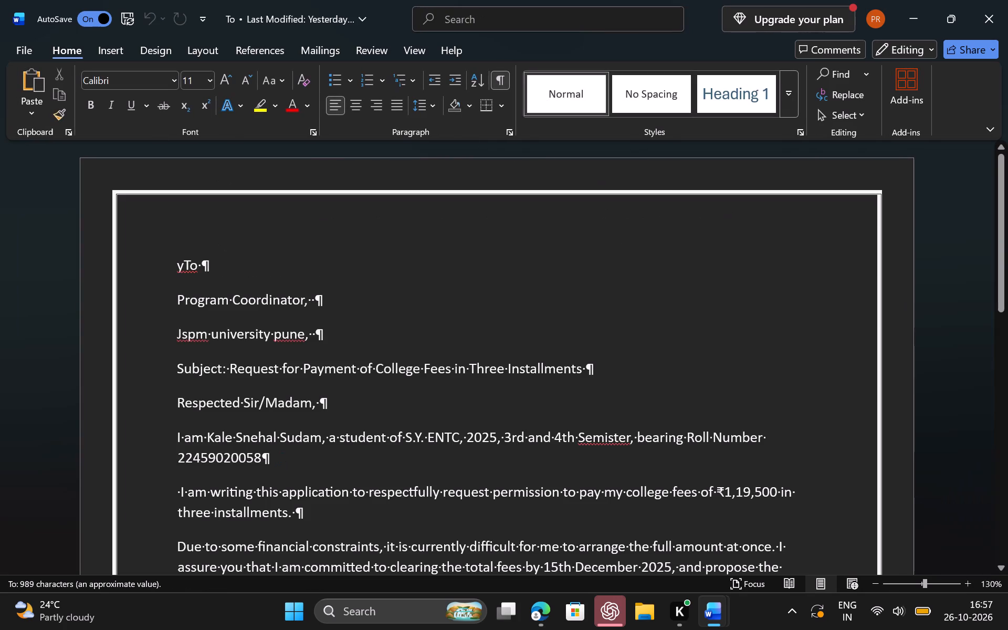
{"action": "scroll", "coordinate": [282, 458], "scroll_direction": "down", "scroll_amount": 1}
{"action": "scroll", "coordinate": [282, 458], "scroll_direction": "up", "scroll_amount": 1, "text": "ctrl"}
{"action": "scroll", "coordinate": [282, 458], "scroll_direction": "down", "scroll_amount": 1, "text": "ctrl"}
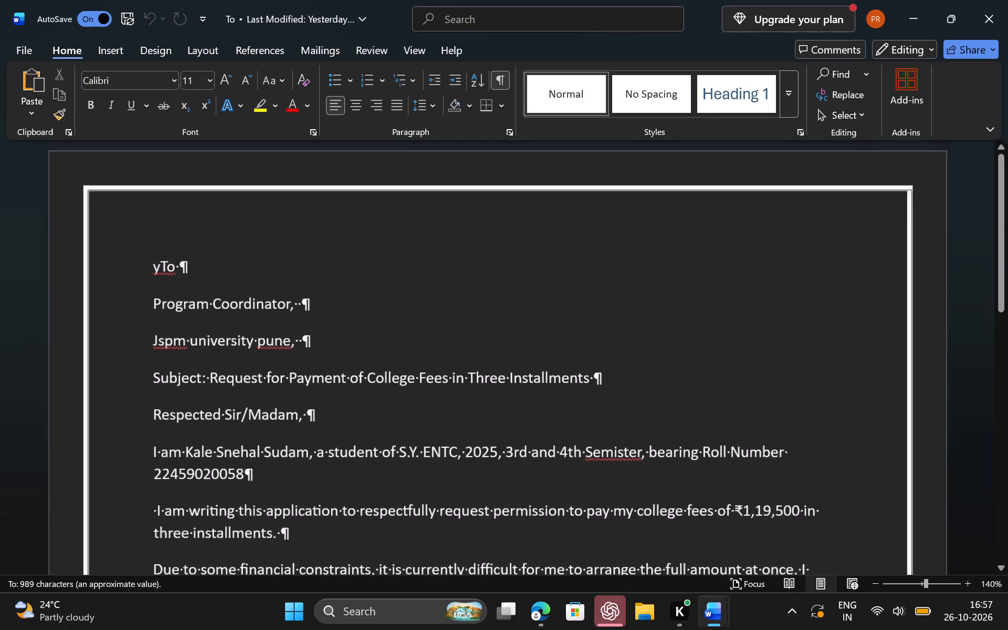
{"action": "scroll", "coordinate": [282, 458], "scroll_direction": "down", "scroll_amount": 1, "text": "ctrl"}
{"action": "scroll", "coordinate": [282, 458], "scroll_direction": "down", "scroll_amount": 1}
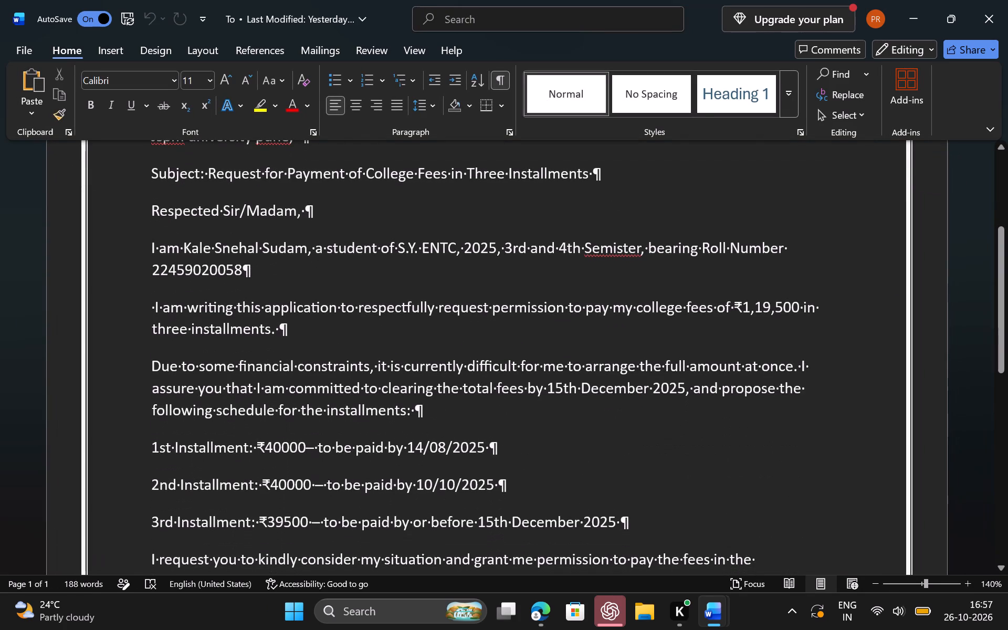
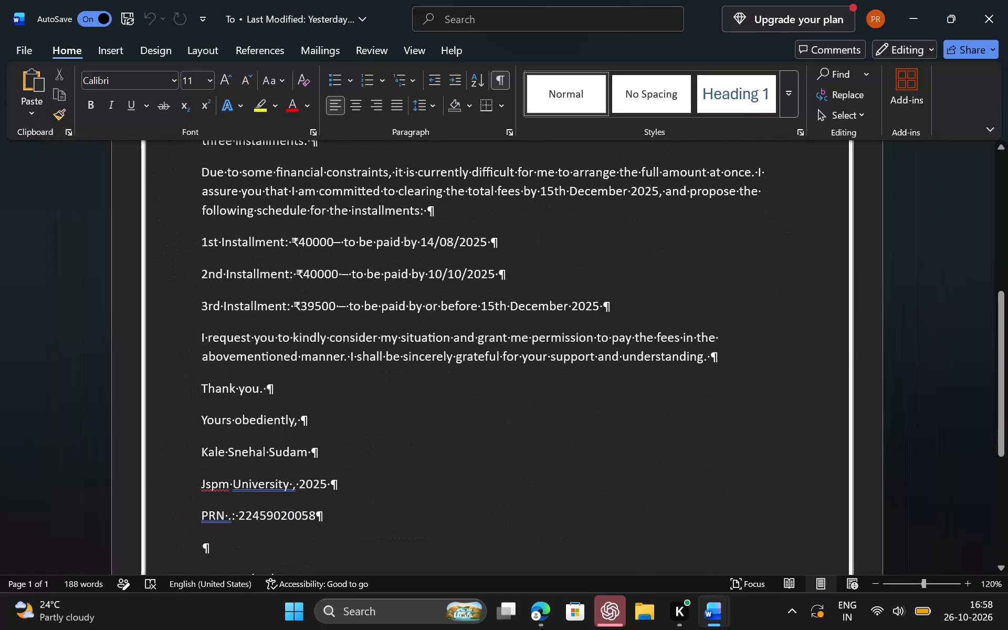
{"action": "scroll", "coordinate": [282, 458], "scroll_direction": "down", "scroll_amount": 1, "text": "ctrl"}
{"action": "scroll", "coordinate": [282, 458], "scroll_direction": "up", "scroll_amount": 1, "text": "ctrl"}
{"action": "scroll", "coordinate": [282, 458], "scroll_direction": "down", "scroll_amount": 1, "text": "ctrl"}
{"action": "scroll", "coordinate": [282, 458], "scroll_direction": "up", "scroll_amount": 1, "text": "ctrl"}
{"action": "scroll", "coordinate": [282, 458], "scroll_direction": "down", "scroll_amount": 1, "text": "ctrl"}
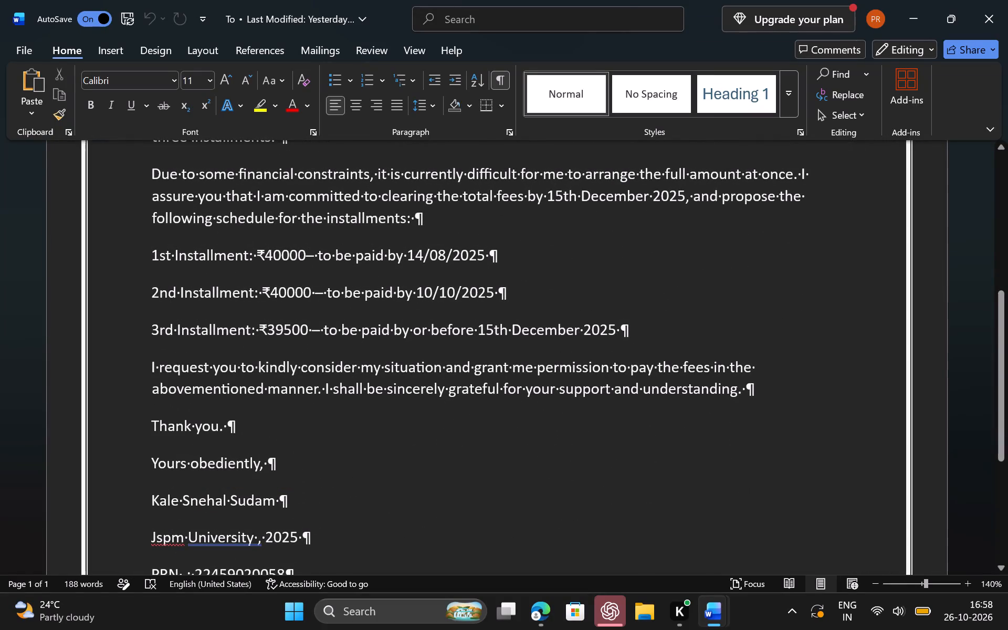
{"action": "scroll", "coordinate": [282, 458], "scroll_direction": "down", "scroll_amount": 1, "text": "ctrl"}
{"action": "left_click_drag", "start_coordinate": [267, 259], "coordinate": [310, 338]}
{"action": "left_click", "coordinate": [310, 338]}
{"action": "scroll", "coordinate": [515, 281], "scroll_direction": "down", "scroll_amount": 4}
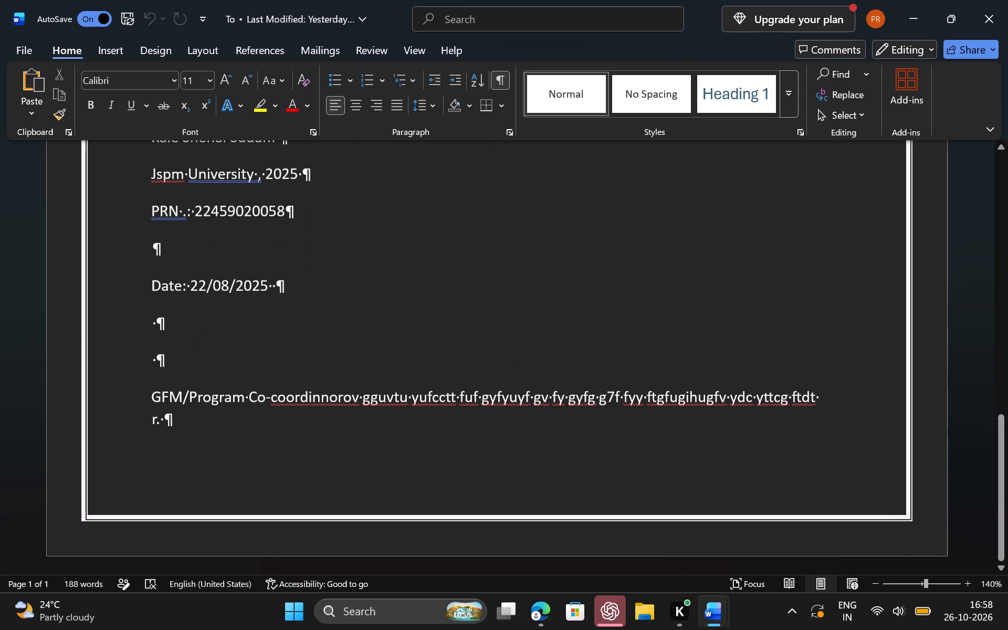
{"action": "scroll", "coordinate": [513, 255], "scroll_direction": "up", "scroll_amount": 4}
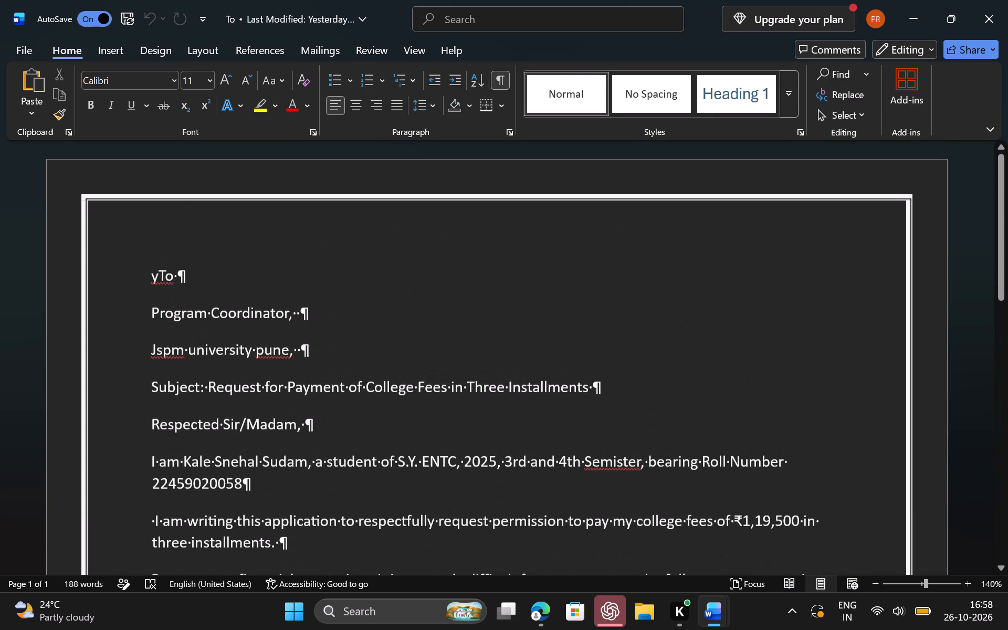
{"action": "scroll", "coordinate": [513, 255], "scroll_direction": "up", "scroll_amount": 1}
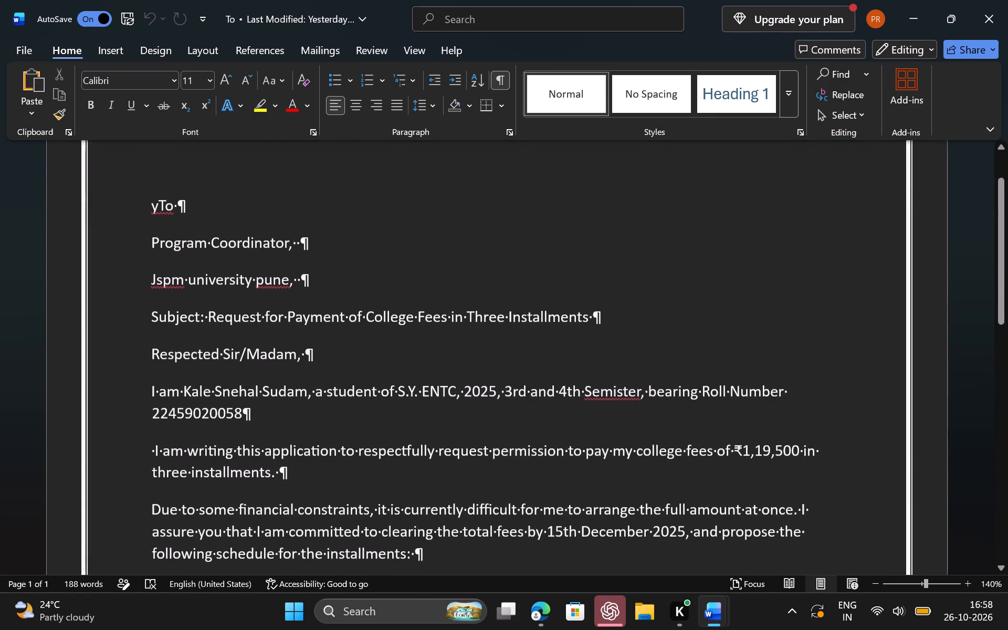
{"action": "scroll", "coordinate": [513, 255], "scroll_direction": "up", "scroll_amount": 1}
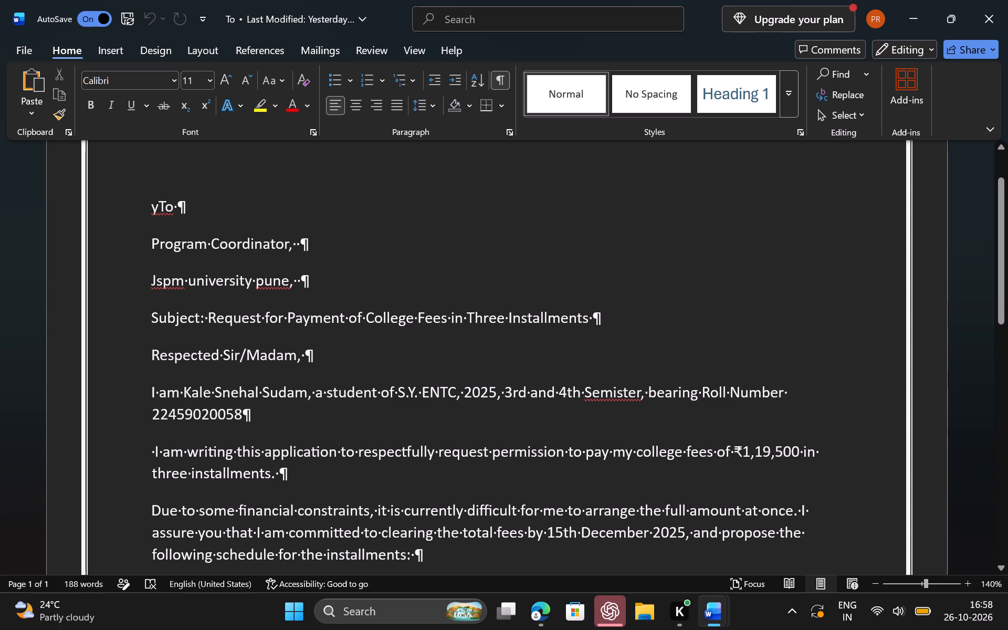
{"action": "scroll", "coordinate": [490, 373], "scroll_direction": "down", "scroll_amount": 1}
{"action": "scroll", "coordinate": [490, 373], "scroll_direction": "up", "scroll_amount": 1, "text": "ctrl"}
{"action": "scroll", "coordinate": [490, 373], "scroll_direction": "down", "scroll_amount": 1, "text": "ctrl"}
{"action": "scroll", "coordinate": [497, 431], "scroll_direction": "down", "scroll_amount": 1}
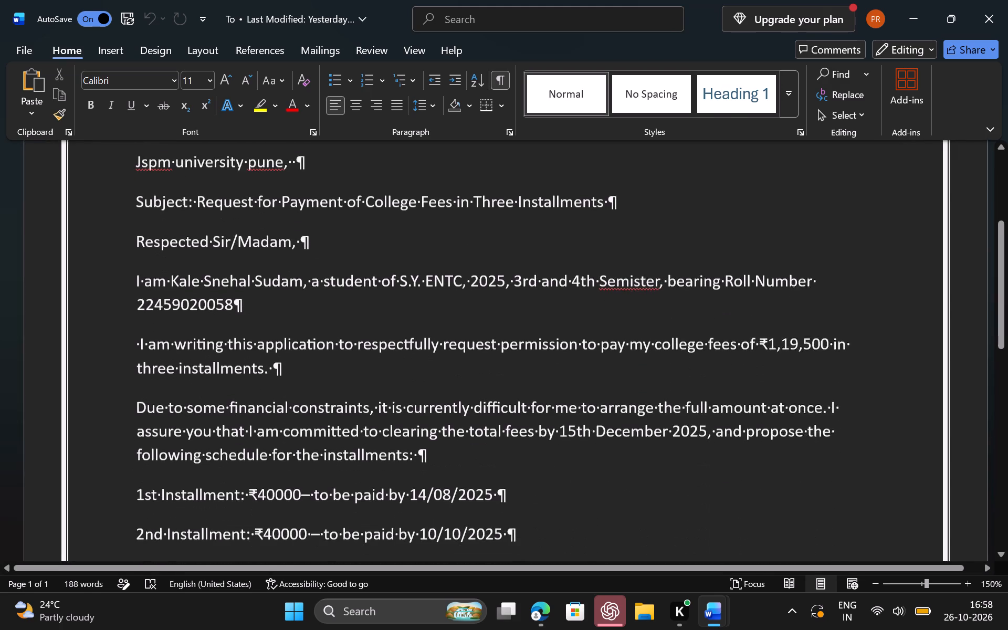
{"action": "scroll", "coordinate": [497, 431], "scroll_direction": "down", "scroll_amount": 1}
{"action": "scroll", "coordinate": [497, 431], "scroll_direction": "down", "scroll_amount": 2, "text": "ctrl"}
{"action": "scroll", "coordinate": [497, 431], "scroll_direction": "down", "scroll_amount": 1}
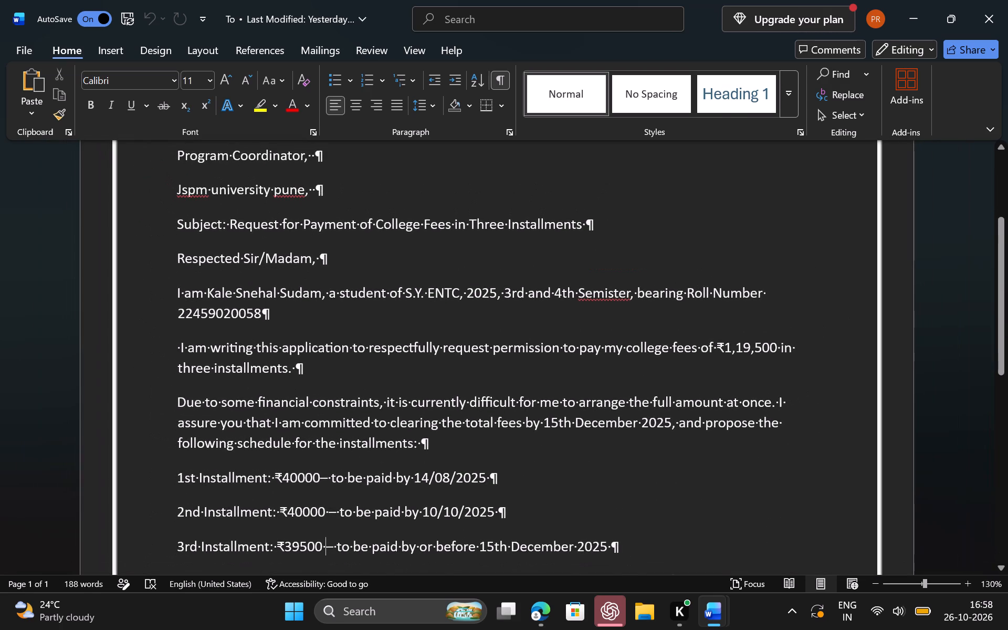
{"action": "scroll", "coordinate": [497, 431], "scroll_direction": "down", "scroll_amount": 1}
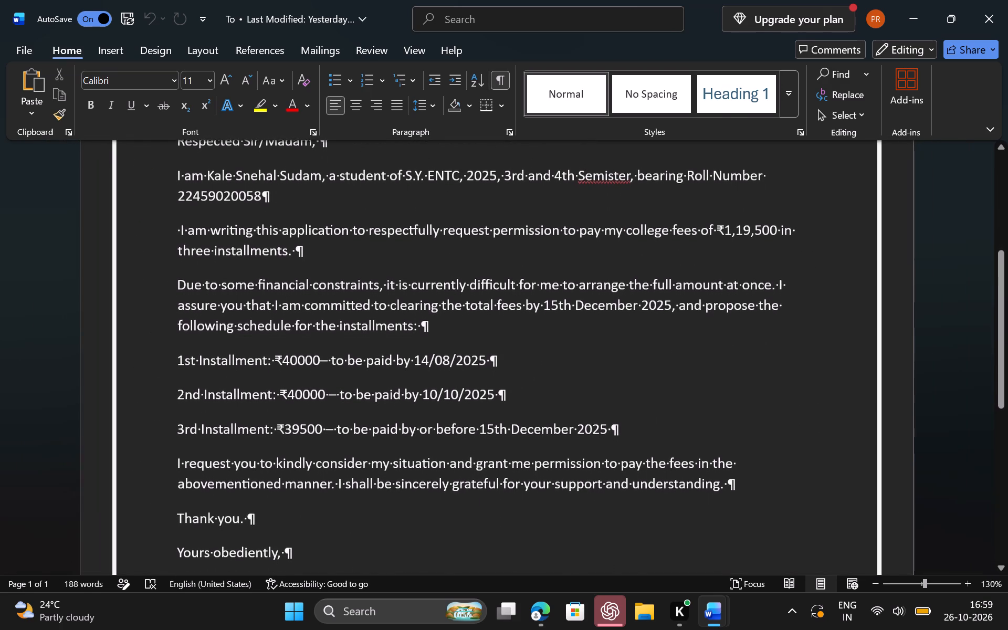
{"action": "scroll", "coordinate": [497, 431], "scroll_direction": "down", "scroll_amount": 2}
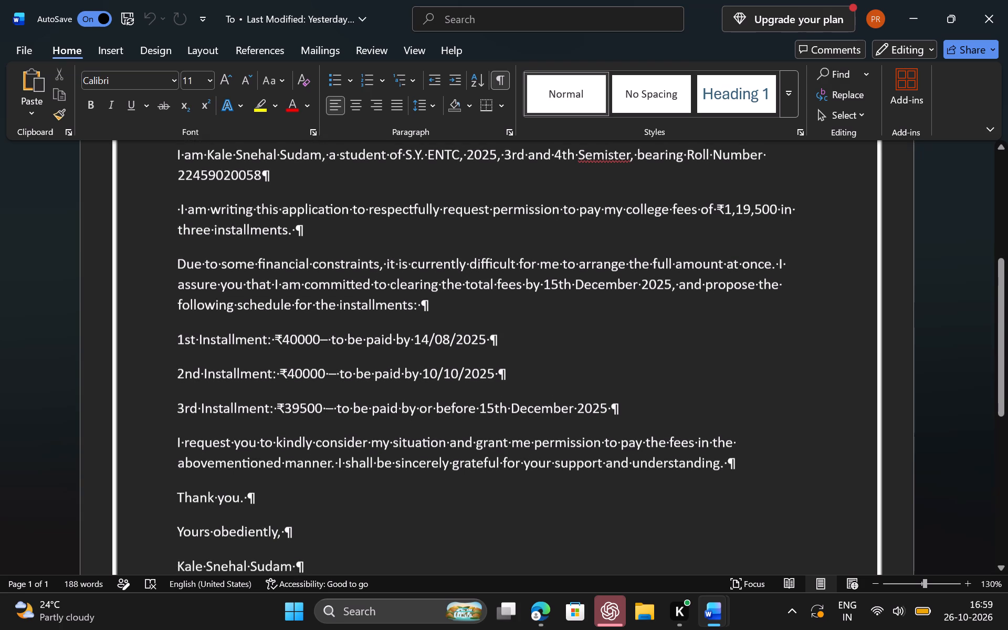
{"action": "scroll", "coordinate": [497, 431], "scroll_direction": "down", "scroll_amount": 1}
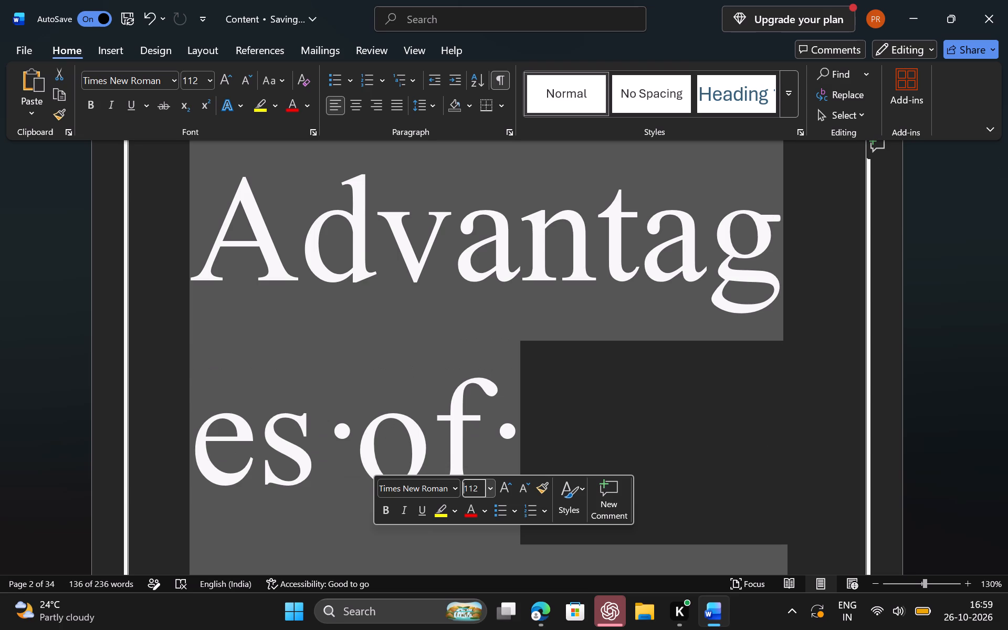
Set the font size of the pasted text, from "Advantages of Artificial Intelligence (AI)" through point 10, to 12.
{"action": "left_click", "coordinate": [479, 486]}
{"action": "key", "text": "BackSpace"}
{"action": "key", "text": "BackSpace"}
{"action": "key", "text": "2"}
{"action": "key", "text": "Return"}
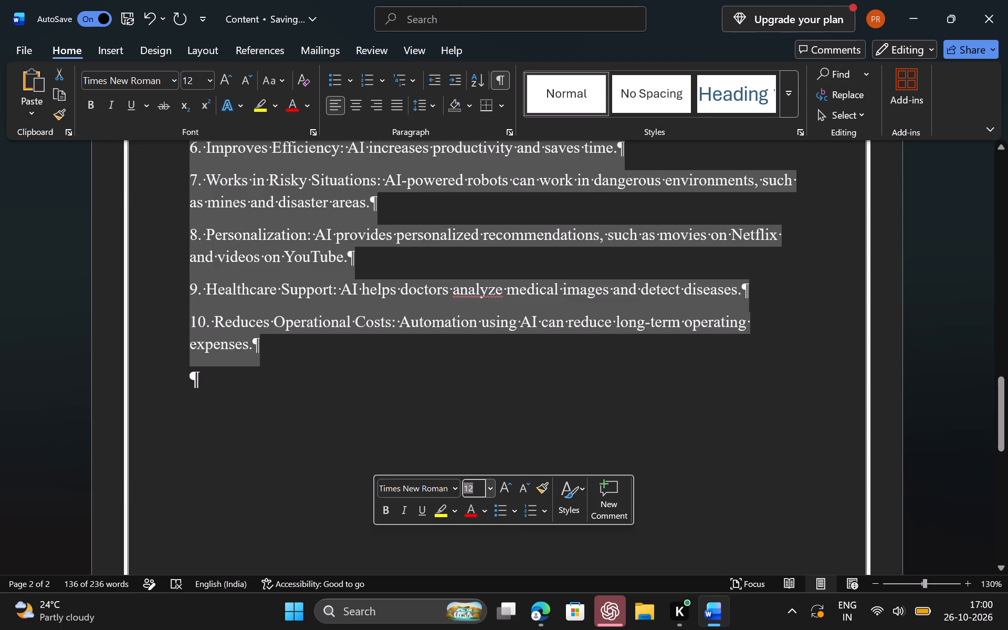
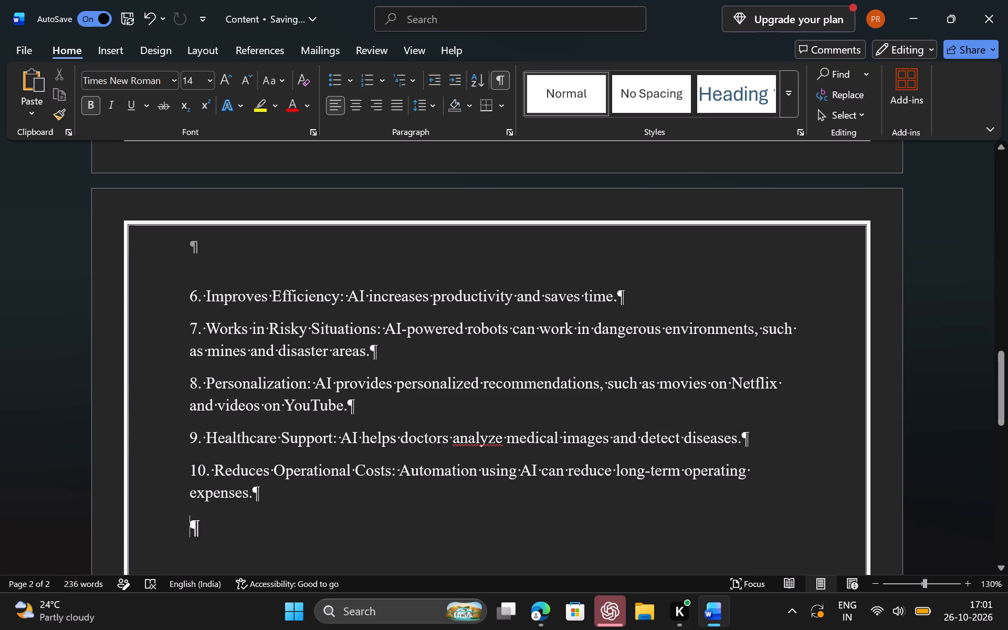
Add the heading "4.DISADVANTAGAES" on the empty line below advantage point 10.
{"action": "left_click", "coordinate": [190, 523]}
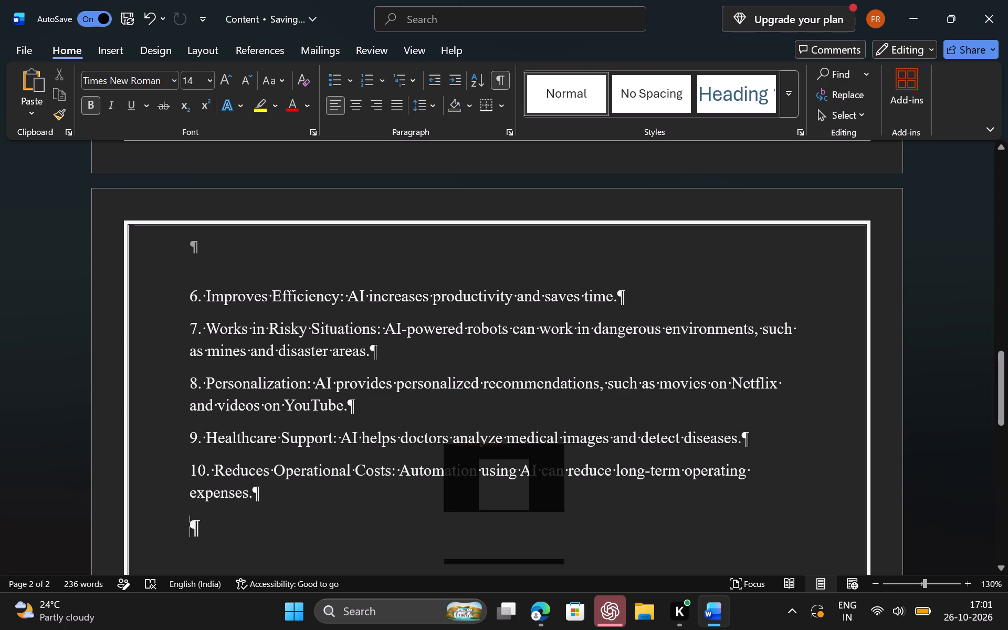
{"action": "scroll", "coordinate": [190, 523], "scroll_direction": "right", "scroll_amount": 1}
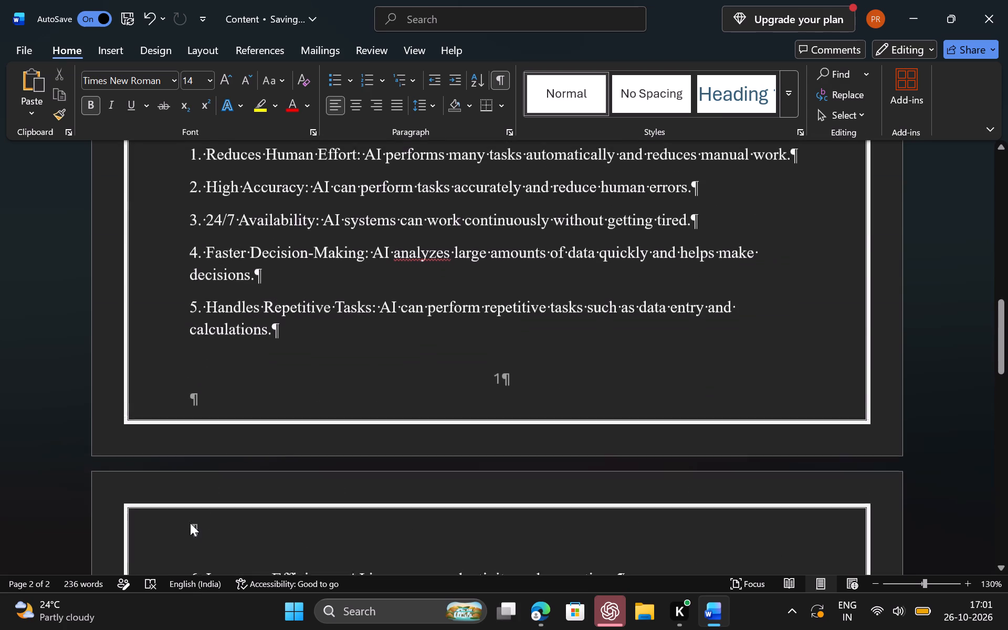
{"action": "scroll", "coordinate": [190, 523], "scroll_direction": "right", "scroll_amount": 1}
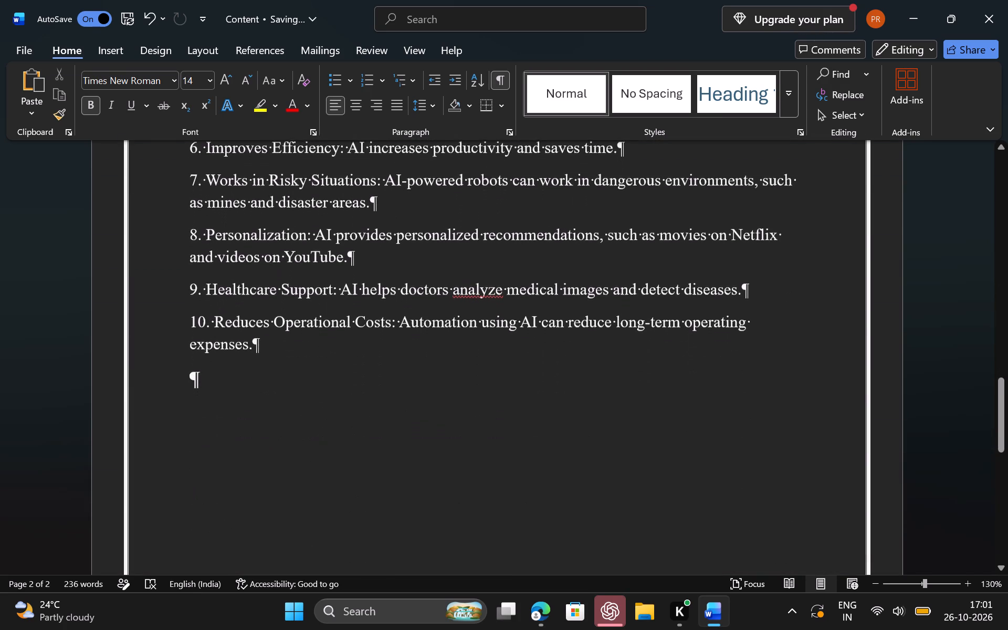
{"action": "key", "text": "4"}
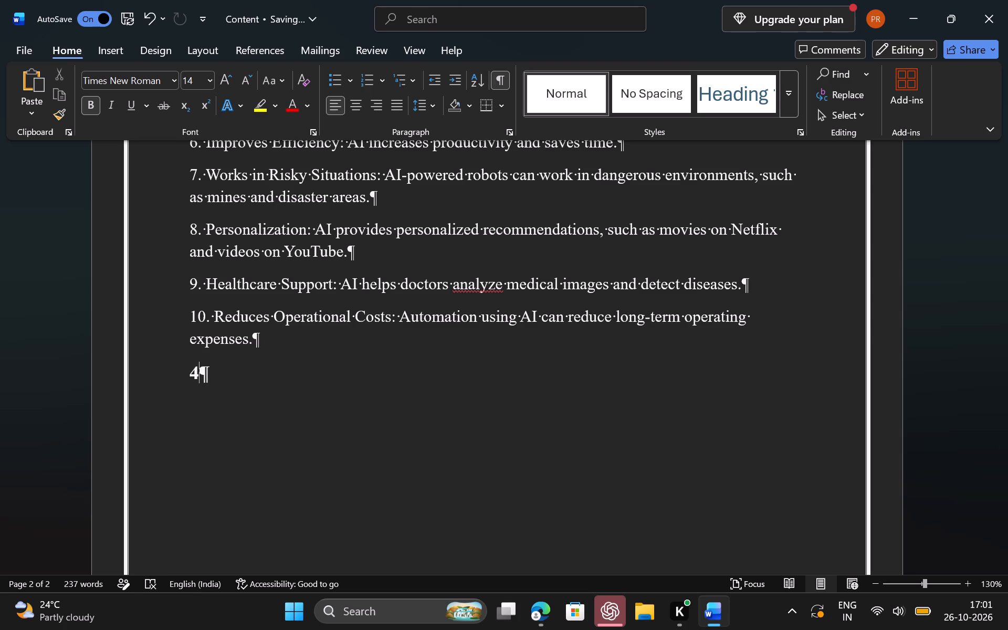
{"action": "key", "text": "period"}
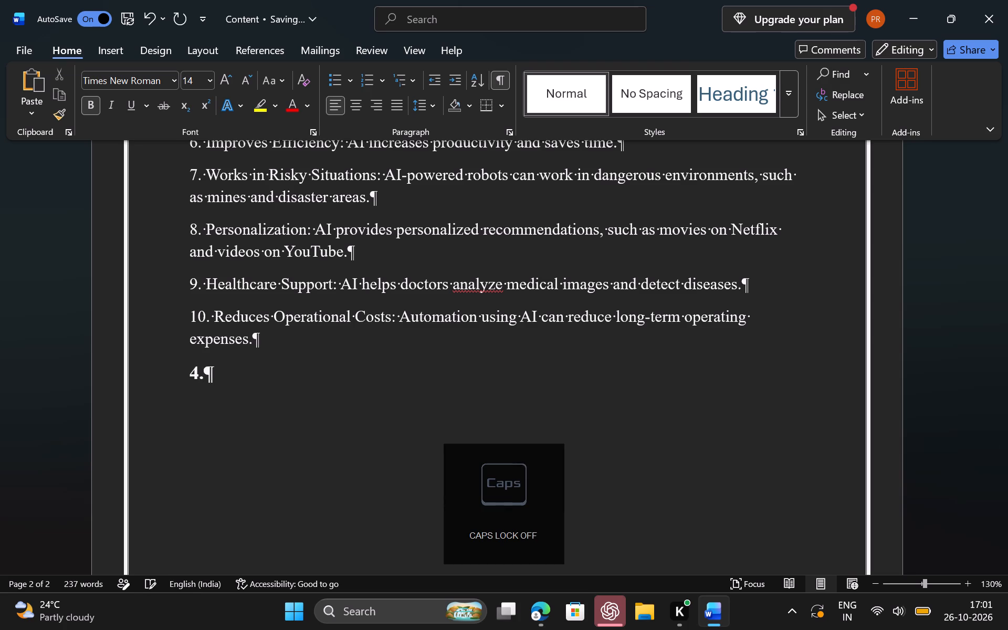
{"action": "type", "text": "DISADVANTAGAES"}
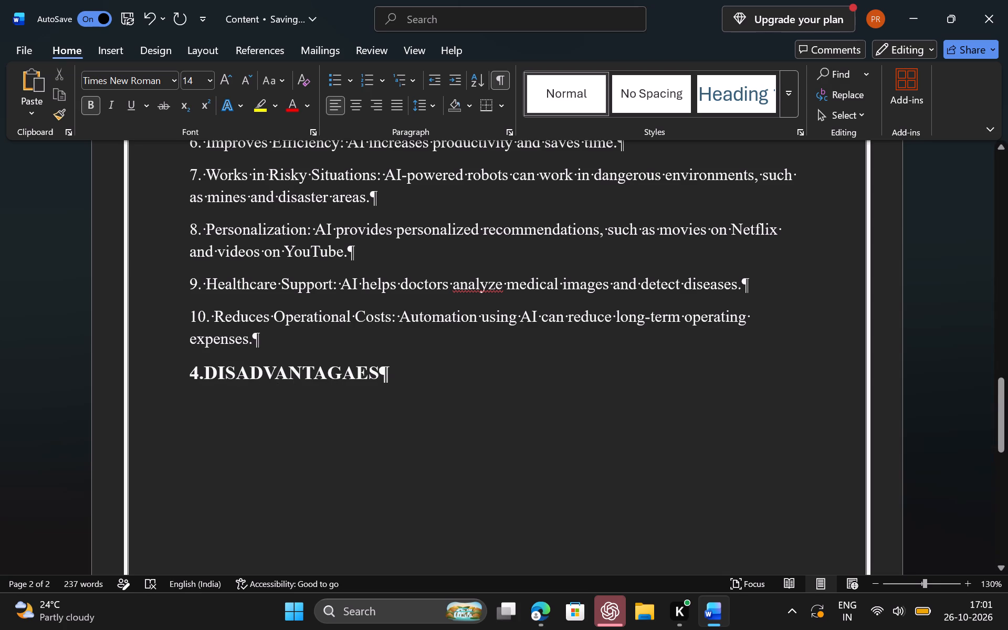
{"action": "left_click_drag", "start_coordinate": [195, 374], "coordinate": [409, 394]}
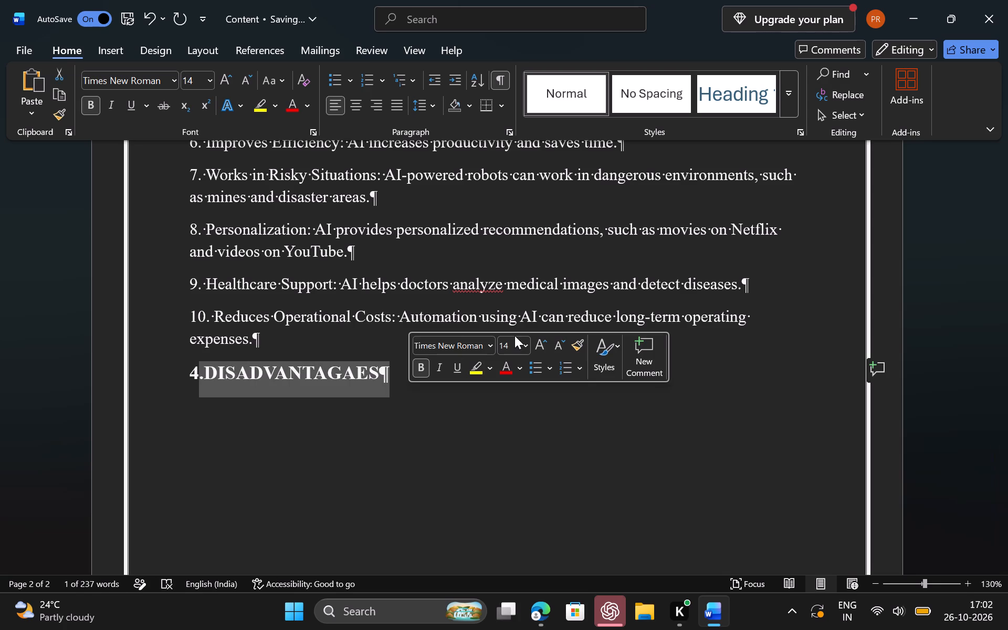
{"action": "left_click", "coordinate": [333, 419]}
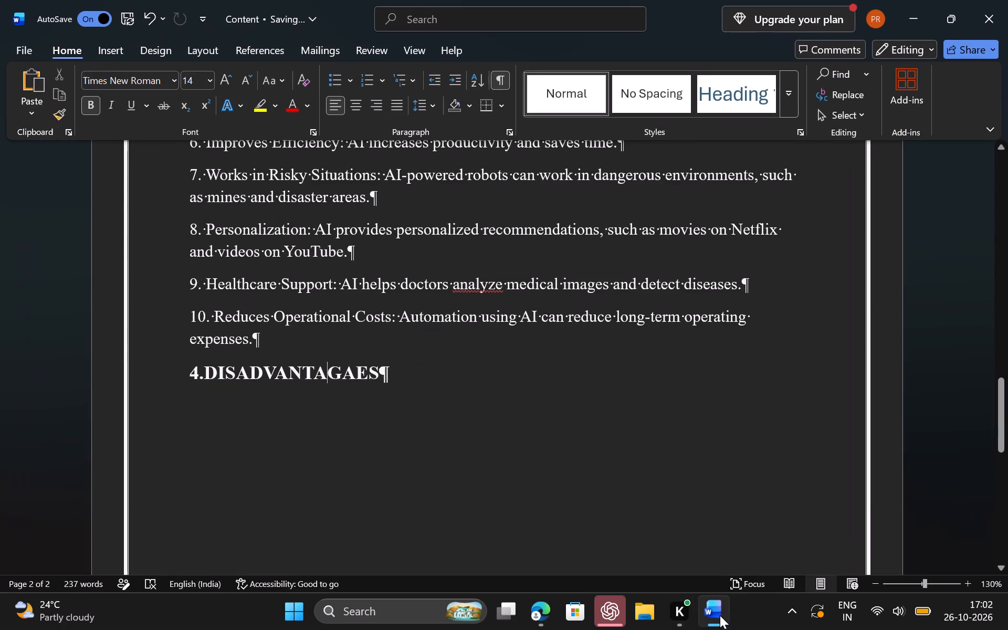
{"action": "left_click", "coordinate": [453, 373]}
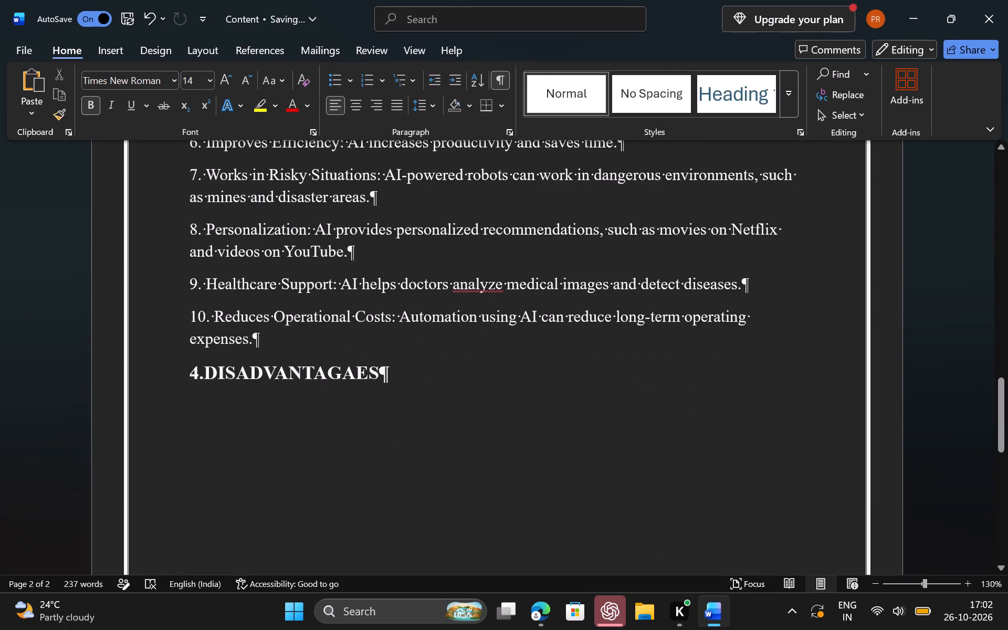
{"action": "key", "text": "Return"}
{"action": "key", "text": "ctrl+v"}
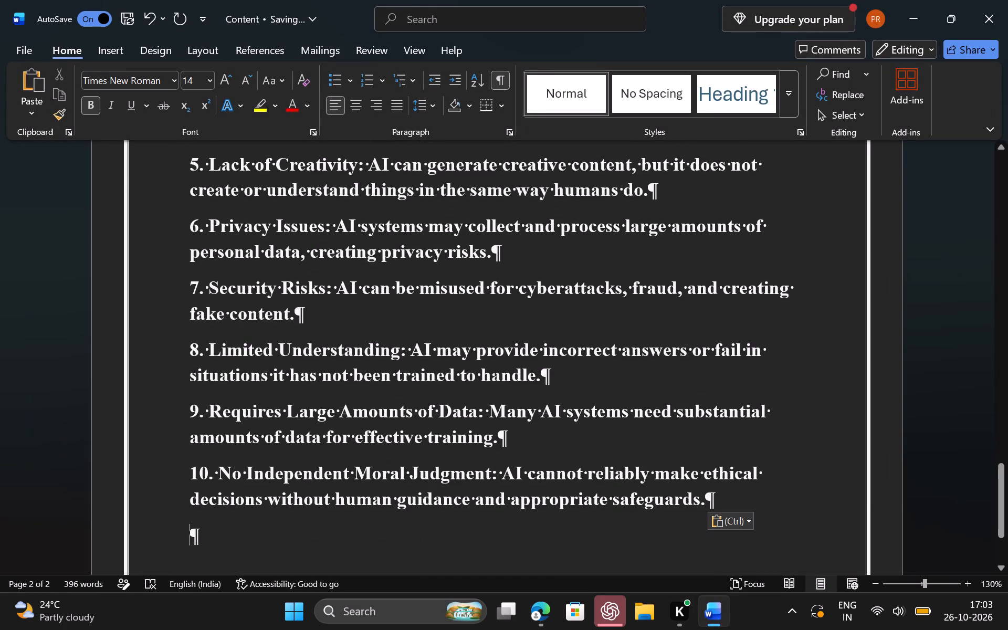
Set the font size of the ten pasted disadvantage points to 12, leaving out the "4.DISADVANTAGAES" heading.
{"action": "left_click_drag", "start_coordinate": [710, 499], "coordinate": [214, 250]}
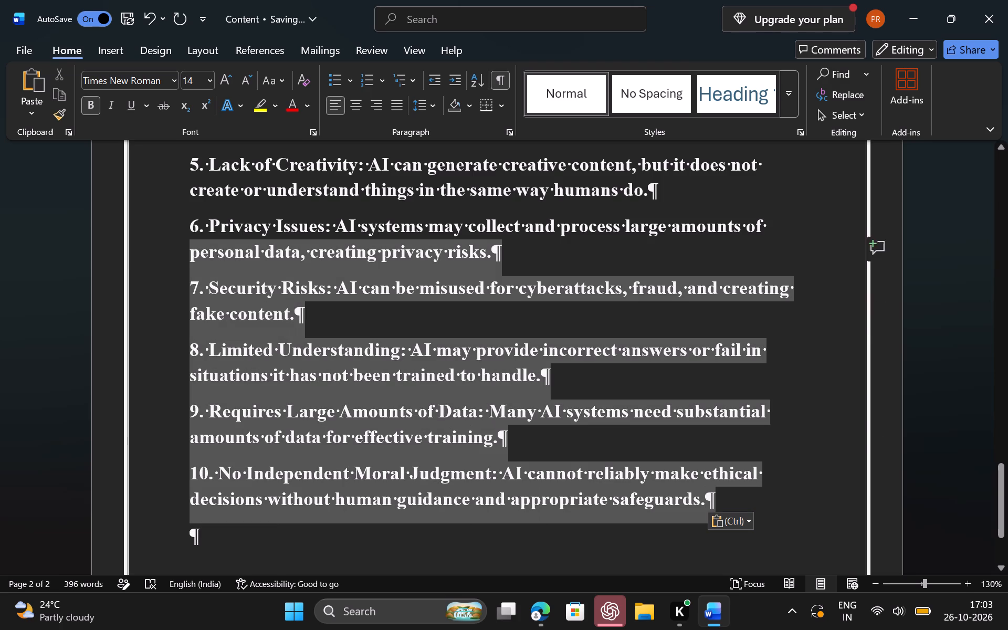
{"action": "left_click_drag", "start_coordinate": [214, 250], "coordinate": [184, 149]}
{"action": "scroll", "coordinate": [191, 162], "scroll_direction": "down", "scroll_amount": 1}
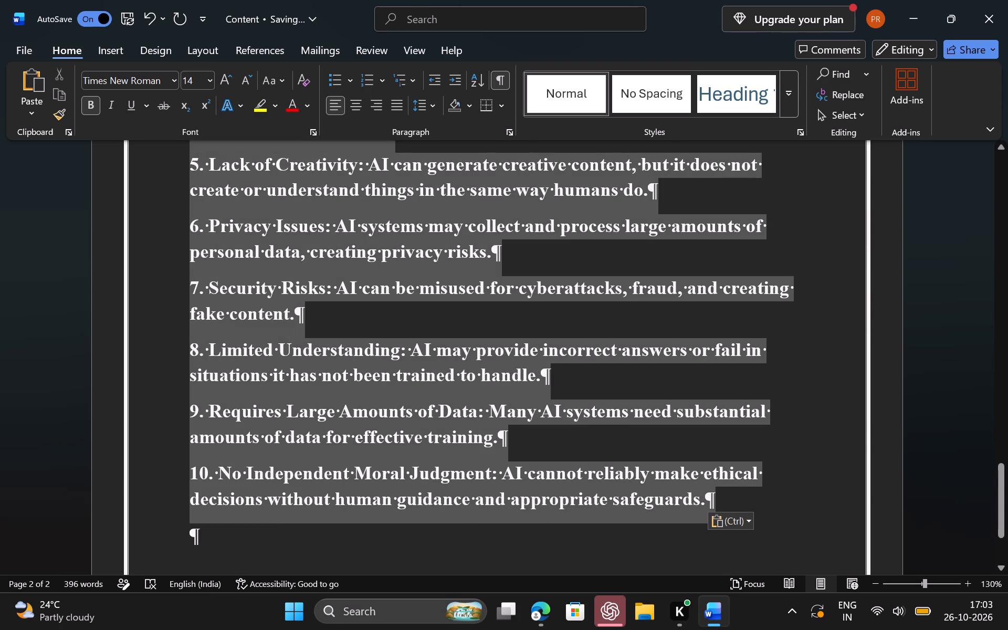
{"action": "scroll", "coordinate": [184, 149], "scroll_direction": "down", "scroll_amount": 1}
{"action": "left_click_drag", "start_coordinate": [184, 149], "coordinate": [178, 362]}
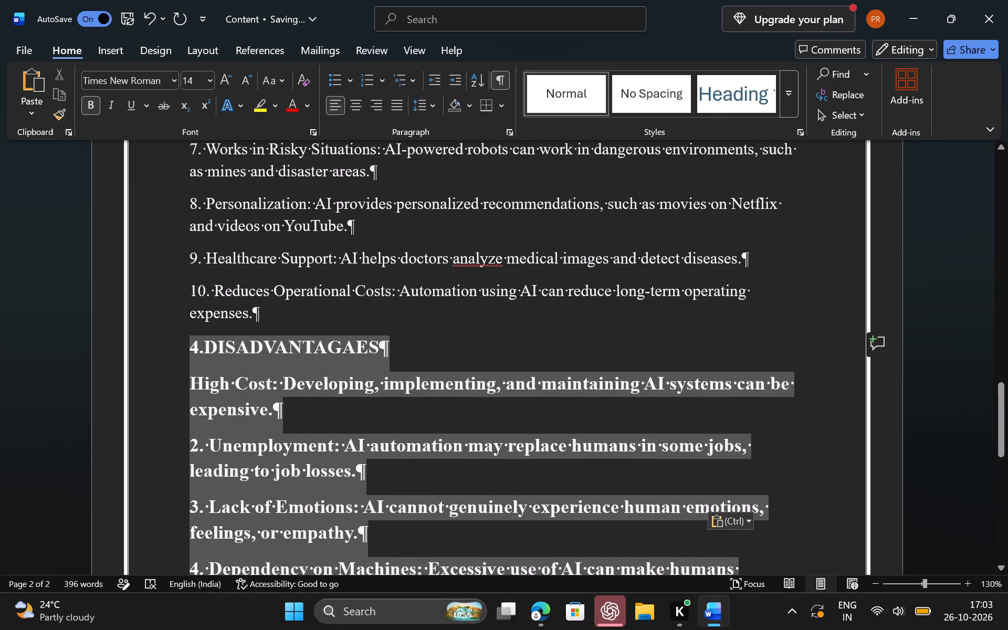
{"action": "left_click_drag", "start_coordinate": [178, 362], "coordinate": [174, 385]}
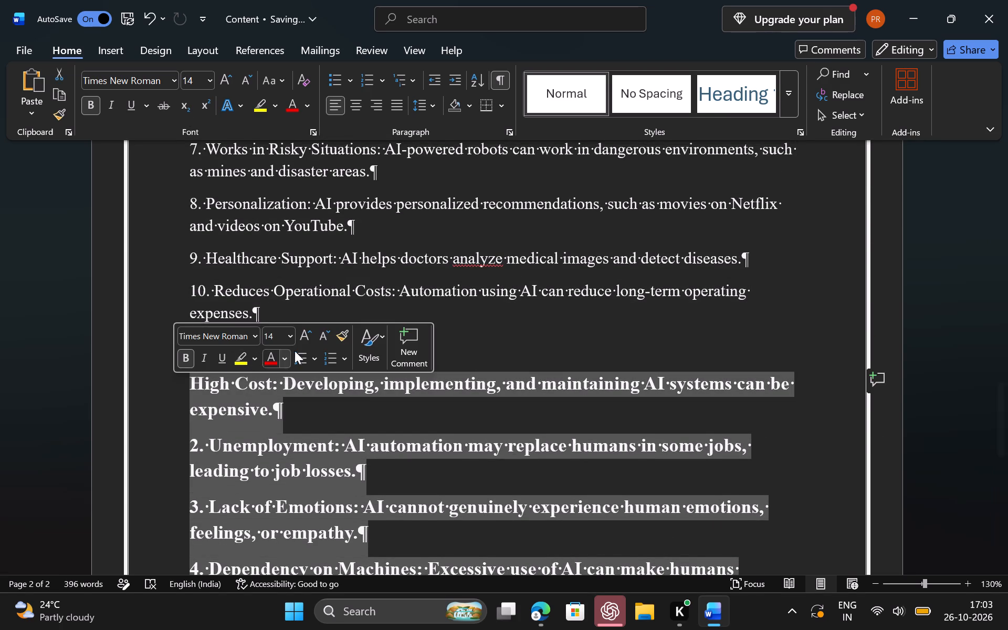
{"action": "left_click", "coordinate": [278, 331]}
{"action": "key", "text": "BackSpace"}
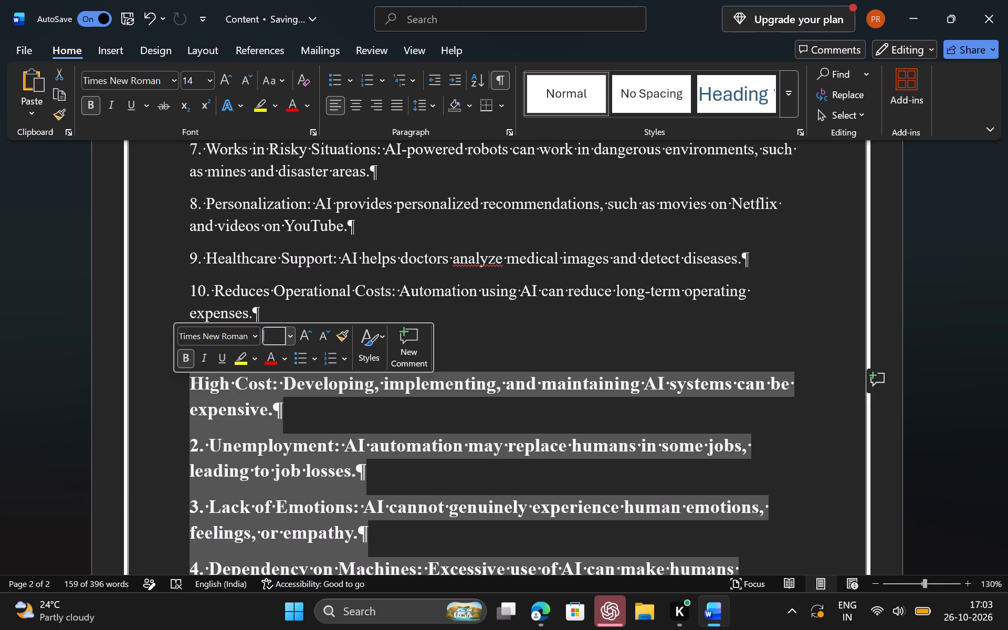
{"action": "type", "text": "12"}
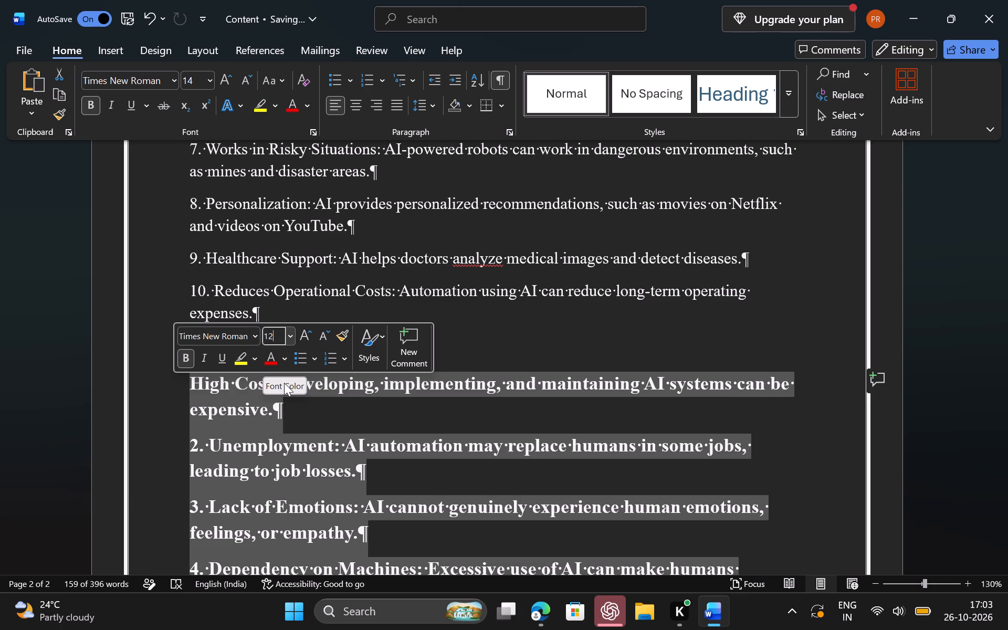
{"action": "left_click", "coordinate": [184, 360]}
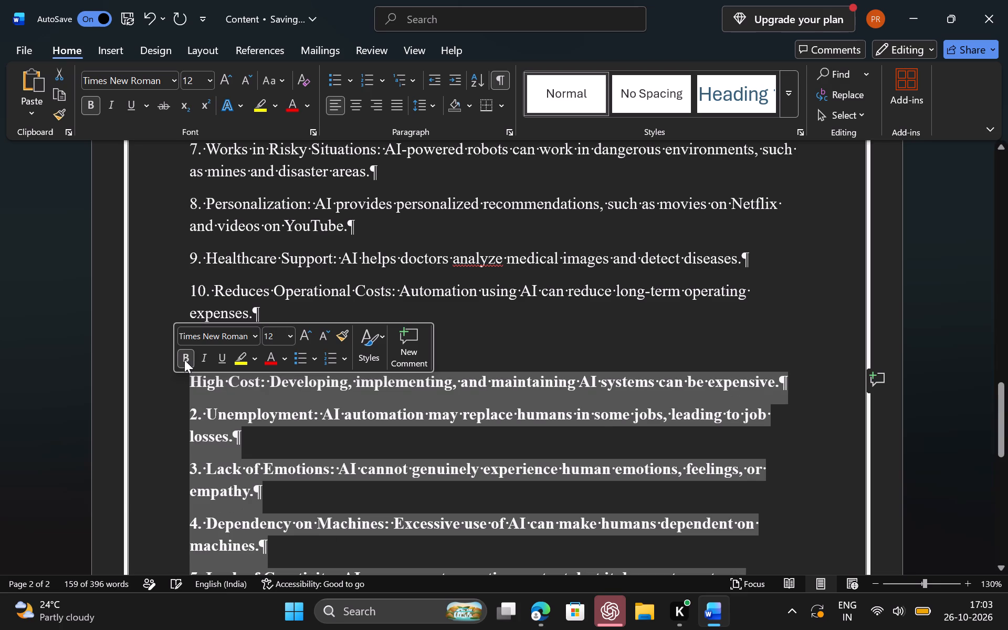
{"action": "right_click", "coordinate": [503, 467]}
{"action": "left_click", "coordinate": [405, 448]}
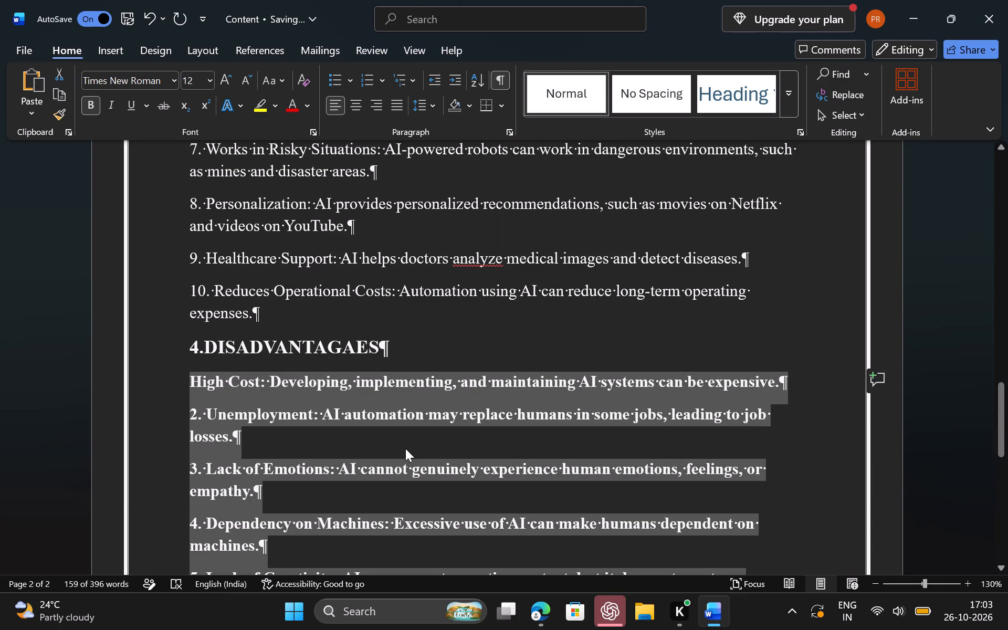
{"action": "left_click", "coordinate": [405, 448]}
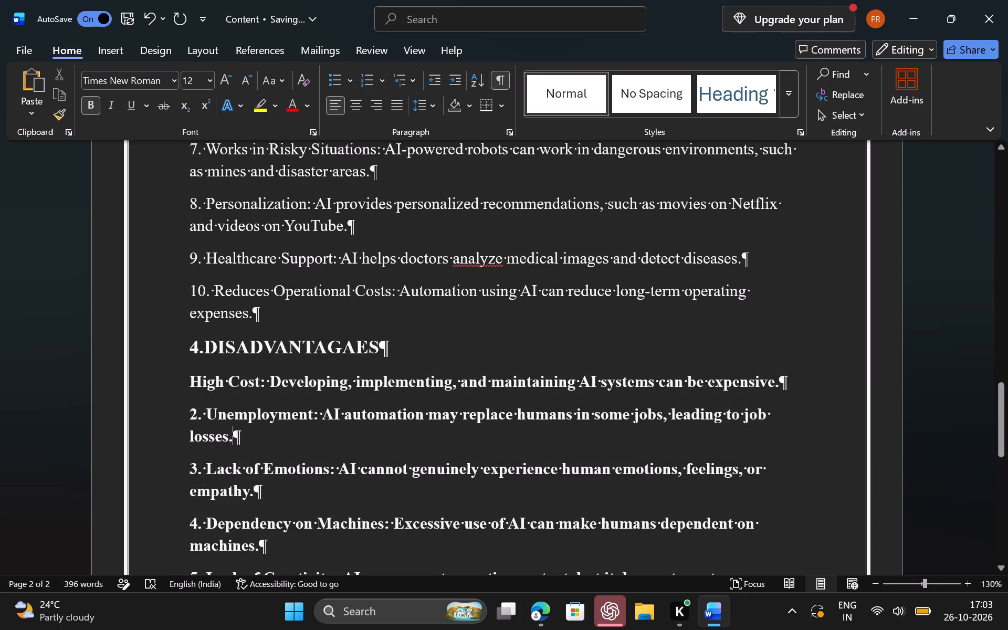
Insert the number "1." in front of the "High Cost" point.
{"action": "left_click", "coordinate": [189, 381]}
{"action": "type", "text": "1."}
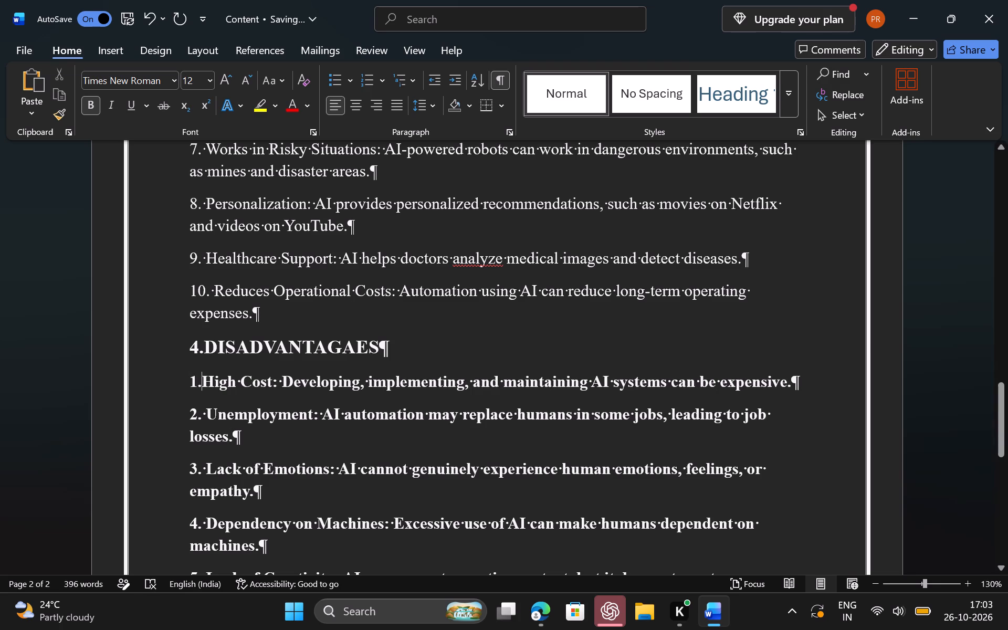
{"action": "left_click", "coordinate": [195, 384]}
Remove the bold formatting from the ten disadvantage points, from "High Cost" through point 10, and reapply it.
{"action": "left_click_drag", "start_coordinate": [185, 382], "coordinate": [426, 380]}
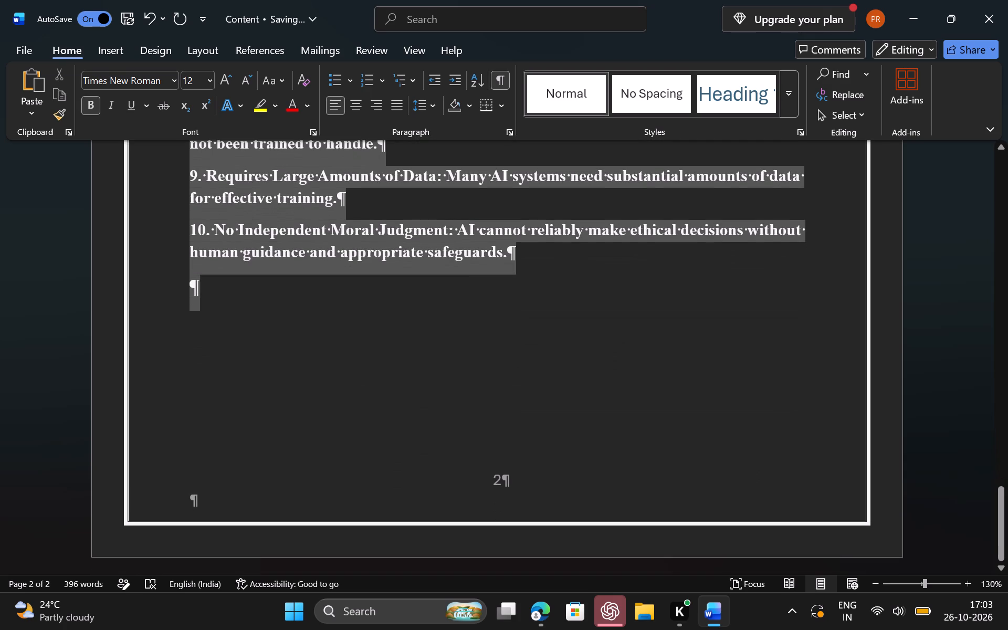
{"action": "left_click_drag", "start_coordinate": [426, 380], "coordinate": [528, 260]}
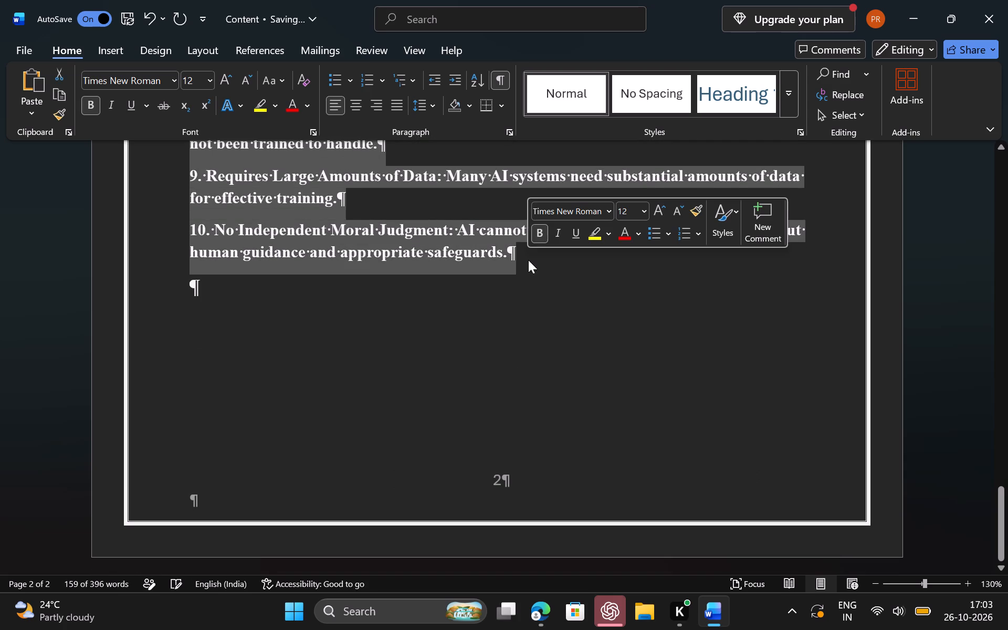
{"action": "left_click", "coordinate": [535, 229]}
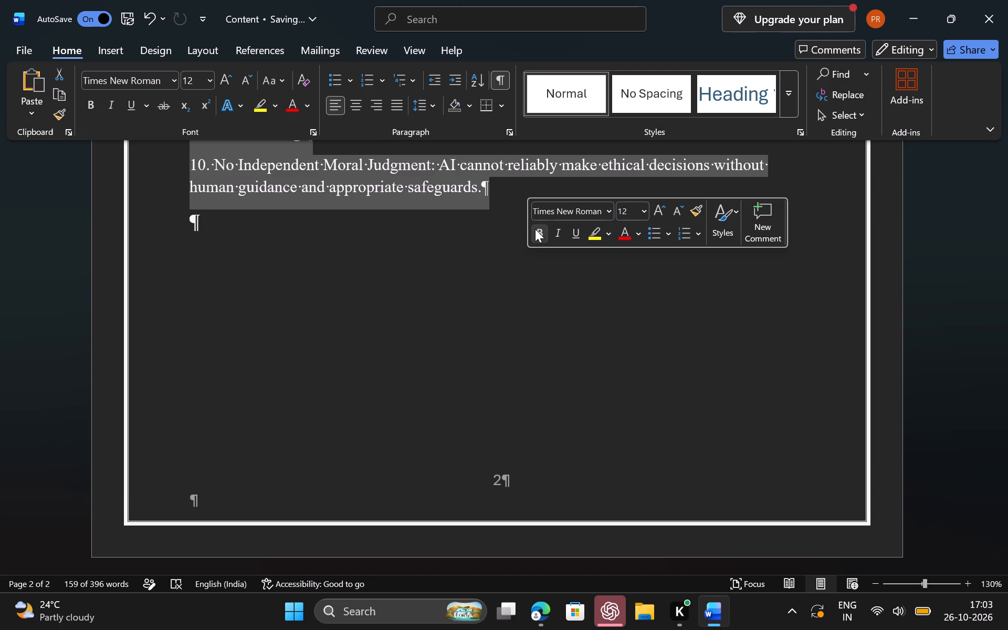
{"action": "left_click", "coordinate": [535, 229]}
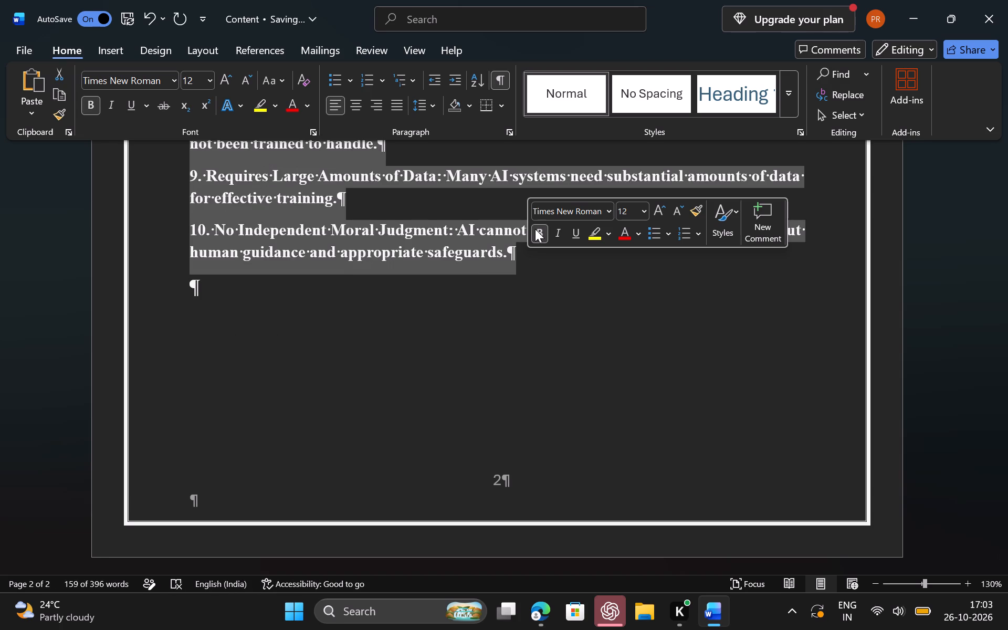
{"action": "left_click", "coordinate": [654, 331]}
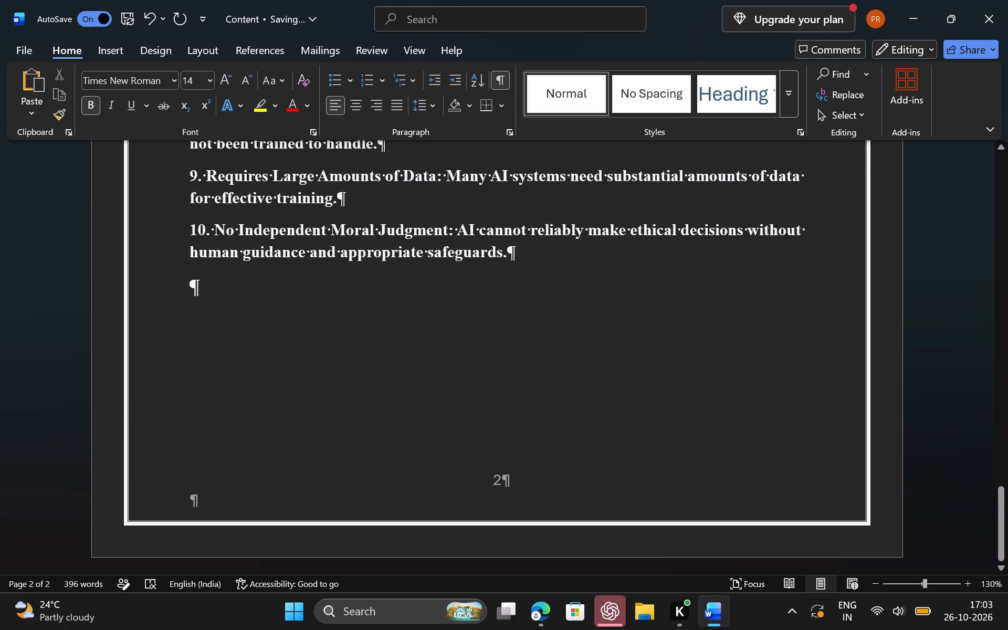
Switch back to the AI Definition chat in ChatGPT.
{"action": "left_click", "coordinate": [898, 20]}
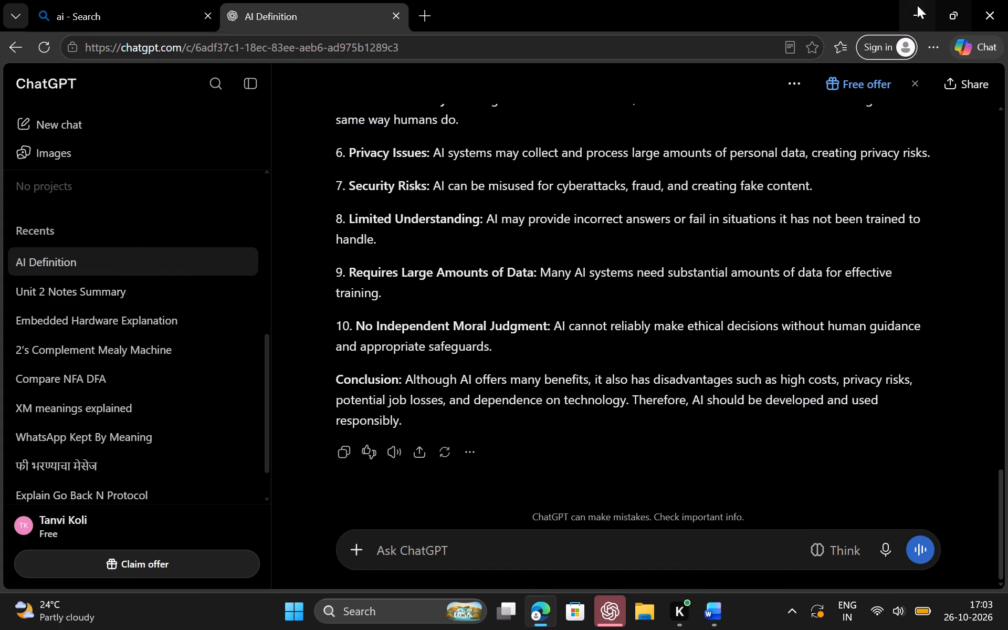
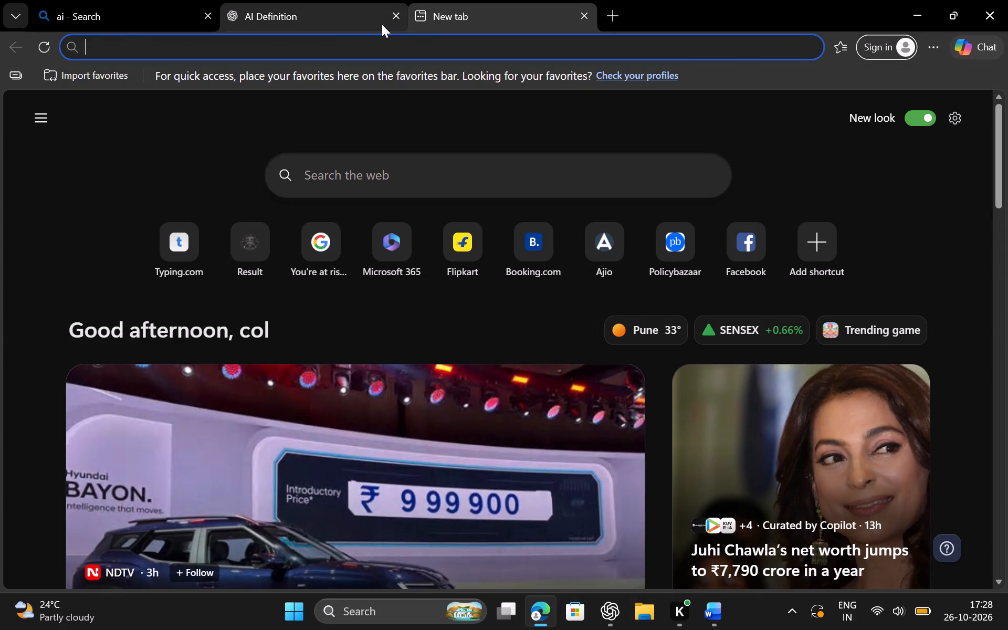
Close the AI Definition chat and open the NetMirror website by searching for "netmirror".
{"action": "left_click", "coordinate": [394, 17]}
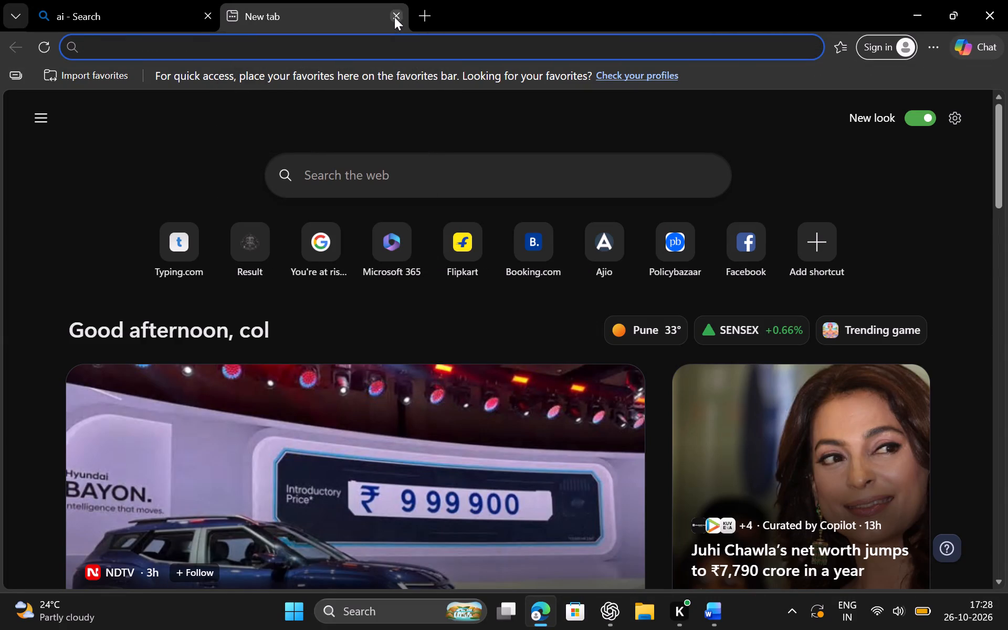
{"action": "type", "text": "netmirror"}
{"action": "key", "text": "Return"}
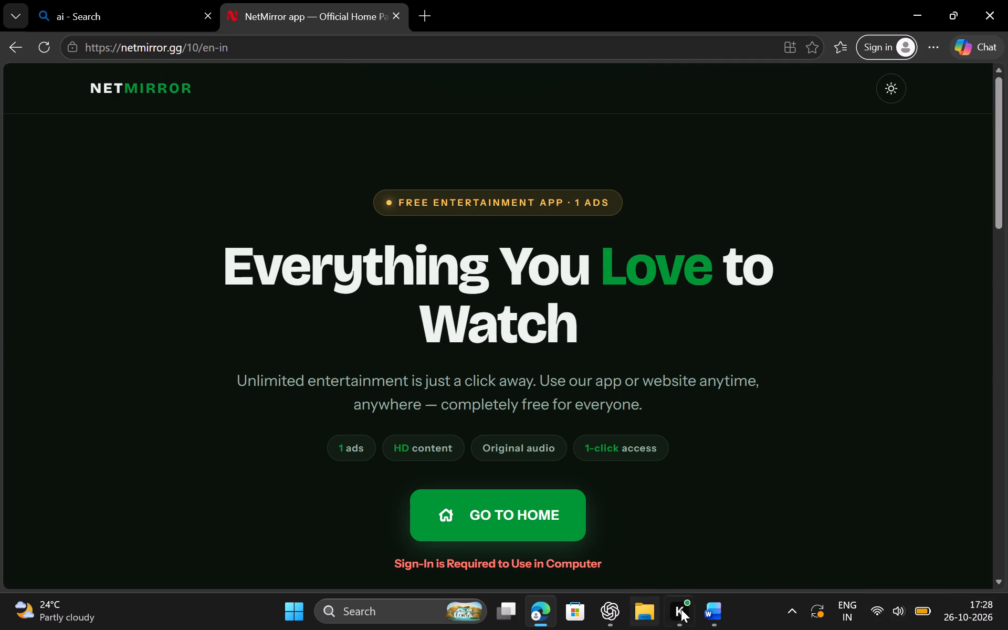
Switch to Word and review the document from the contents list to the last disadvantage point.
{"action": "left_click", "coordinate": [724, 610]}
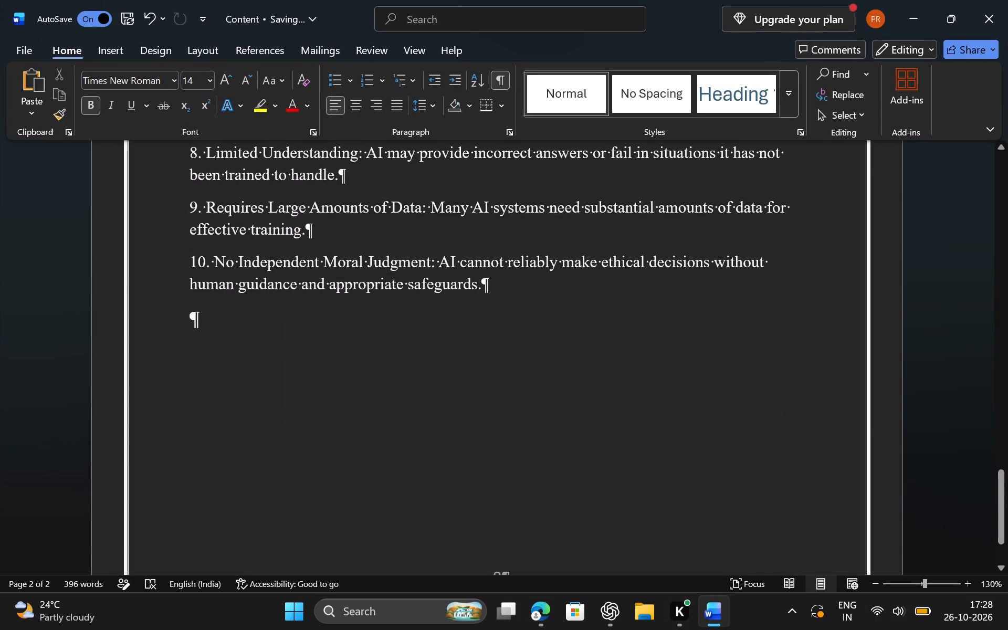
{"action": "scroll", "coordinate": [579, 288], "scroll_direction": "up", "scroll_amount": 17}
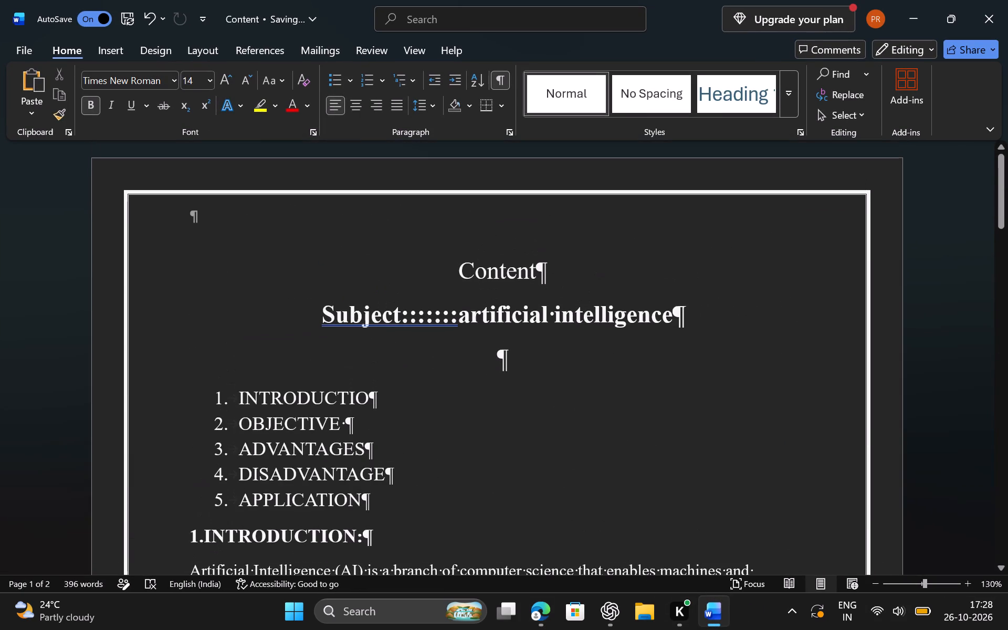
{"action": "scroll", "coordinate": [579, 288], "scroll_direction": "down", "scroll_amount": 4}
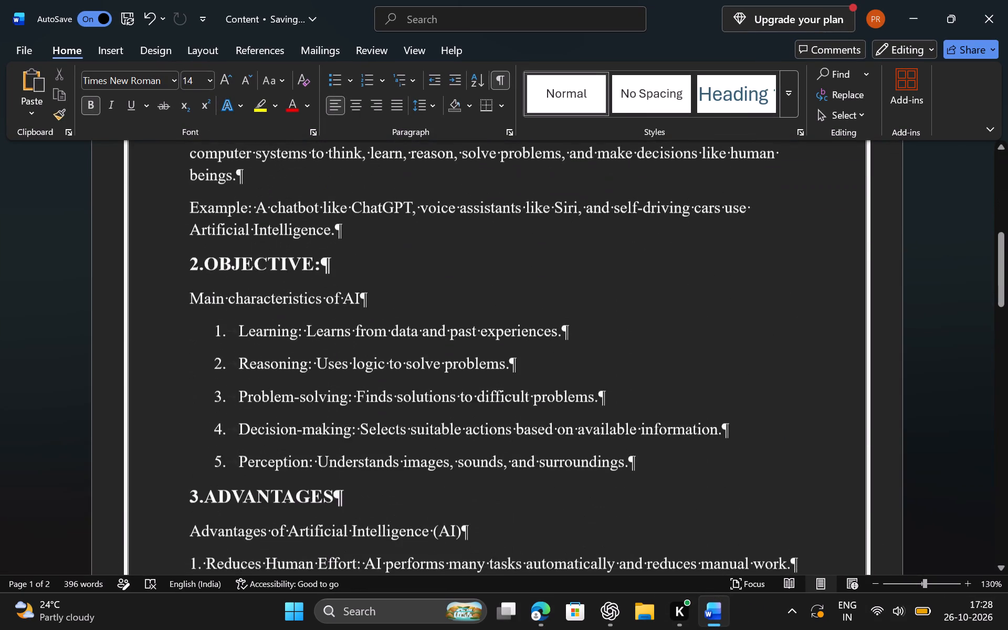
{"action": "scroll", "coordinate": [579, 288], "scroll_direction": "down", "scroll_amount": 5}
{"action": "scroll", "coordinate": [579, 288], "scroll_direction": "up", "scroll_amount": 2, "text": "ctrl"}
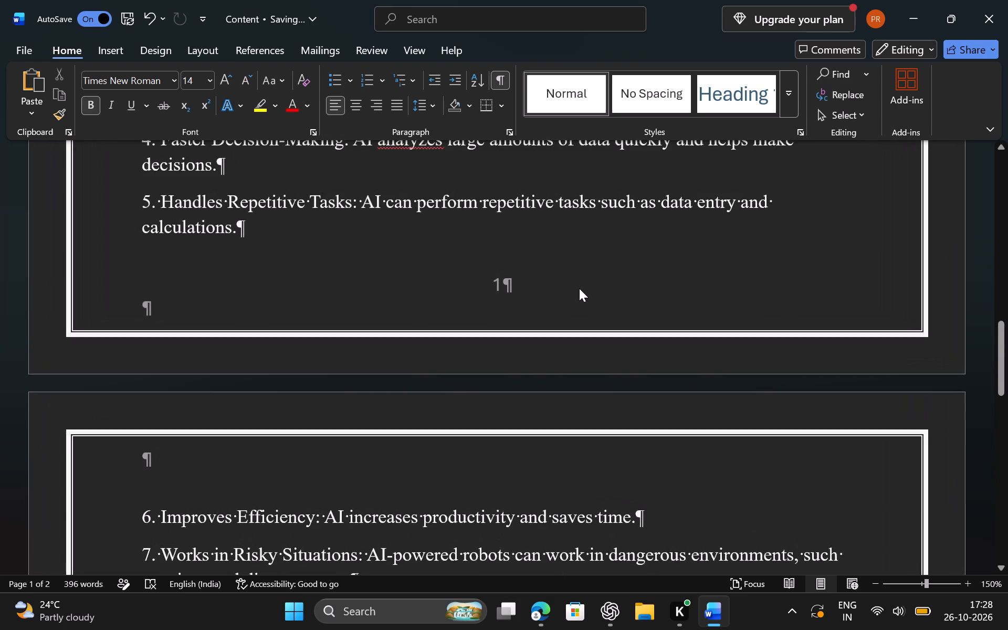
{"action": "scroll", "coordinate": [579, 288], "scroll_direction": "down", "scroll_amount": 5}
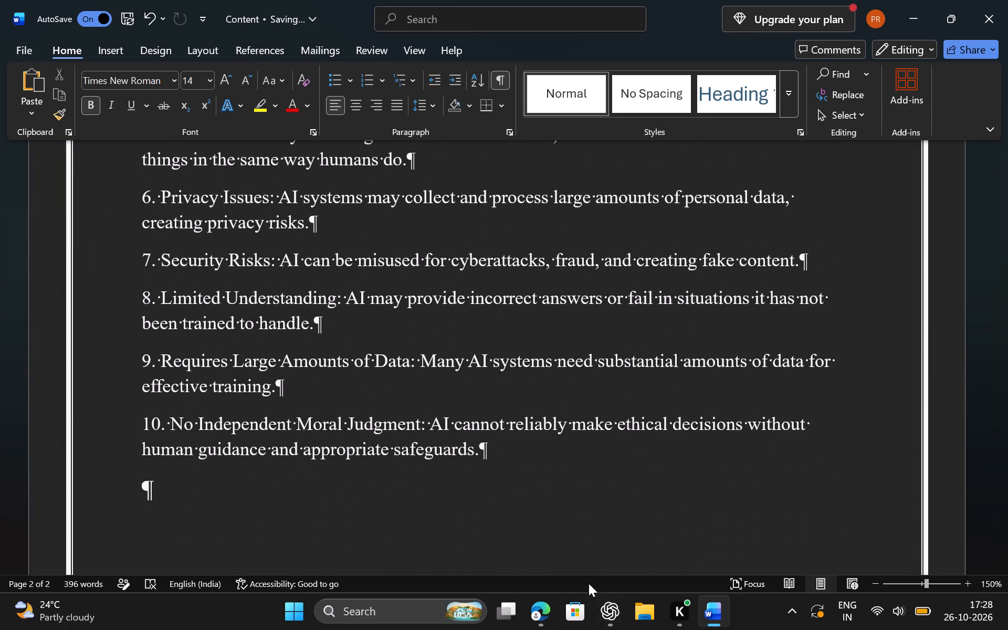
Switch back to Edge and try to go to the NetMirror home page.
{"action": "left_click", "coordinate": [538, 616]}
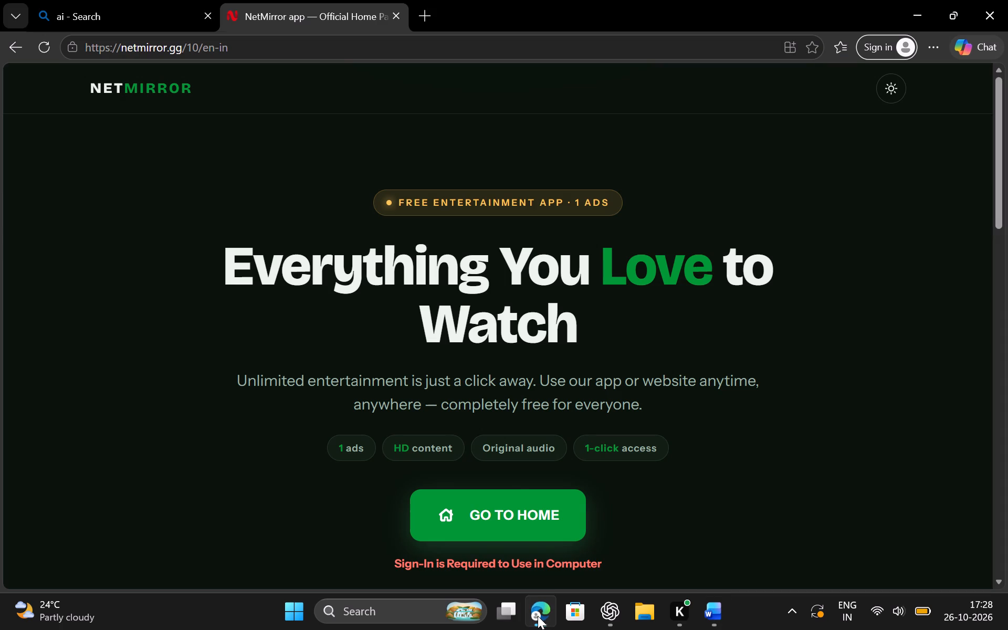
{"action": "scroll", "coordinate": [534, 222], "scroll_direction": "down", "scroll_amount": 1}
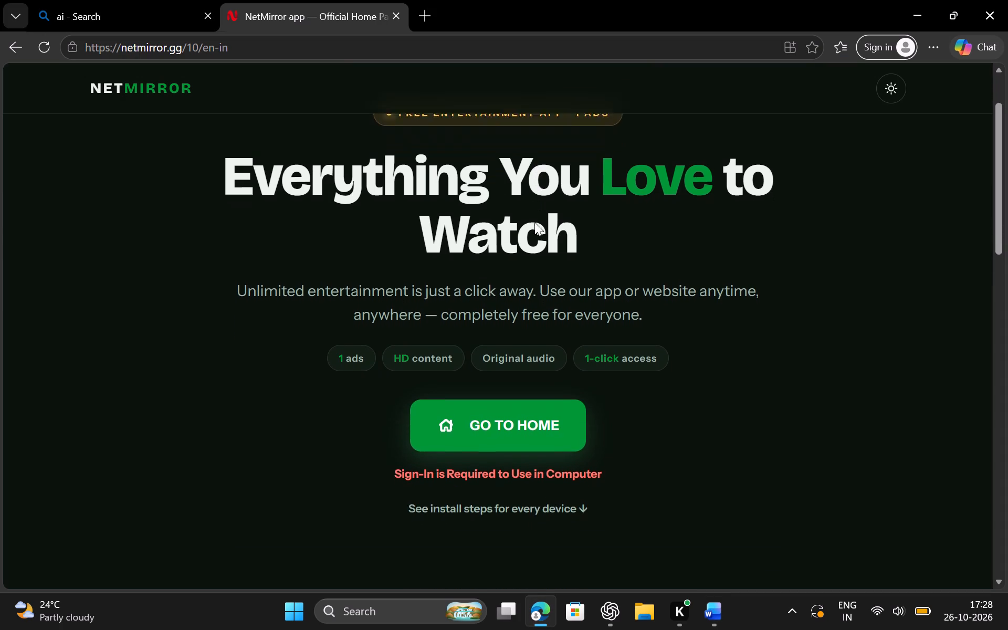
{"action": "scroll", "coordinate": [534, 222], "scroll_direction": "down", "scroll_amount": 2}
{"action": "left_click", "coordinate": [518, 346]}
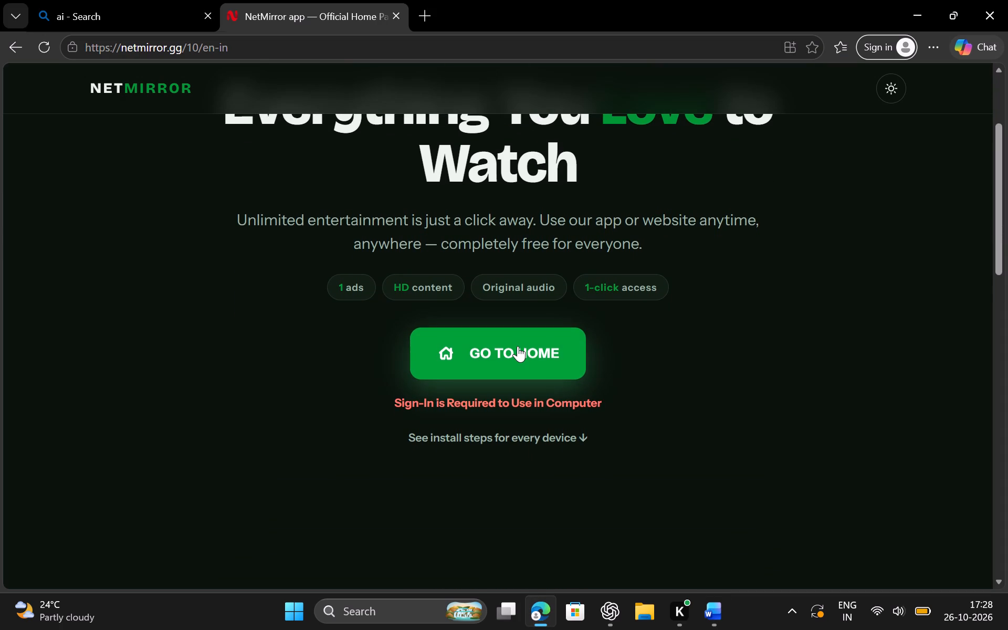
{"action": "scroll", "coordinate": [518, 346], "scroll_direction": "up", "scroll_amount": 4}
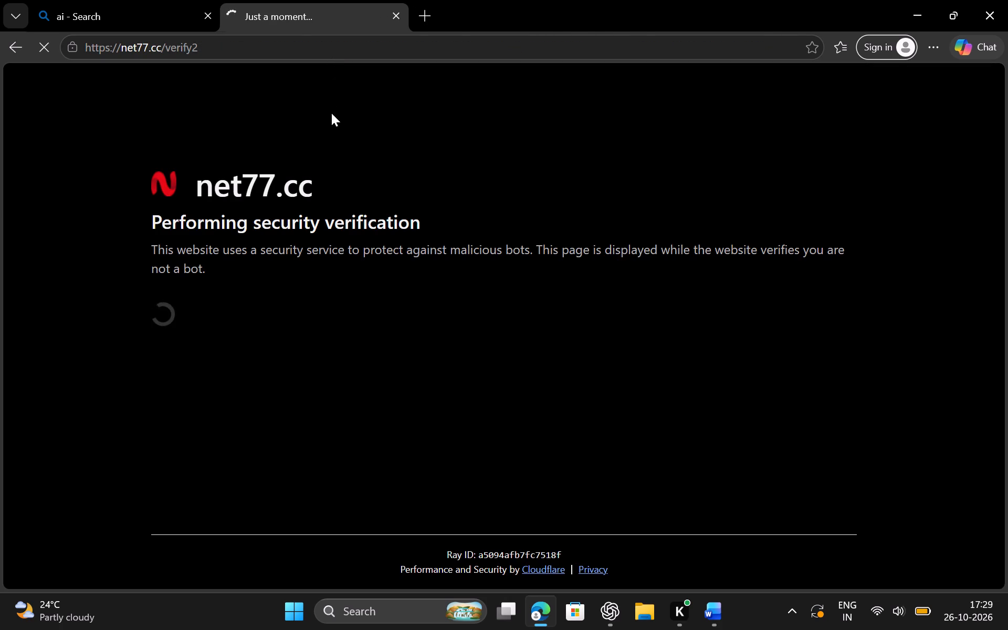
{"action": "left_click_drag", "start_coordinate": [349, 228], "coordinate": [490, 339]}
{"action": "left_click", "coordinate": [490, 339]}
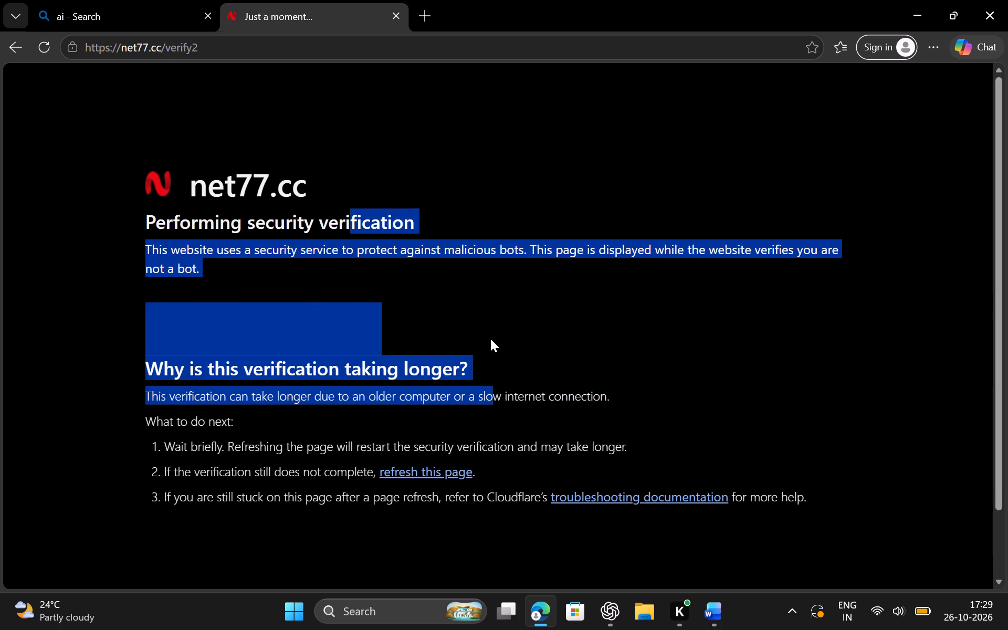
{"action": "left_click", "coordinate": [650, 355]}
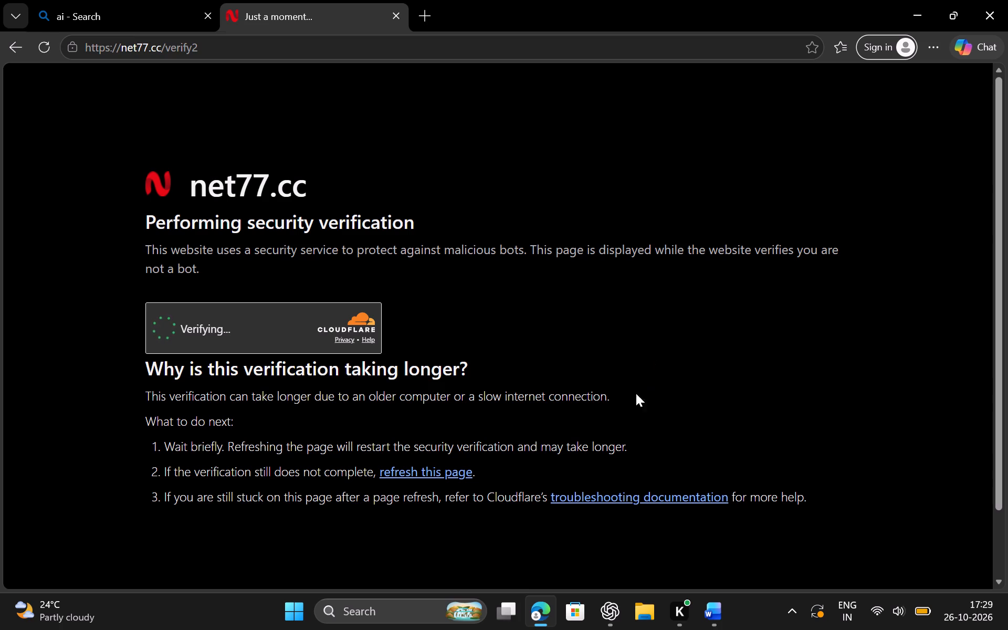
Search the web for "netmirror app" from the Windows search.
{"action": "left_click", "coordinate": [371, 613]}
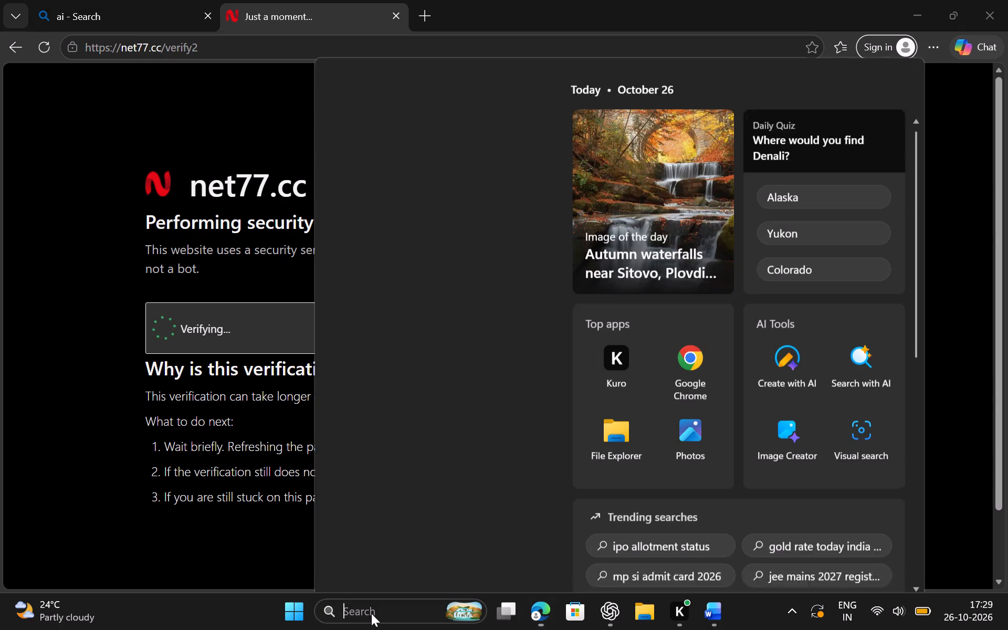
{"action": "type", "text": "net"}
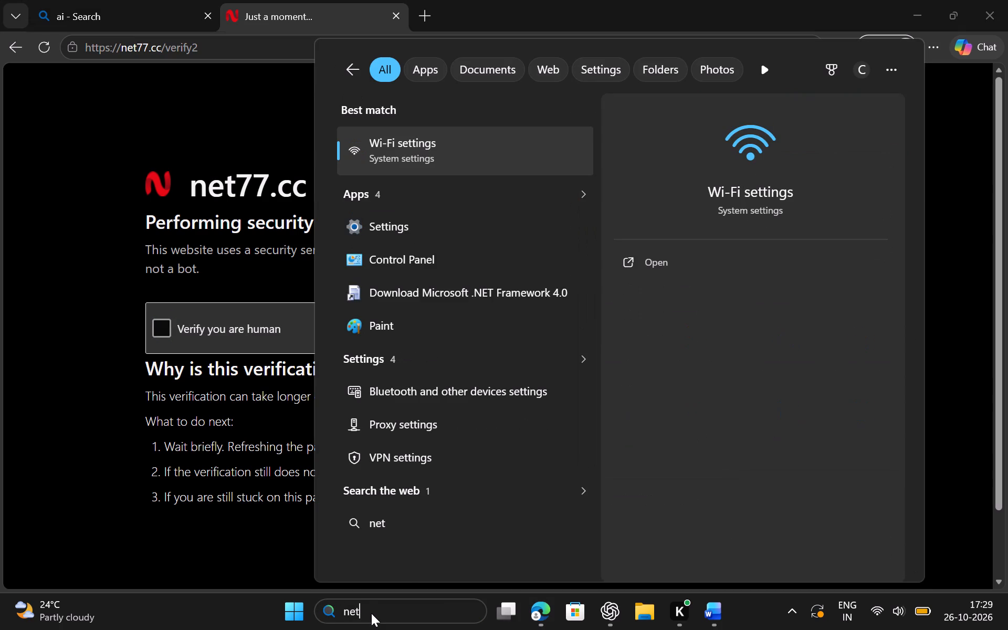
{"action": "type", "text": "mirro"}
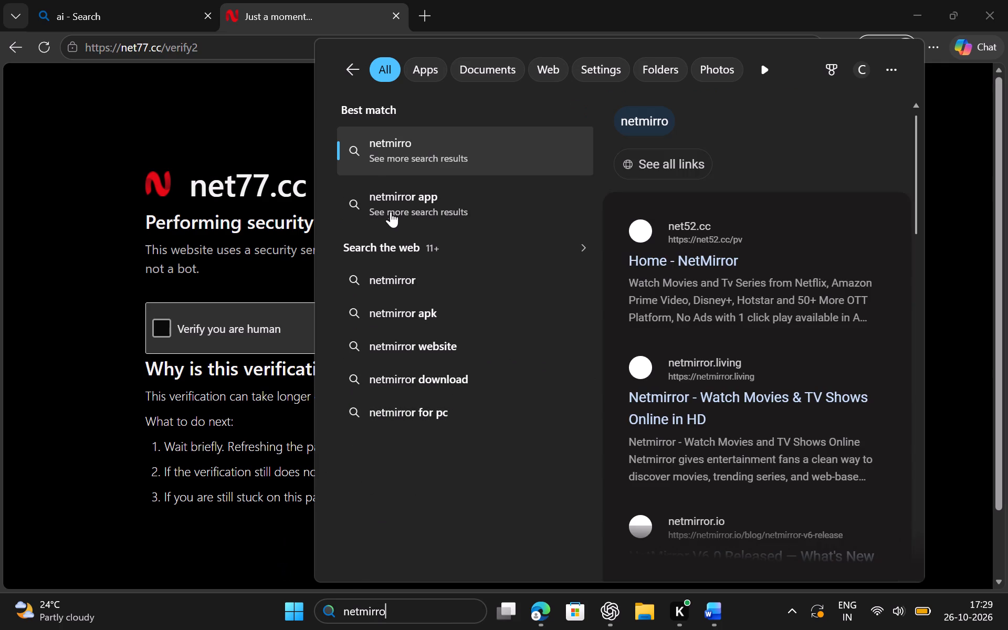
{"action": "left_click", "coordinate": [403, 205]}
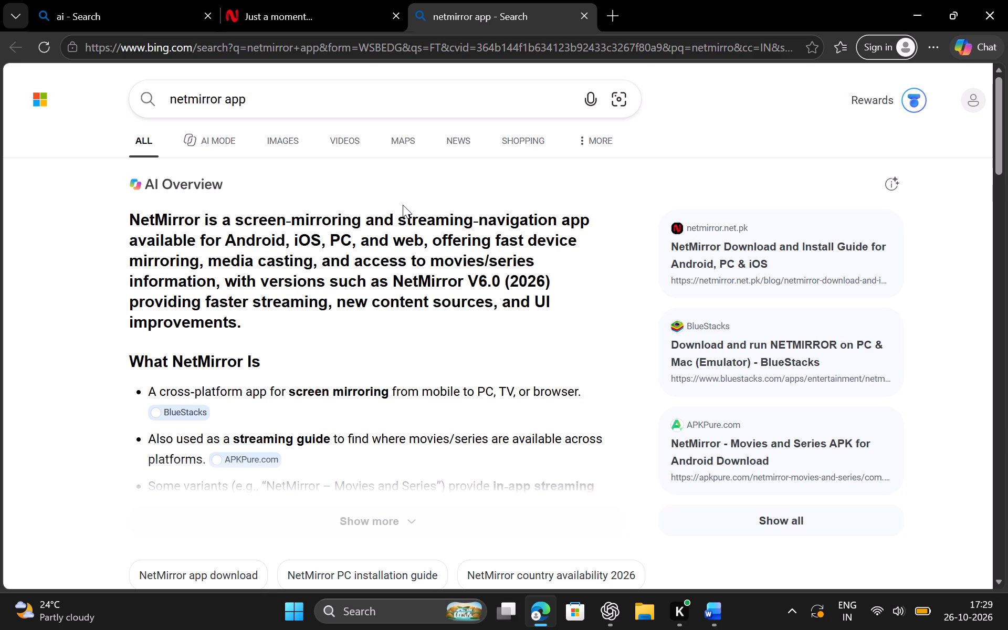
Close the netmirror app, net77.cc and ai search pages, and close Edge to return to the Word document.
{"action": "left_click", "coordinate": [579, 18]}
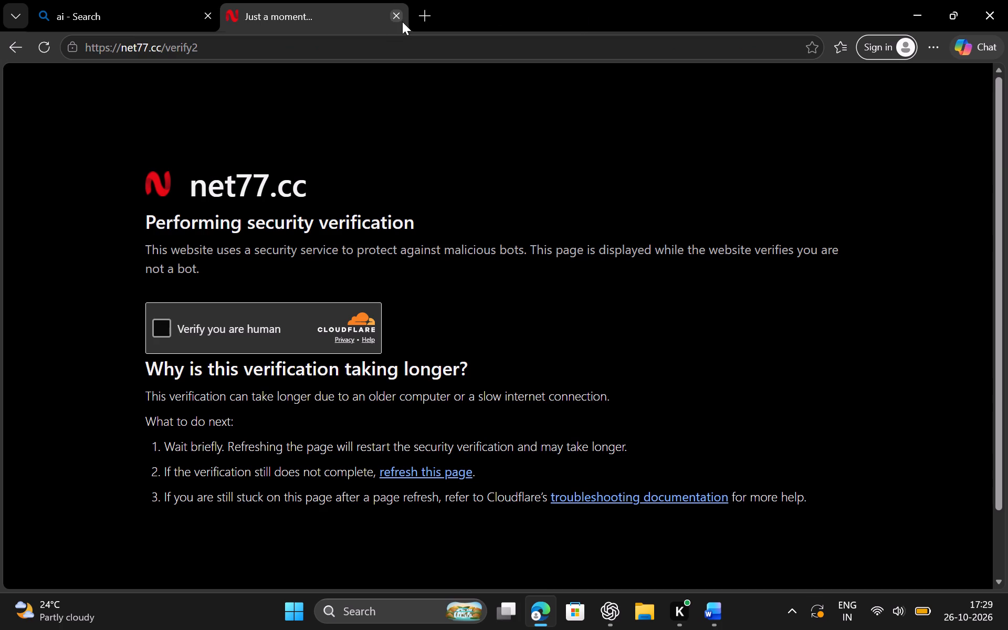
{"action": "left_click", "coordinate": [402, 22]}
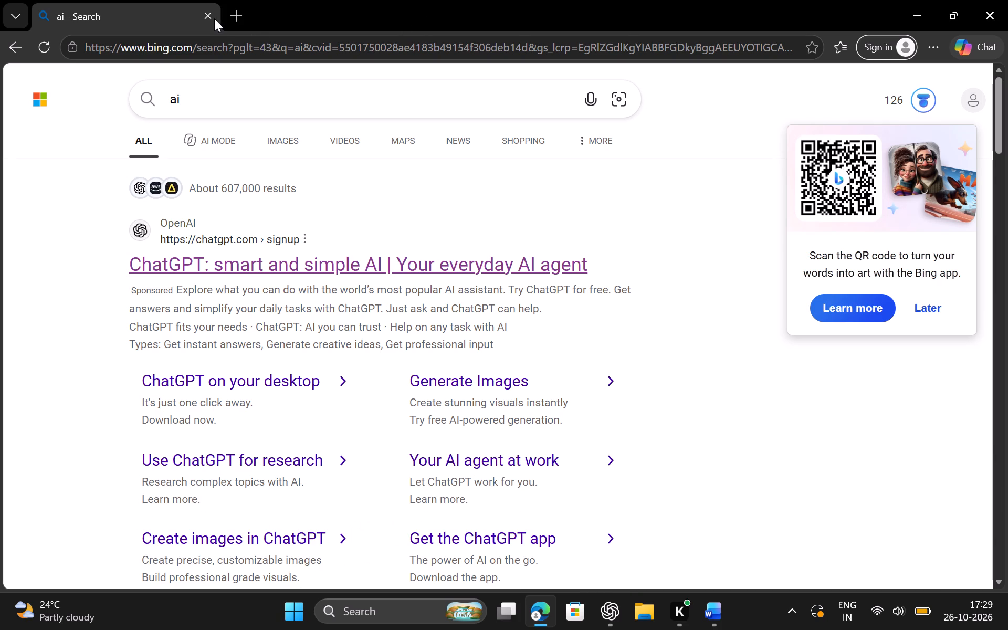
{"action": "left_click", "coordinate": [210, 17]}
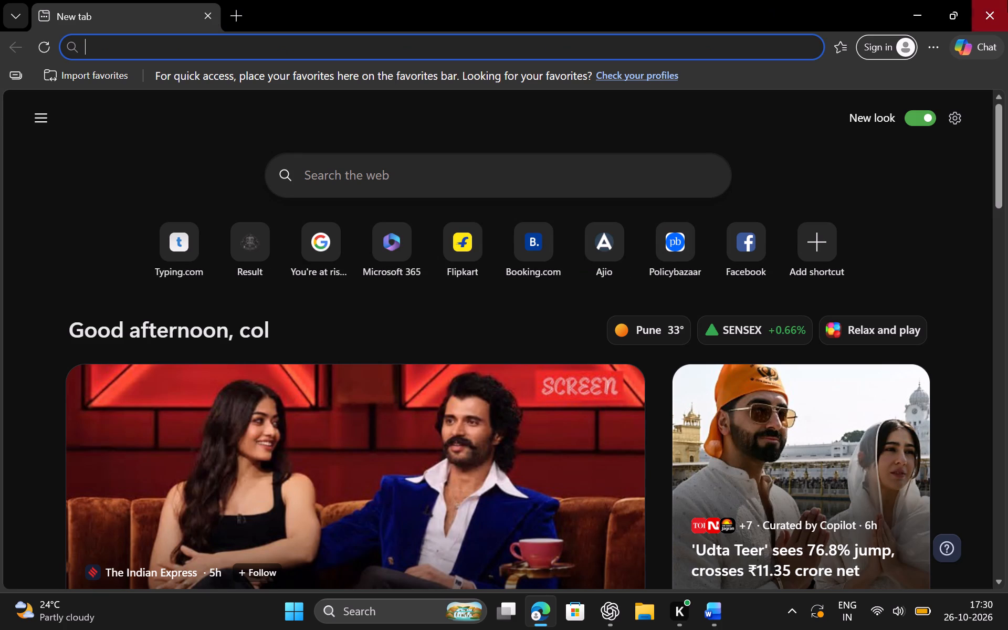
{"action": "left_click", "coordinate": [1007, 0]}
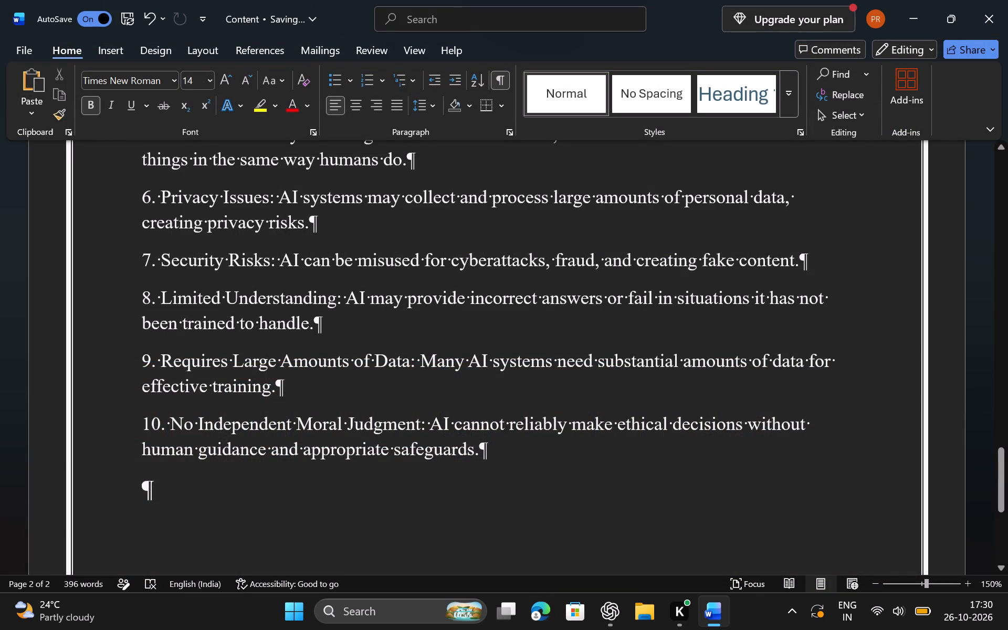
Add the heading "5.APPLICATION" below disadvantage point 10 and start a new paragraph under it.
{"action": "scroll", "coordinate": [588, 375], "scroll_direction": "up", "scroll_amount": 8}
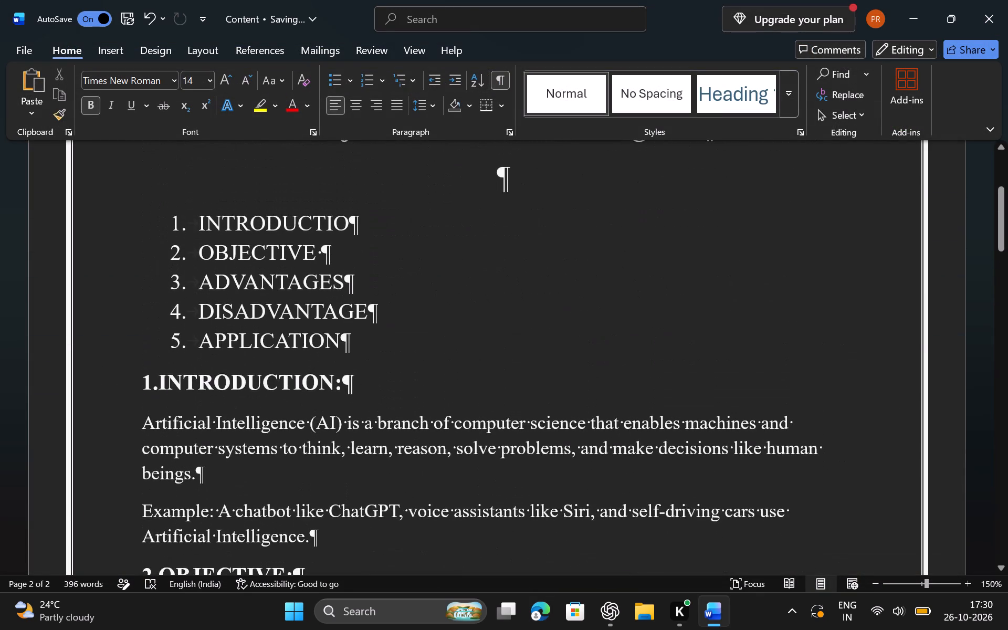
{"action": "scroll", "coordinate": [588, 375], "scroll_direction": "down", "scroll_amount": 10}
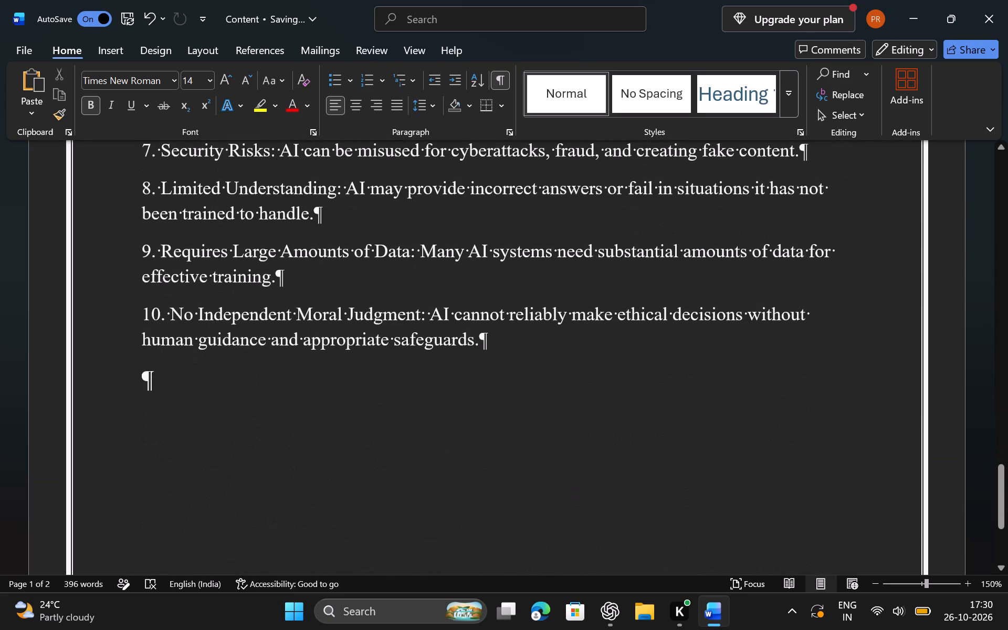
{"action": "left_click", "coordinate": [272, 391]}
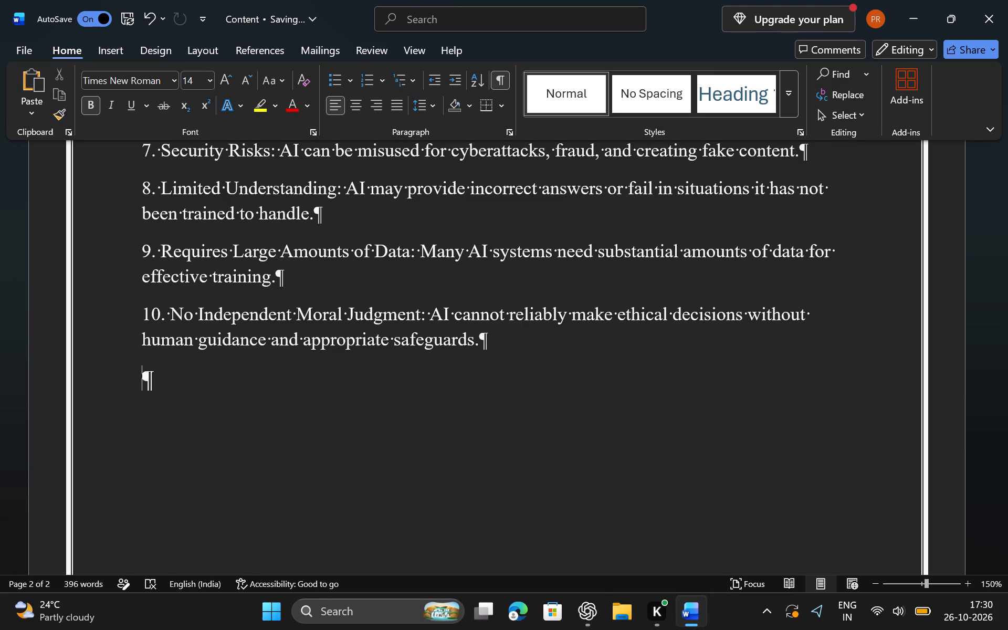
{"action": "key", "text": "5"}
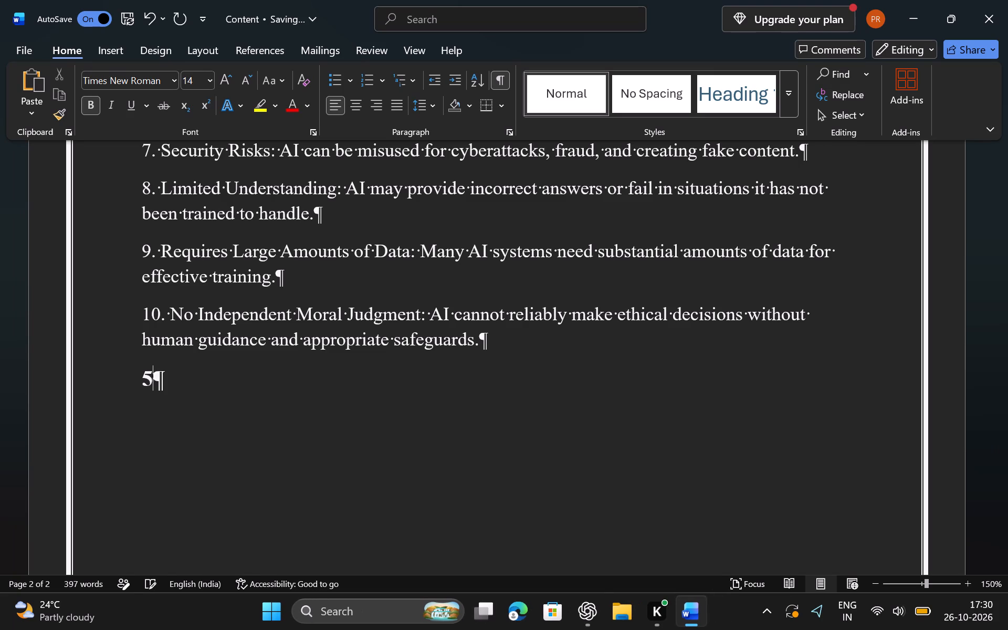
{"action": "type", "text": "applica"}
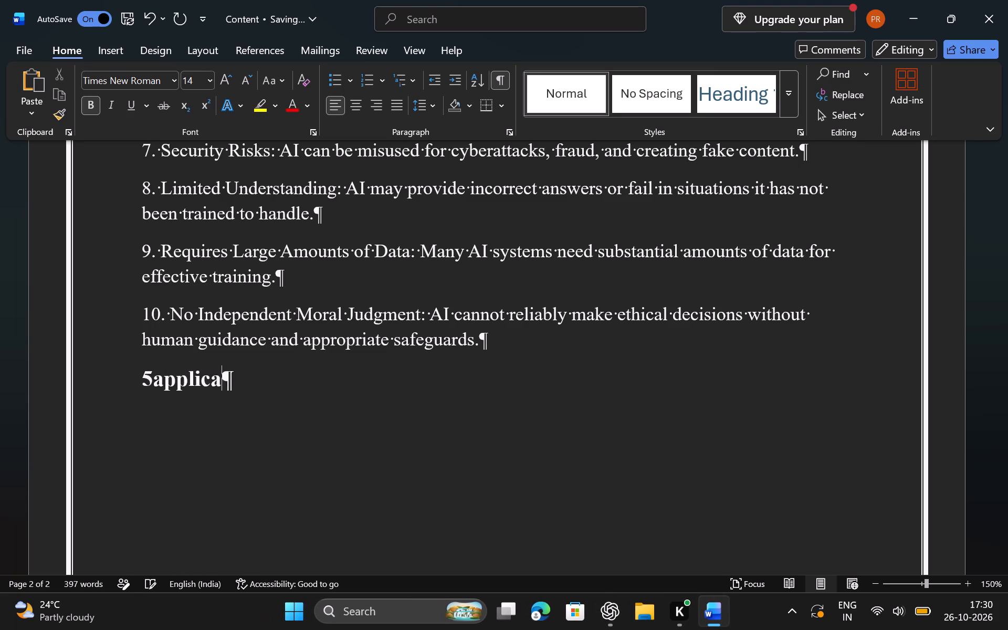
{"action": "key", "text": "BackSpace"}
{"action": "key", "text": "BackSpace"}
{"action": "key", "text": "BackSpace"}
{"action": "key", "text": "BackSpace"}
{"action": "key", "text": "BackSpace"}
{"action": "key", "text": "BackSpace"}
{"action": "key", "text": "BackSpace"}
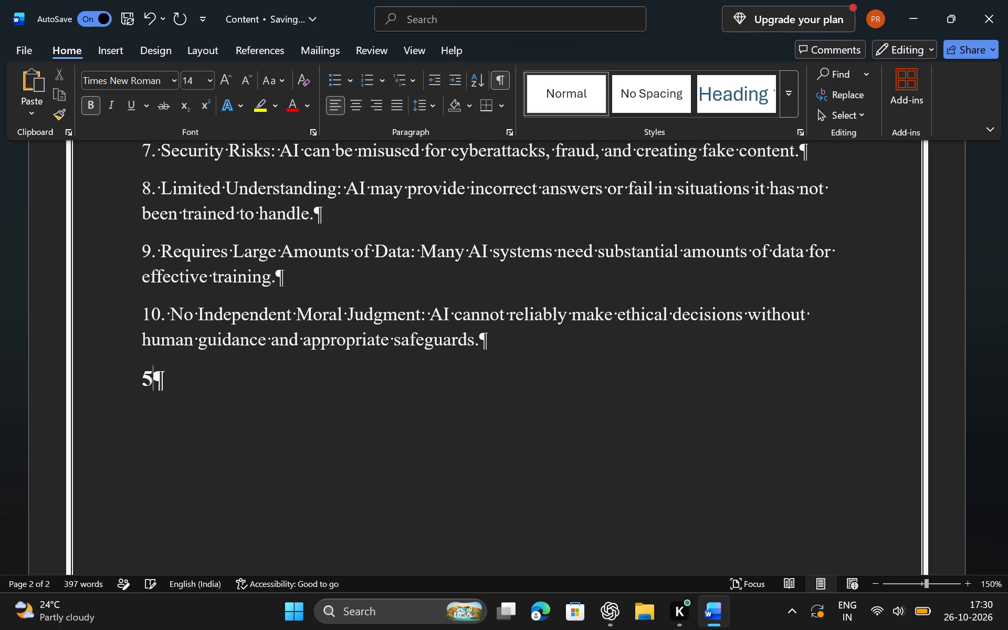
{"action": "type", "text": "APPLICATIOB"}
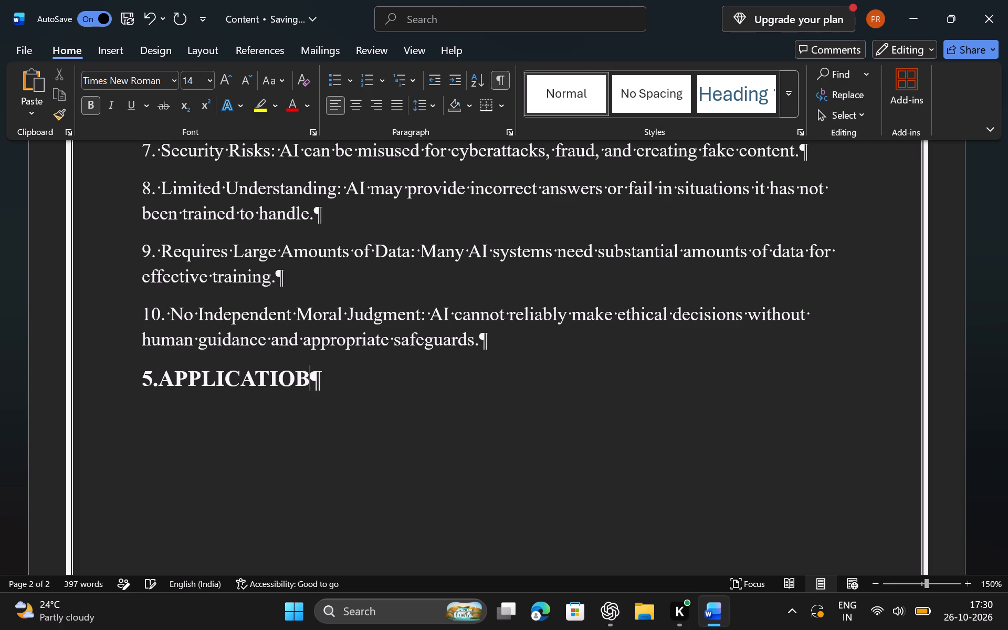
{"action": "key", "text": "BackSpace"}
{"action": "key", "text": "n"}
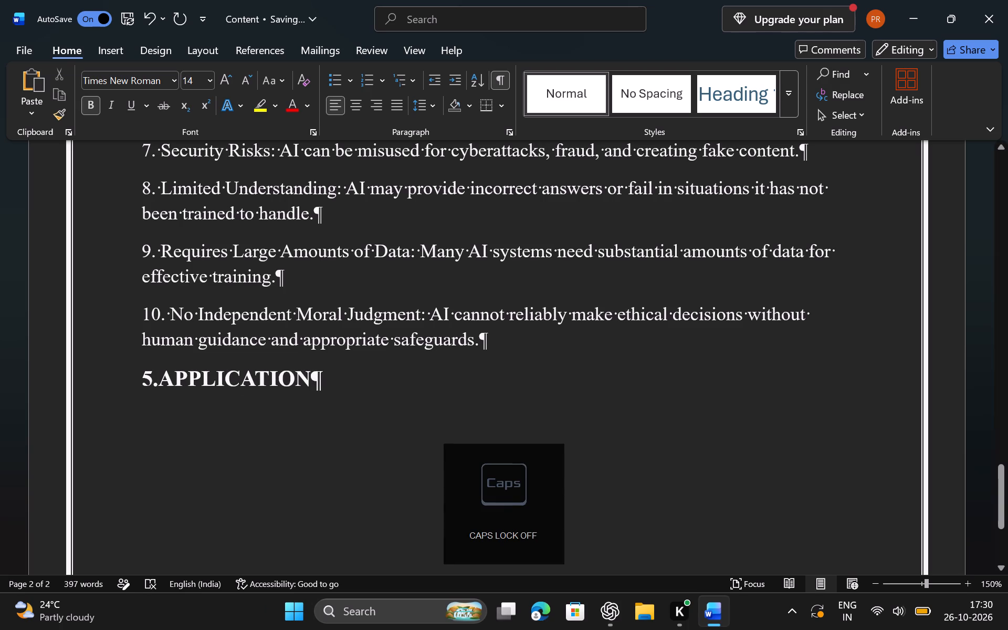
{"action": "key", "text": "Return"}
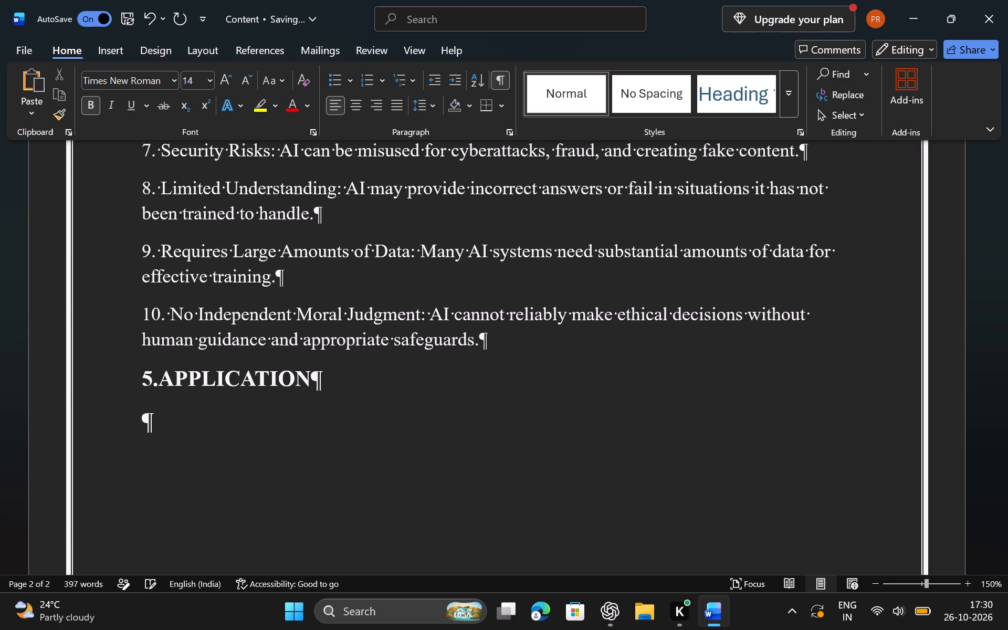
Set the empty paragraph under the "5.APPLICATION" heading to font size 12 and turn bold off.
{"action": "left_click", "coordinate": [189, 81]}
{"action": "key", "text": "BackSpace"}
{"action": "type", "text": "12"}
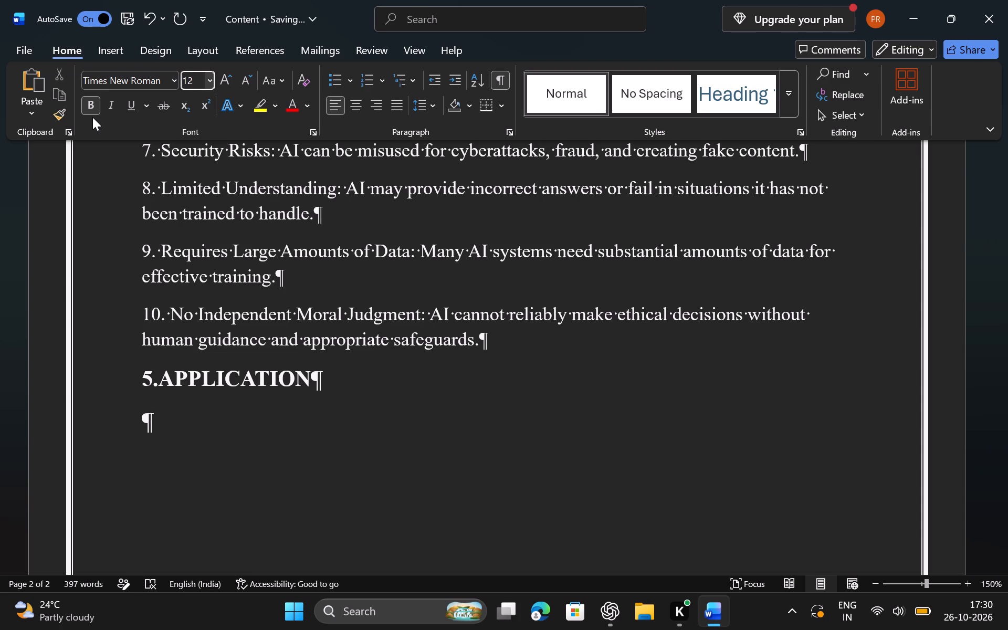
{"action": "left_click", "coordinate": [92, 113]}
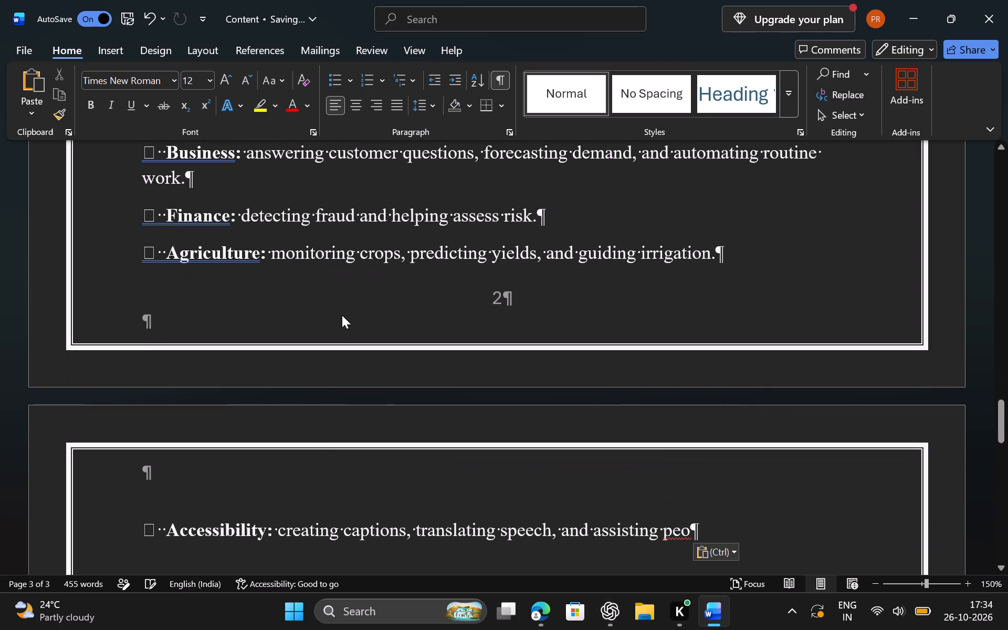
Format the pasted application points from Healthcare to Accessibility as a numbered list.
{"action": "scroll", "coordinate": [331, 358], "scroll_direction": "up", "scroll_amount": 1}
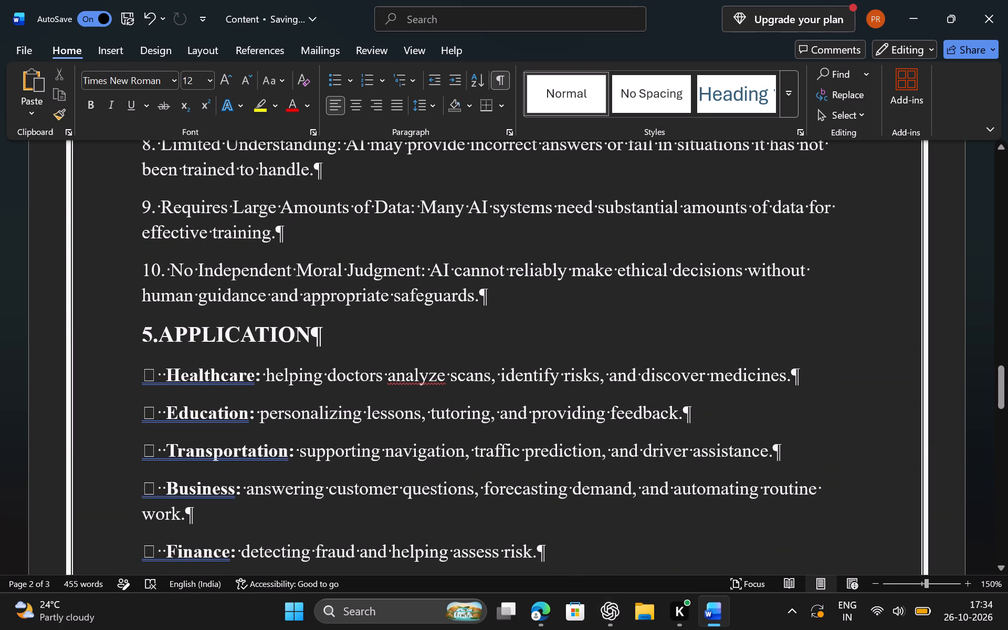
{"action": "left_click", "coordinate": [147, 373]}
{"action": "scroll", "coordinate": [489, 483], "scroll_direction": "down", "scroll_amount": 4}
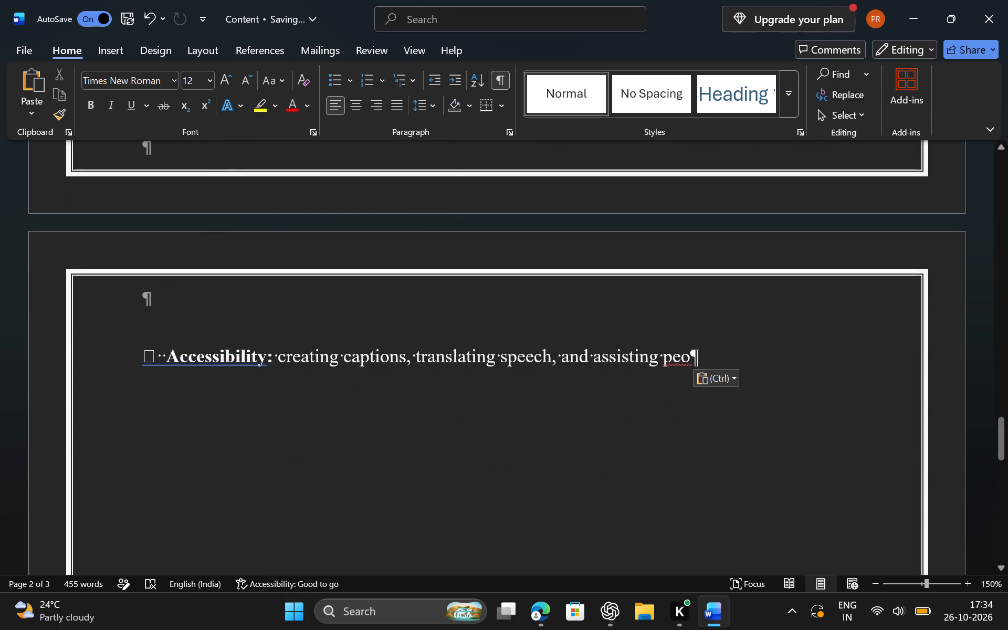
{"action": "left_click_drag", "start_coordinate": [690, 360], "coordinate": [266, 277]}
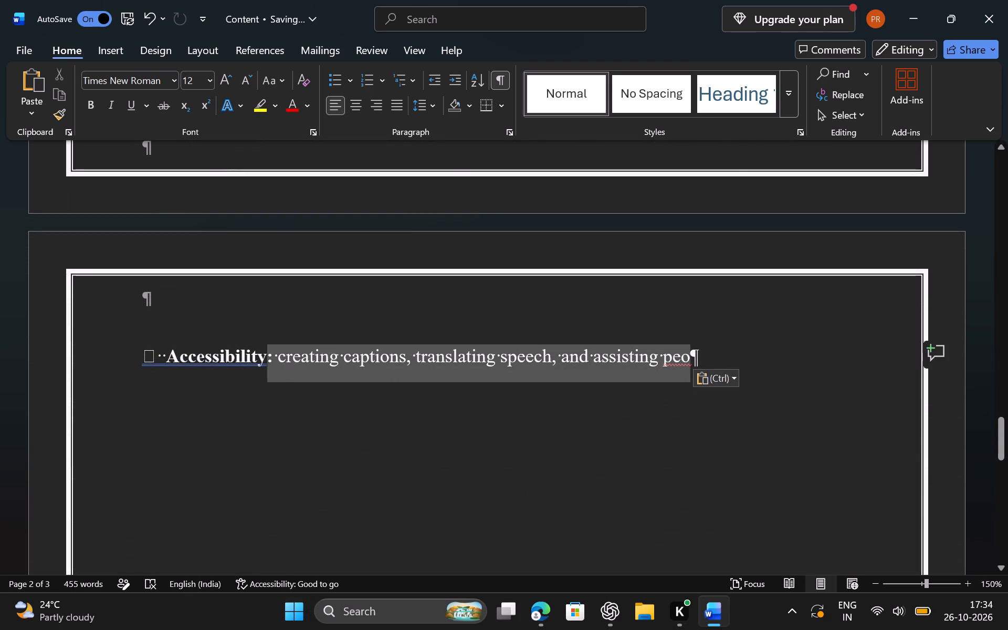
{"action": "left_click_drag", "start_coordinate": [266, 277], "coordinate": [195, 313]}
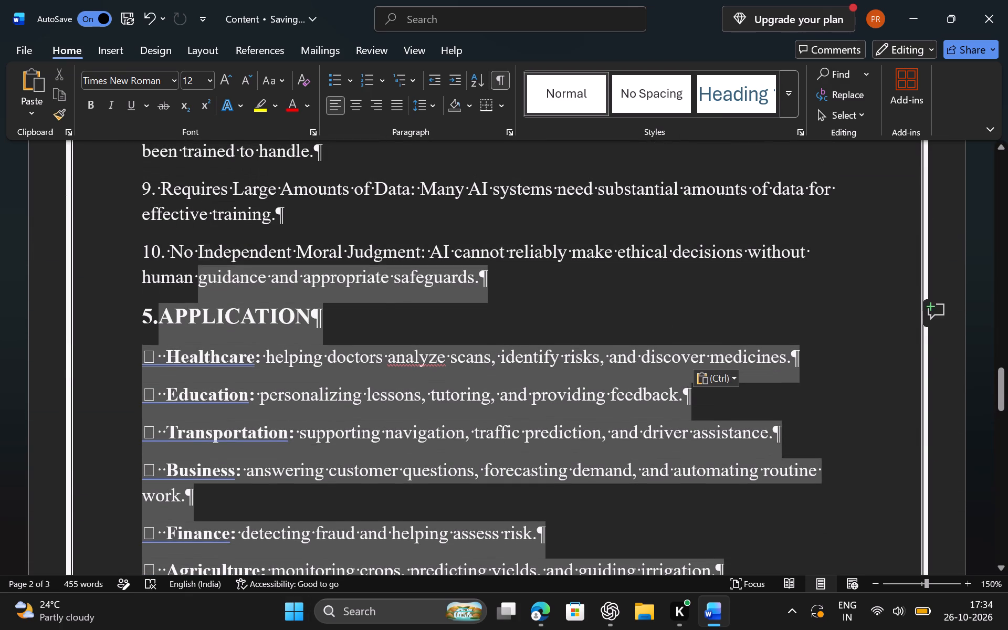
{"action": "left_click_drag", "start_coordinate": [195, 313], "coordinate": [151, 345]}
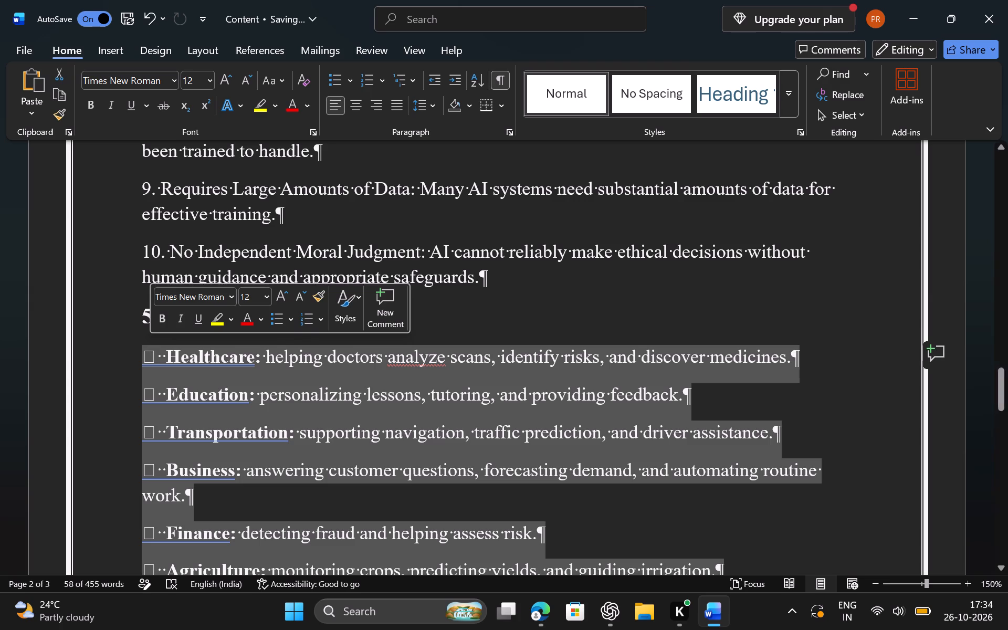
{"action": "left_click", "coordinate": [279, 316]}
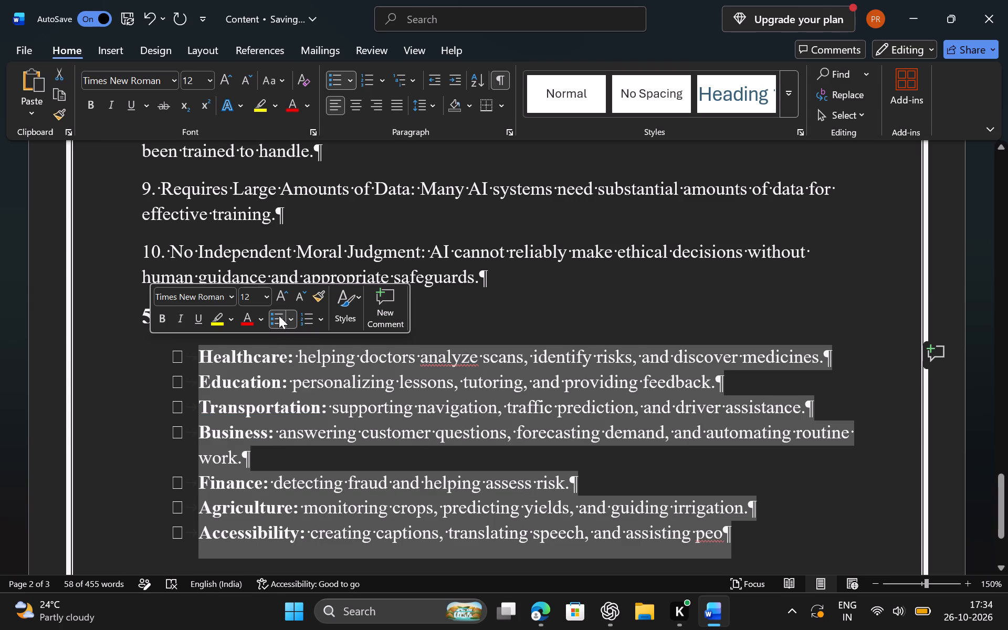
{"action": "left_click", "coordinate": [296, 328]}
{"action": "left_click", "coordinate": [303, 325]}
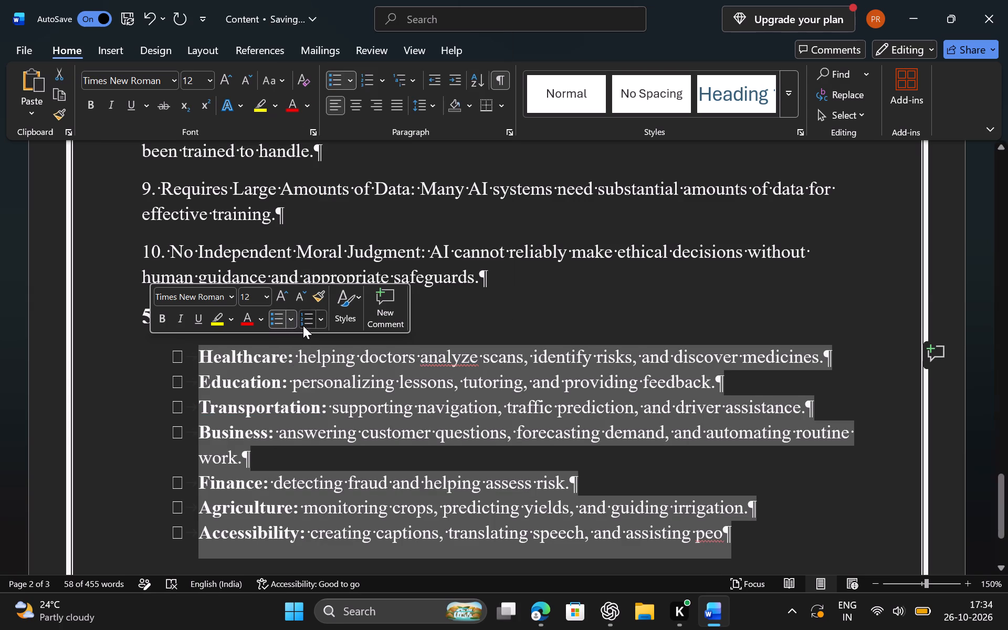
{"action": "left_click", "coordinate": [166, 401]}
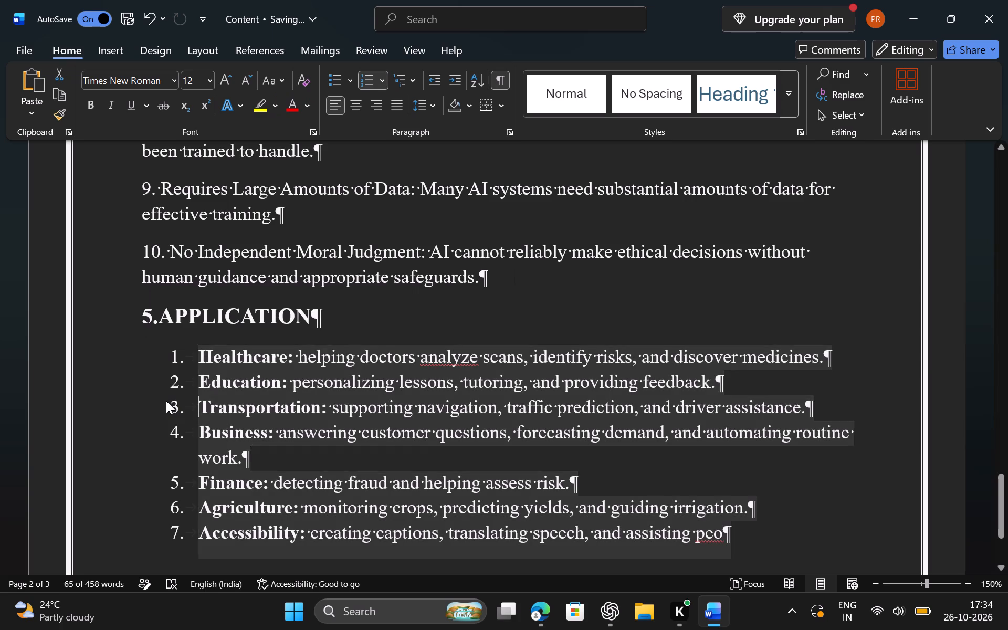
Add the letter "t" to the cut-off last word of the Accessibility item in the Application list.
{"action": "scroll", "coordinate": [301, 391], "scroll_direction": "down", "scroll_amount": 3}
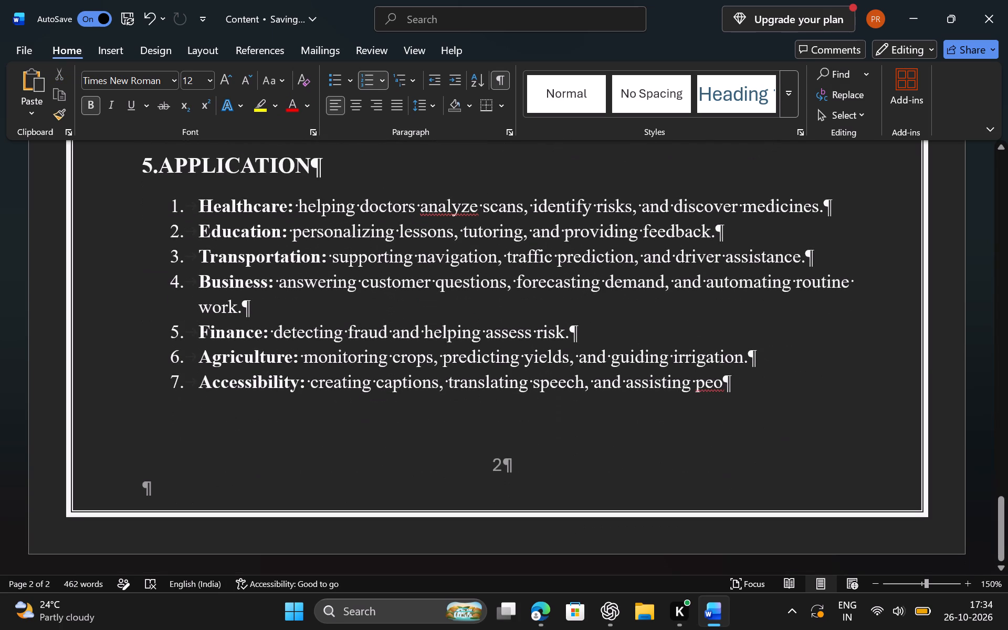
{"action": "scroll", "coordinate": [301, 391], "scroll_direction": "down", "scroll_amount": 2}
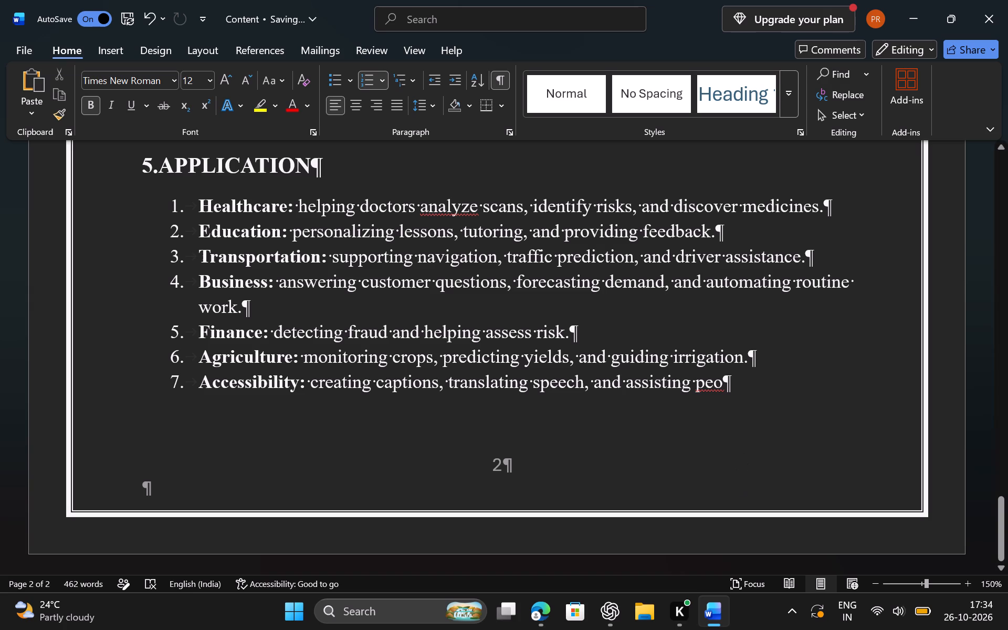
{"action": "left_click", "coordinate": [729, 387]}
{"action": "key", "text": "j"}
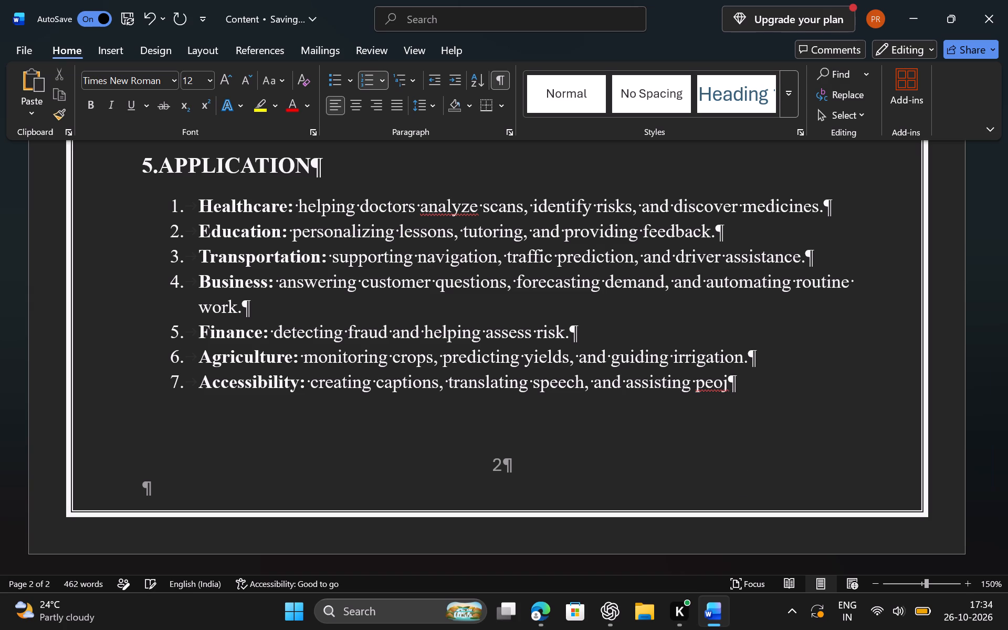
{"action": "key", "text": "BackSpace"}
{"action": "key", "text": "i"}
{"action": "key", "text": "BackSpace"}
{"action": "key", "text": "t"}
Look through the document, from the Application list and Disadvantages section back to the contents list and the Advantages section.
{"action": "scroll", "coordinate": [613, 260], "scroll_direction": "up", "scroll_amount": 1}
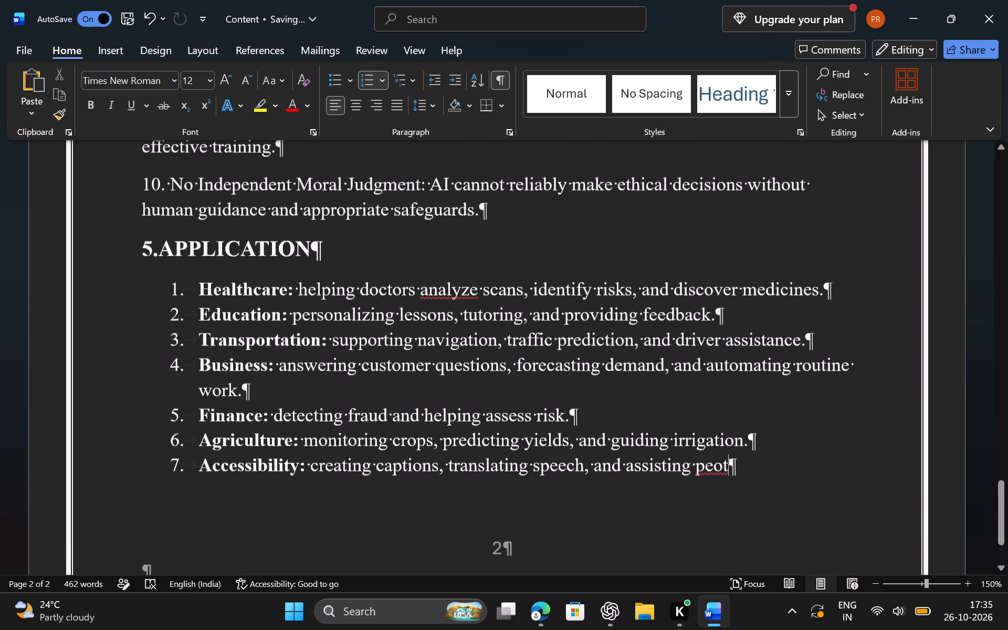
{"action": "scroll", "coordinate": [613, 260], "scroll_direction": "up", "scroll_amount": 1}
{"action": "left_click_drag", "start_coordinate": [271, 318], "coordinate": [661, 346]}
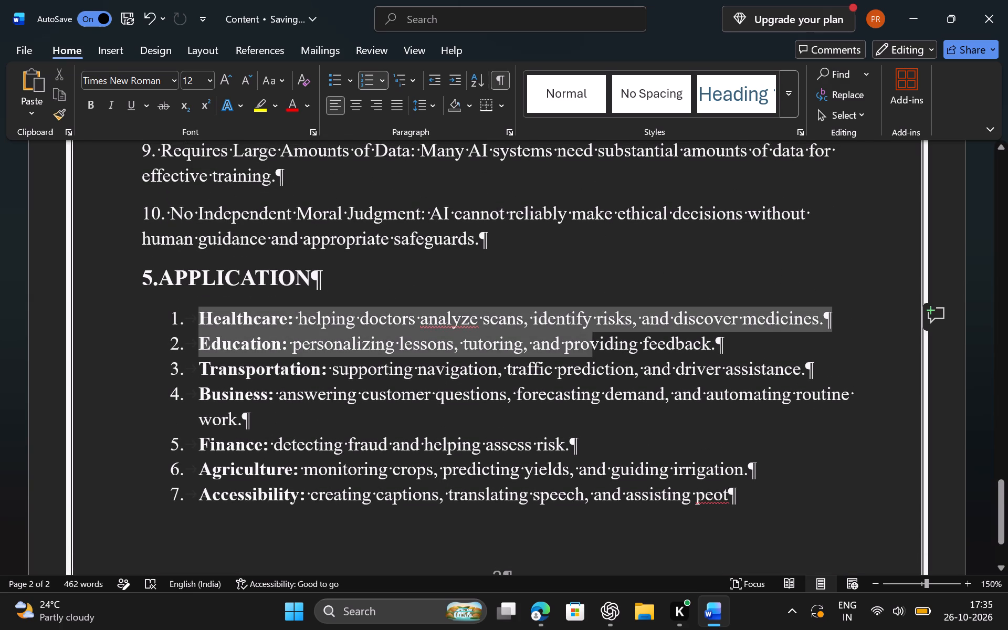
{"action": "left_click_drag", "start_coordinate": [661, 346], "coordinate": [765, 328]}
{"action": "left_click", "coordinate": [765, 328]}
{"action": "scroll", "coordinate": [765, 328], "scroll_direction": "up", "scroll_amount": 2}
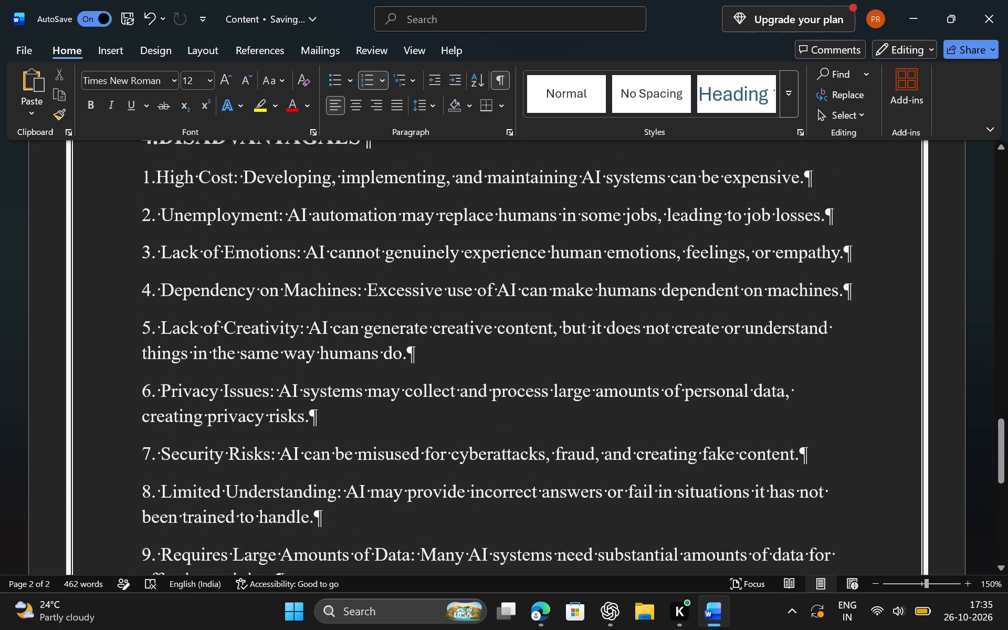
{"action": "scroll", "coordinate": [783, 315], "scroll_direction": "down", "scroll_amount": 3}
{"action": "scroll", "coordinate": [821, 186], "scroll_direction": "up", "scroll_amount": 1, "text": "ctrl"}
{"action": "scroll", "coordinate": [821, 186], "scroll_direction": "down", "scroll_amount": 5, "text": "ctrl"}
{"action": "scroll", "coordinate": [821, 186], "scroll_direction": "down", "scroll_amount": 4}
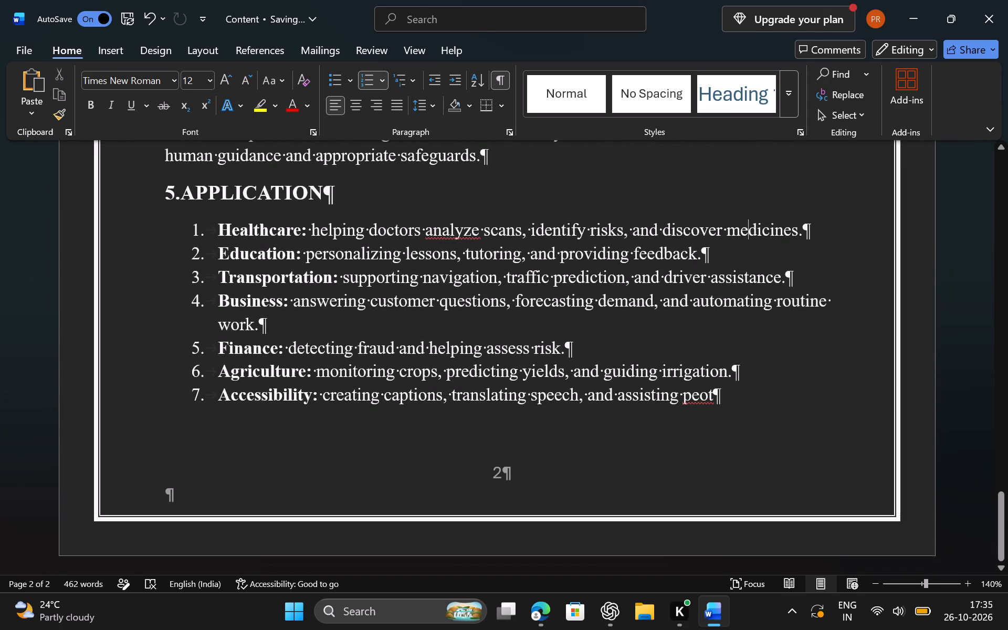
{"action": "scroll", "coordinate": [570, 330], "scroll_direction": "down", "scroll_amount": 2}
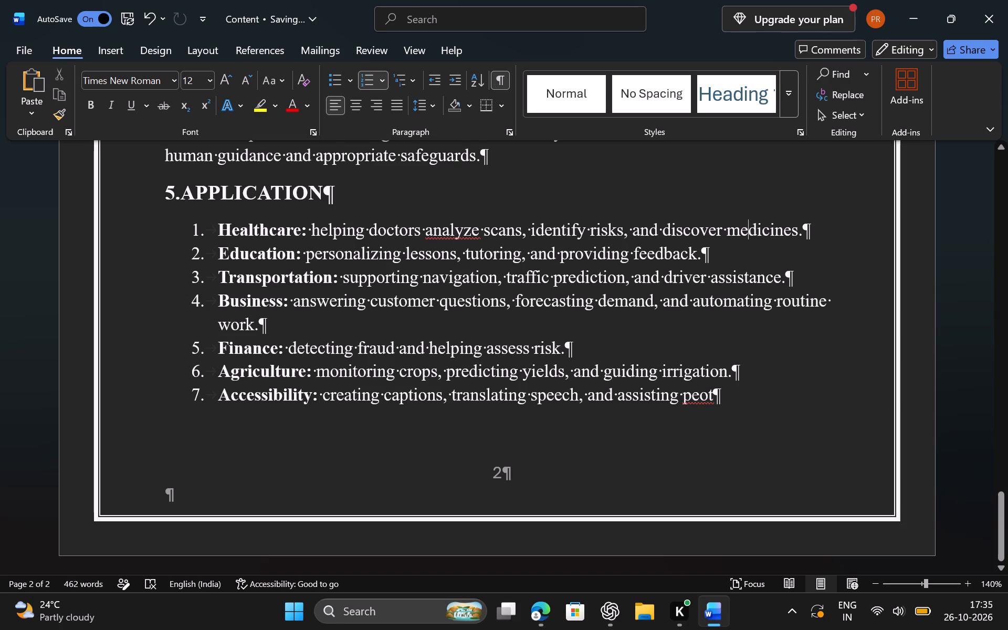
{"action": "left_click", "coordinate": [182, 55]}
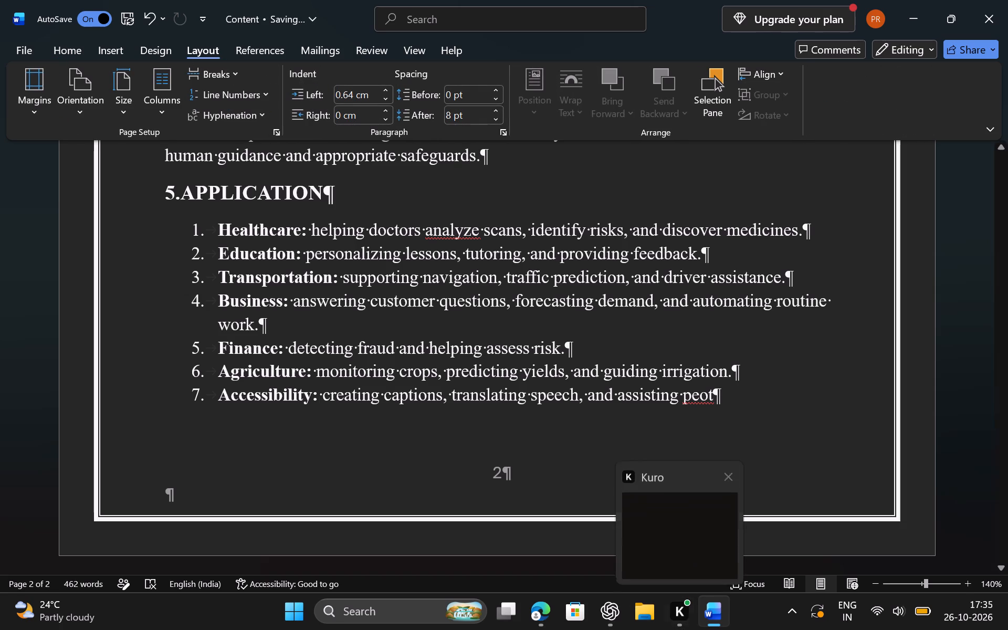
{"action": "scroll", "coordinate": [813, 335], "scroll_direction": "up", "scroll_amount": 15}
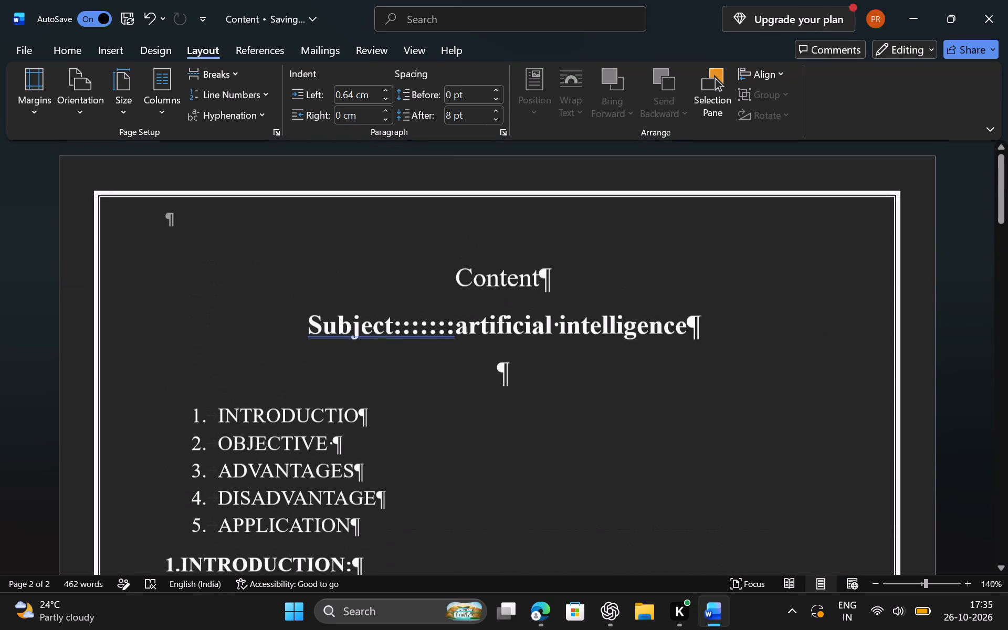
{"action": "scroll", "coordinate": [813, 335], "scroll_direction": "down", "scroll_amount": 3}
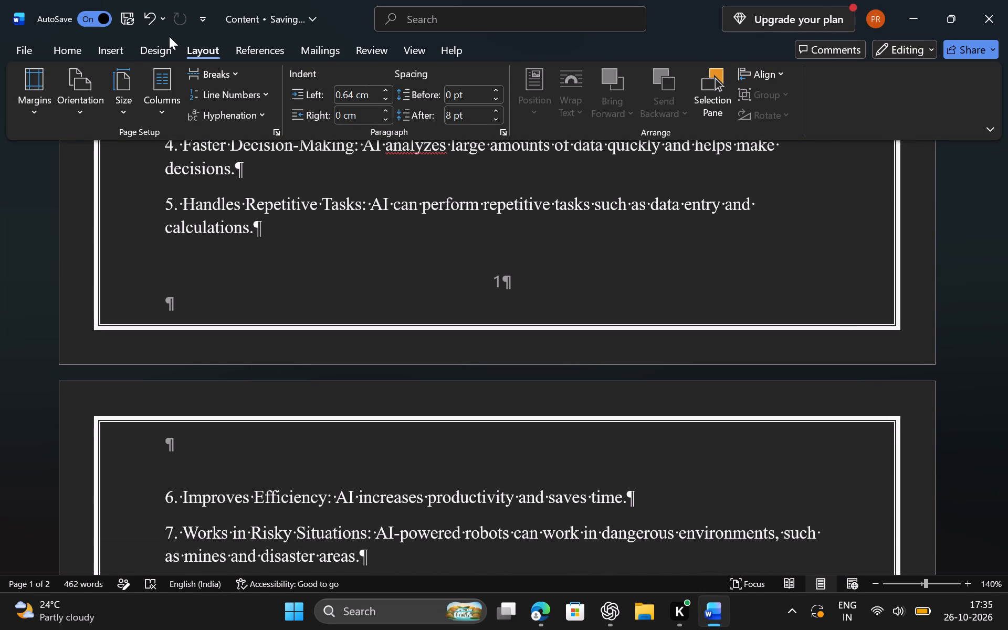
Set the document's page color to the lightest purple shade of the theme colors.
{"action": "left_click", "coordinate": [154, 47]}
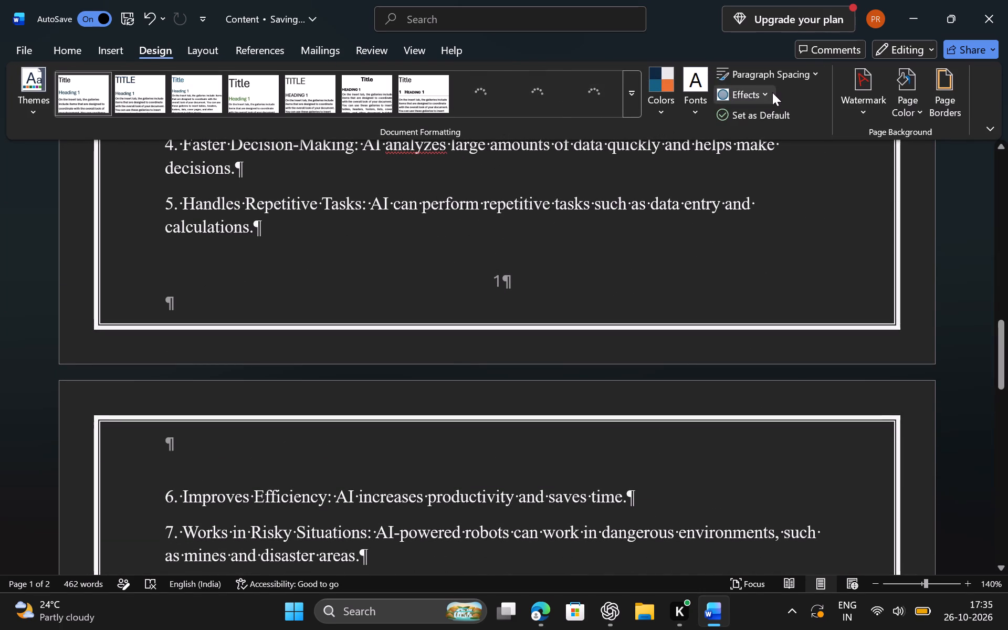
{"action": "left_click_drag", "start_coordinate": [926, 87], "coordinate": [920, 120]}
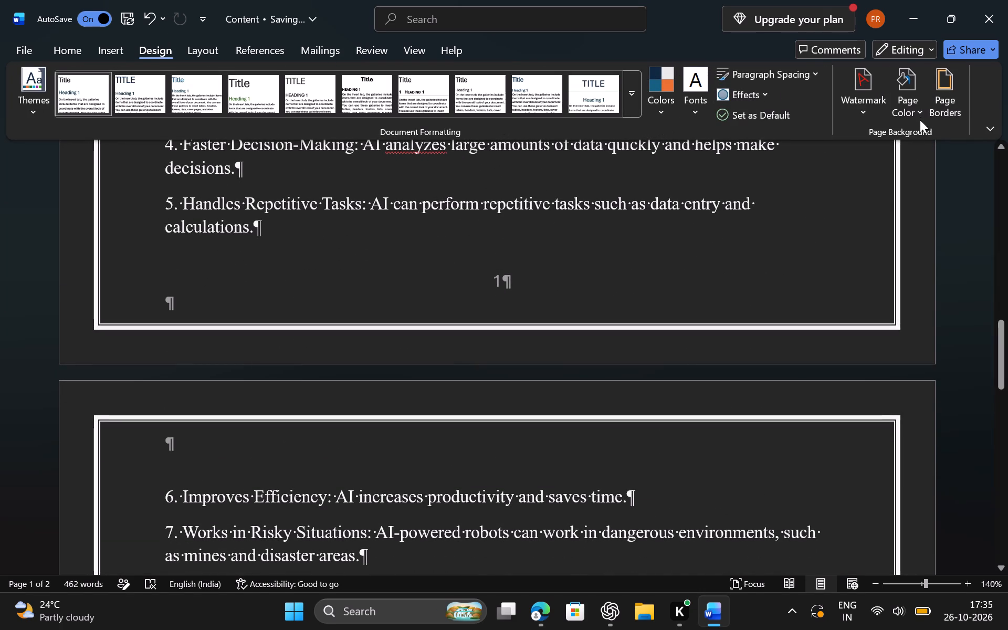
{"action": "left_click_drag", "start_coordinate": [920, 120], "coordinate": [920, 124]}
{"action": "left_click", "coordinate": [907, 103]}
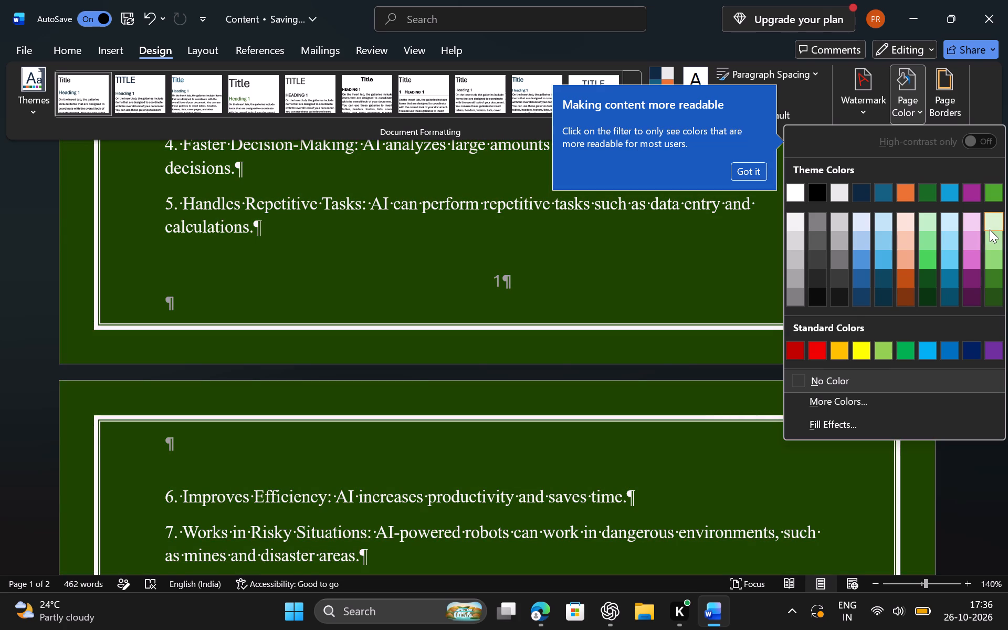
{"action": "scroll", "coordinate": [318, 389], "scroll_direction": "up", "scroll_amount": 4}
{"action": "scroll", "coordinate": [334, 366], "scroll_direction": "down", "scroll_amount": 3, "text": "ctrl"}
{"action": "left_click", "coordinate": [973, 227]}
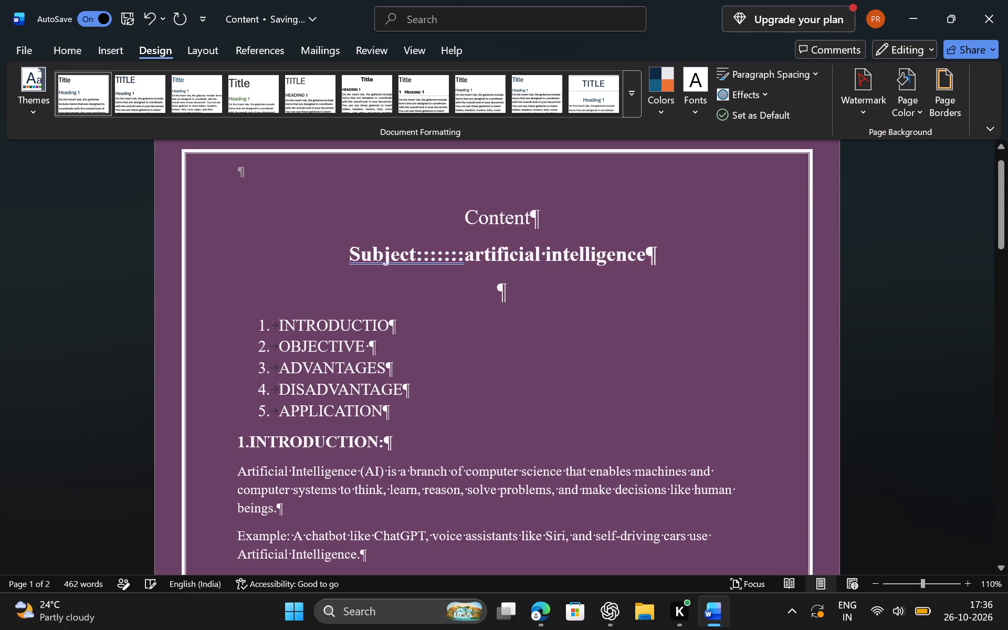
{"action": "scroll", "coordinate": [672, 369], "scroll_direction": "down", "scroll_amount": 6}
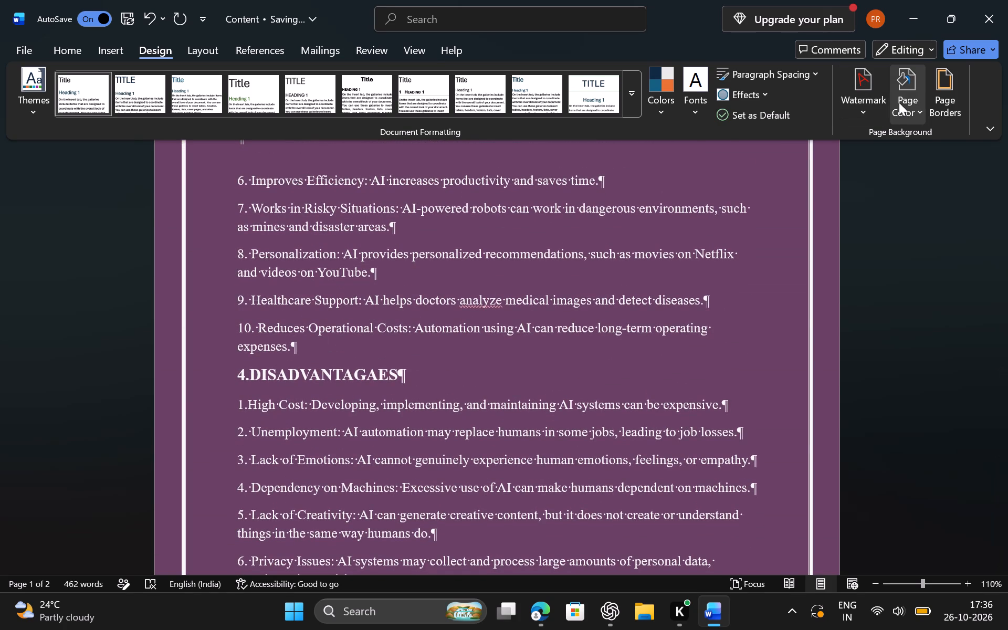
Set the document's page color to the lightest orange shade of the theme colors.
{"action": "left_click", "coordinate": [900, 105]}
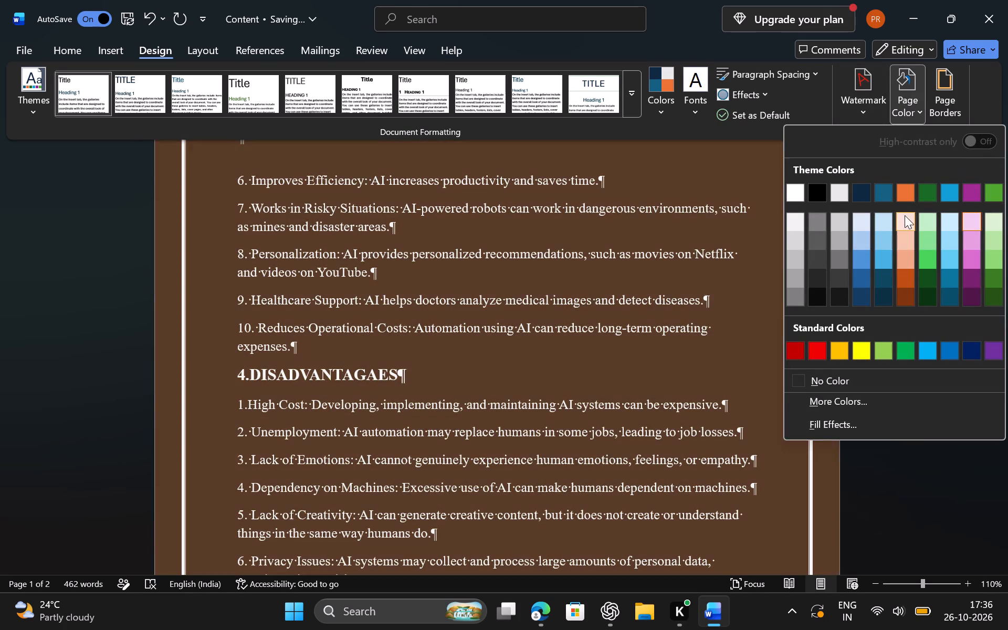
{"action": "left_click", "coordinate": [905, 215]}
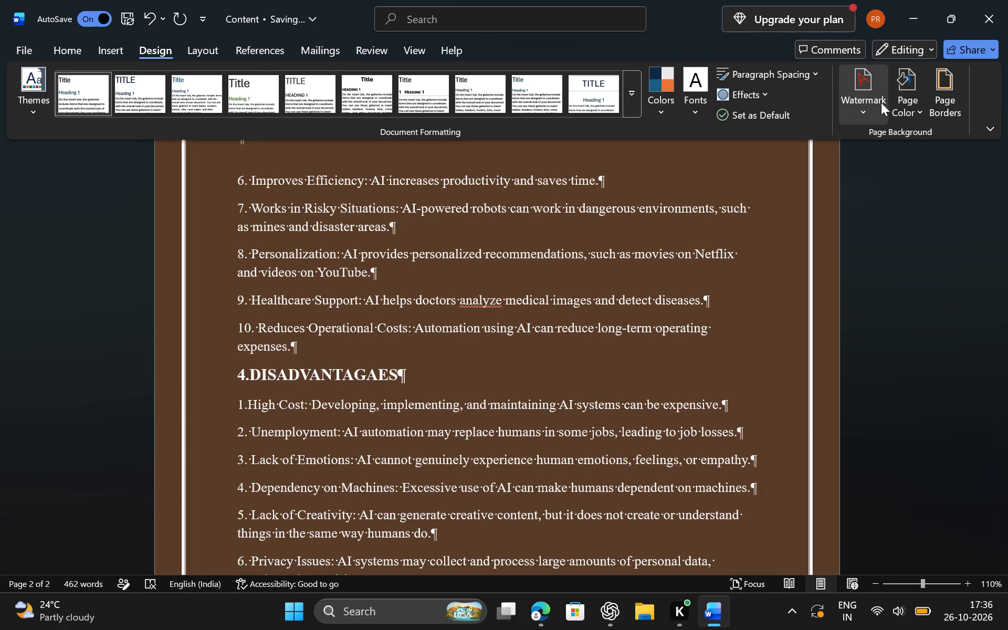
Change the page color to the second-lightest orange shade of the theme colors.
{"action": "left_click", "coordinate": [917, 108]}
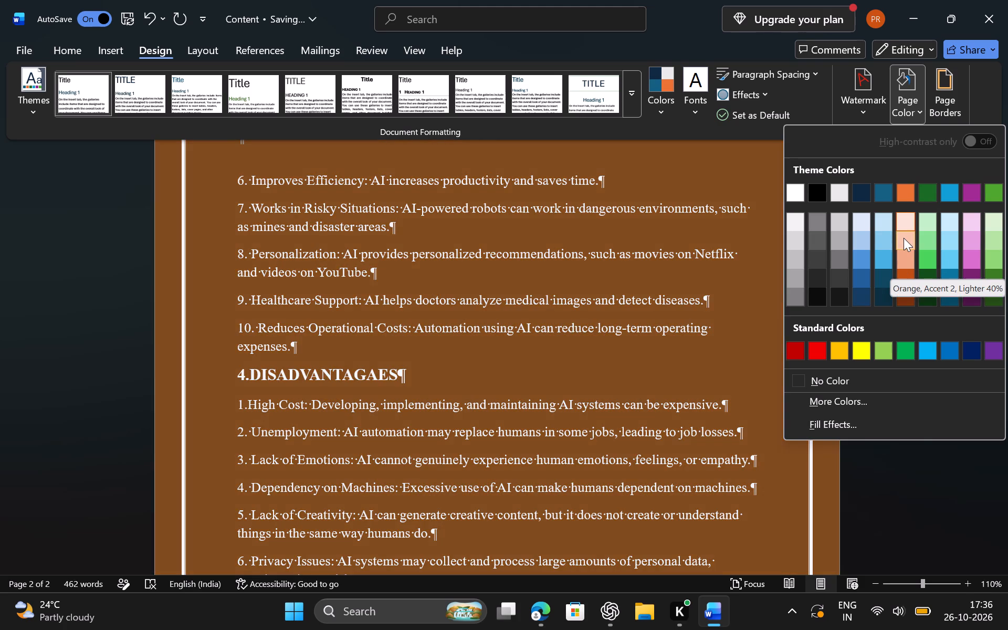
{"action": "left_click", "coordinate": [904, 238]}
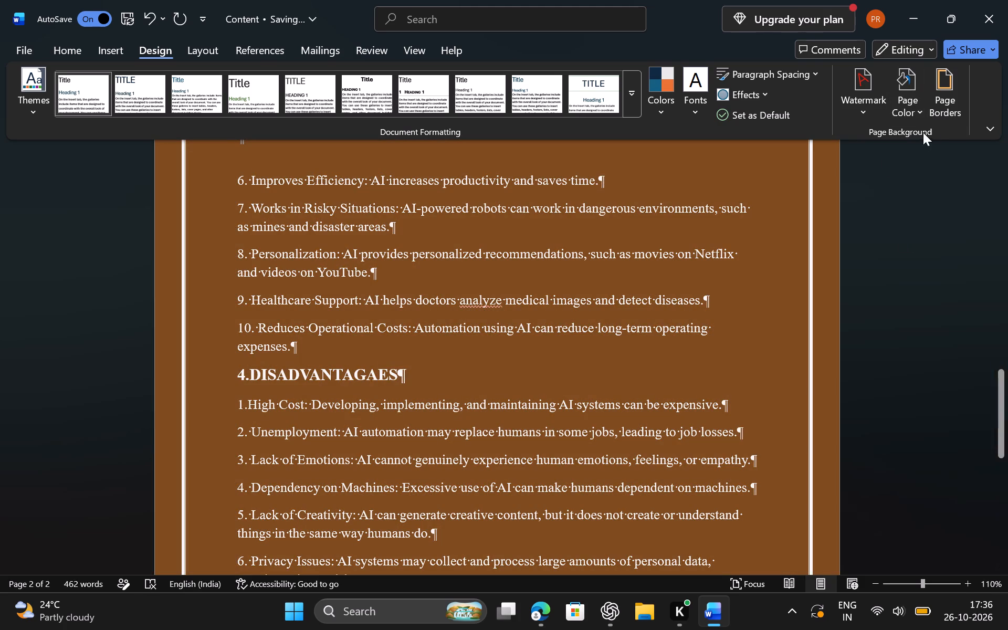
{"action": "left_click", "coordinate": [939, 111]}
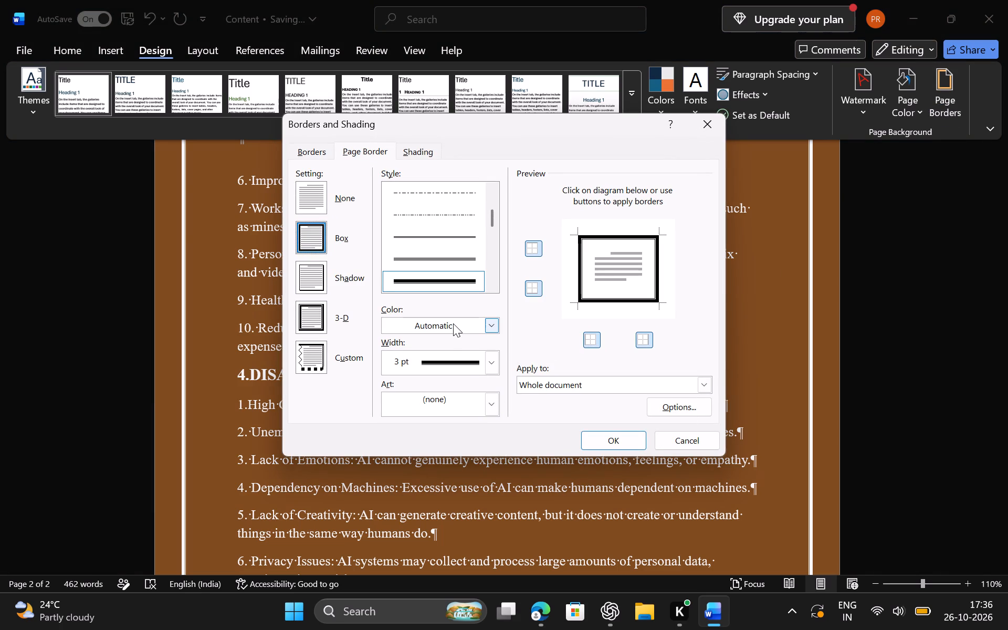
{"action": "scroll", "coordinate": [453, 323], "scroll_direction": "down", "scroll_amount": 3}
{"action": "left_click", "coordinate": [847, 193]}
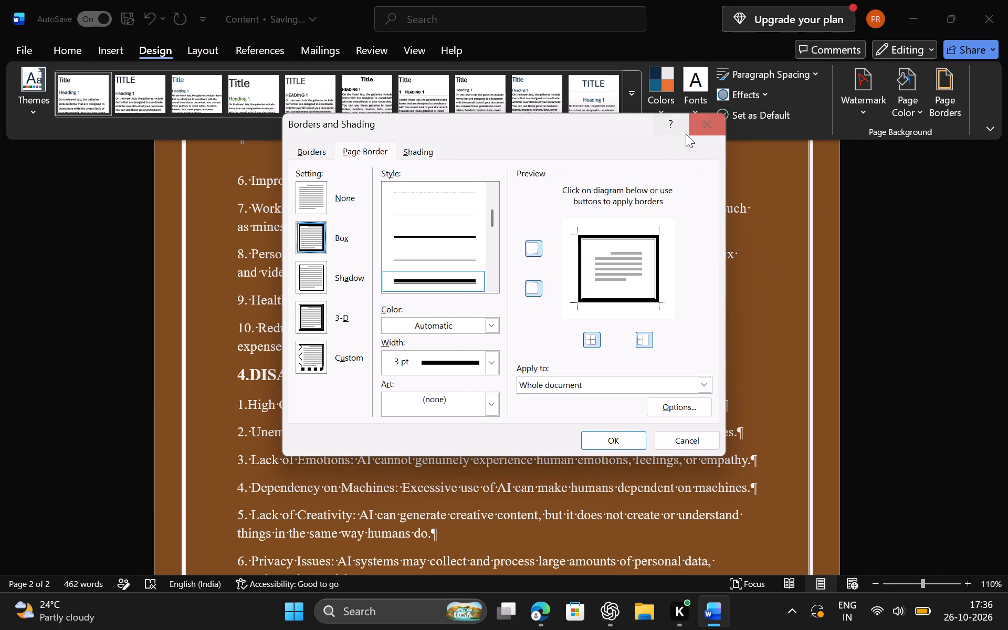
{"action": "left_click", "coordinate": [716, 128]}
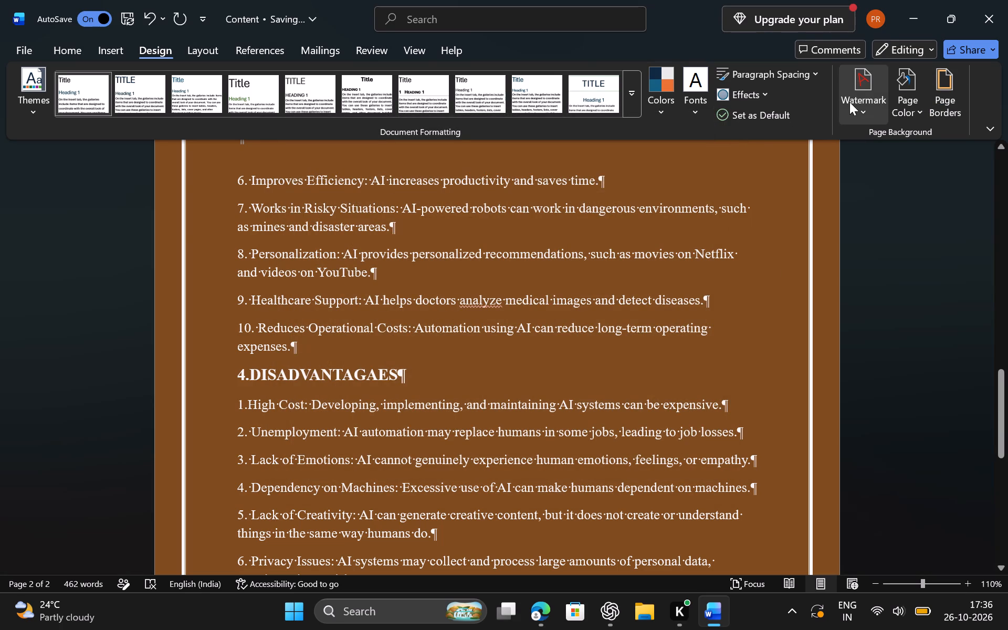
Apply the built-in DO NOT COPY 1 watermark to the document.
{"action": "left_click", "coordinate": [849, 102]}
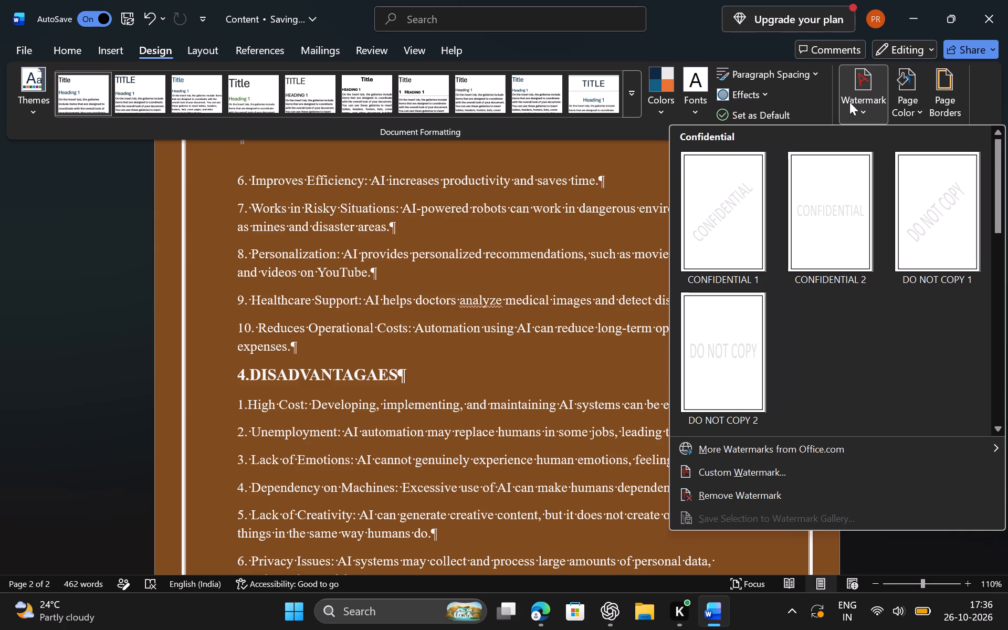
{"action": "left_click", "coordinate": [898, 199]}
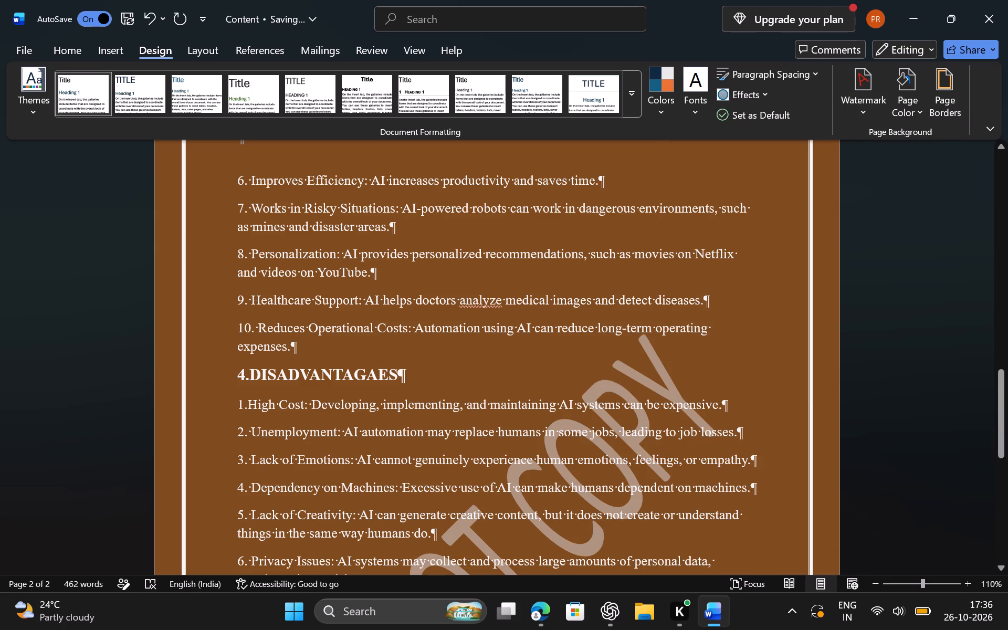
Look over the watermark on the page through the Disadvantages and Application sections.
{"action": "scroll", "coordinate": [606, 486], "scroll_direction": "down", "scroll_amount": 5}
{"action": "scroll", "coordinate": [606, 486], "scroll_direction": "up", "scroll_amount": 1}
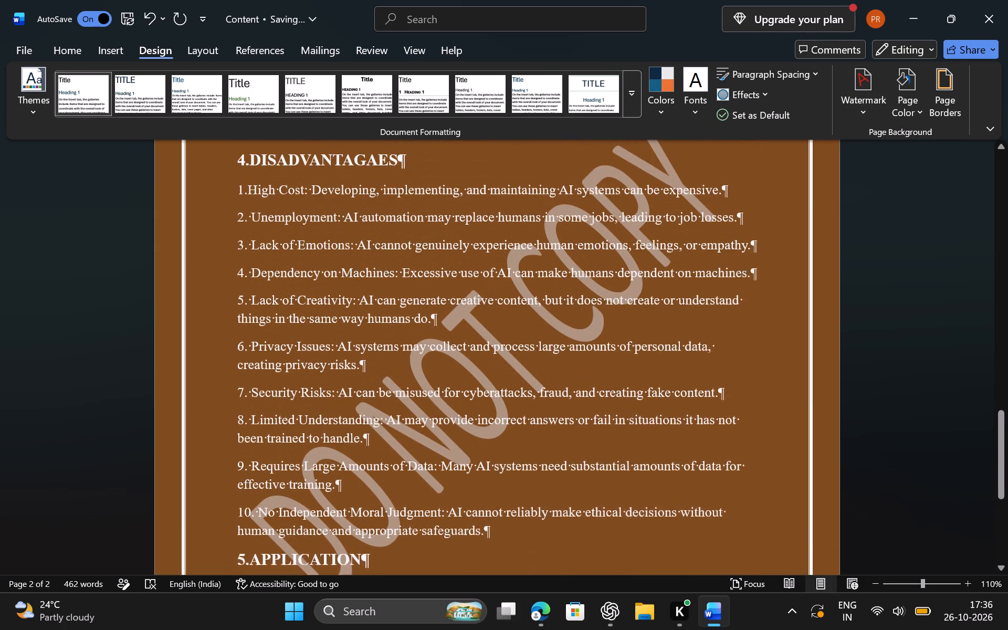
{"action": "scroll", "coordinate": [606, 486], "scroll_direction": "up", "scroll_amount": 2}
{"action": "scroll", "coordinate": [606, 486], "scroll_direction": "down", "scroll_amount": 7}
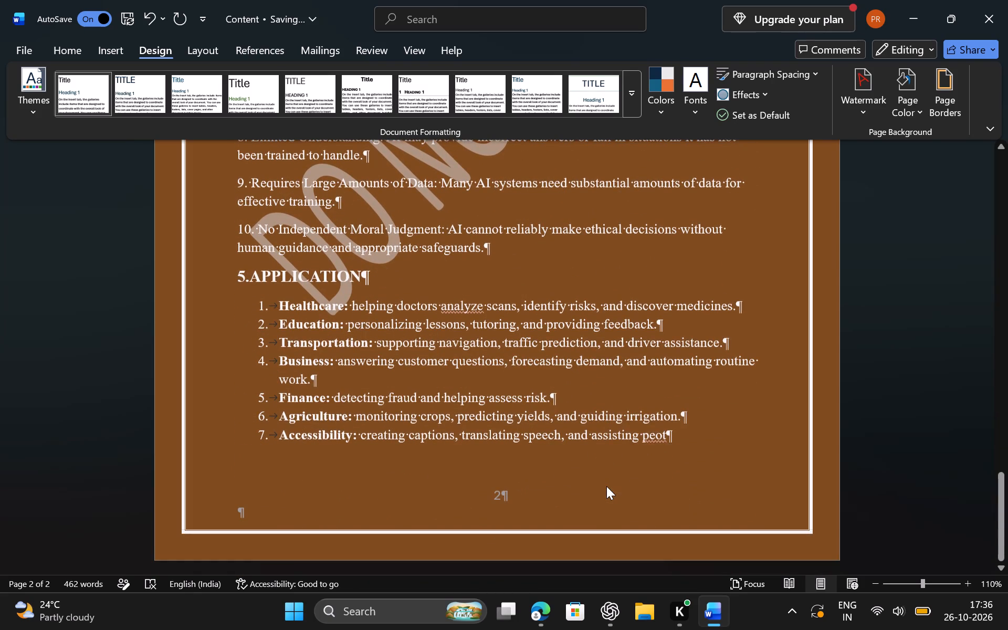
{"action": "scroll", "coordinate": [606, 486], "scroll_direction": "down", "scroll_amount": 4}
{"action": "scroll", "coordinate": [606, 486], "scroll_direction": "up", "scroll_amount": 2}
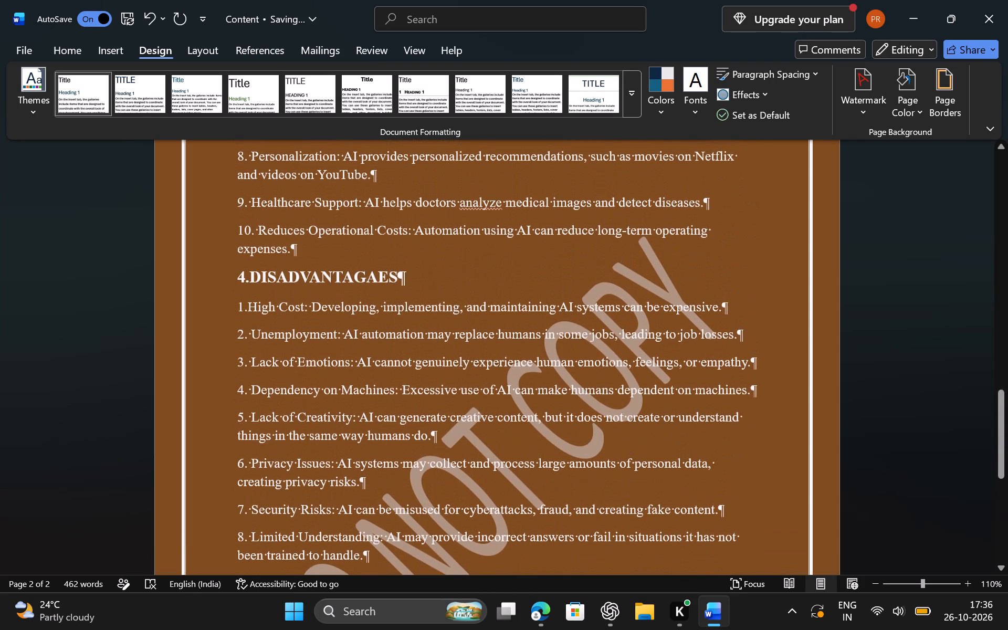
{"action": "left_click", "coordinate": [588, 369]}
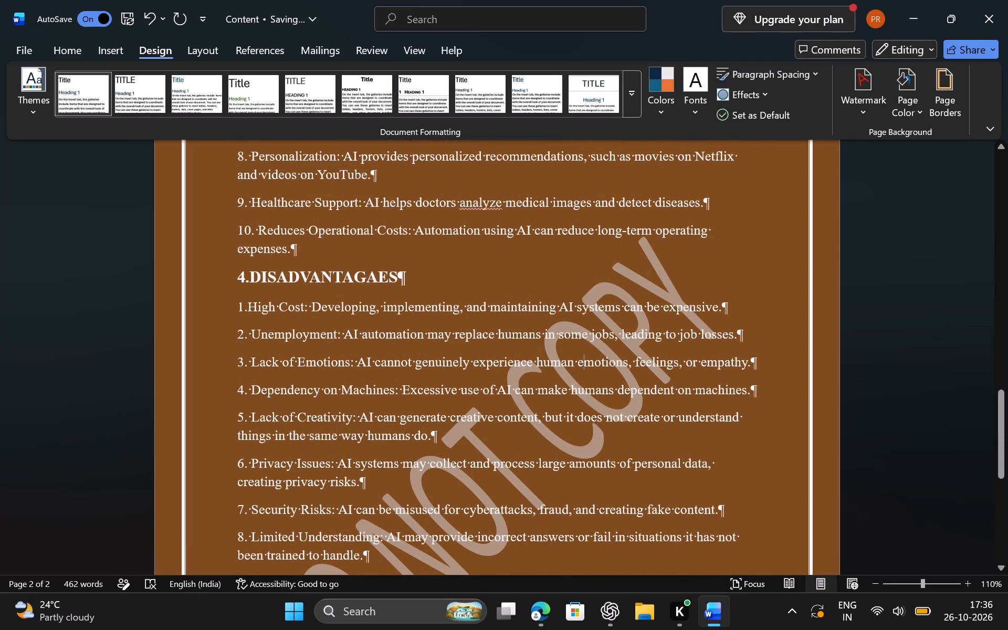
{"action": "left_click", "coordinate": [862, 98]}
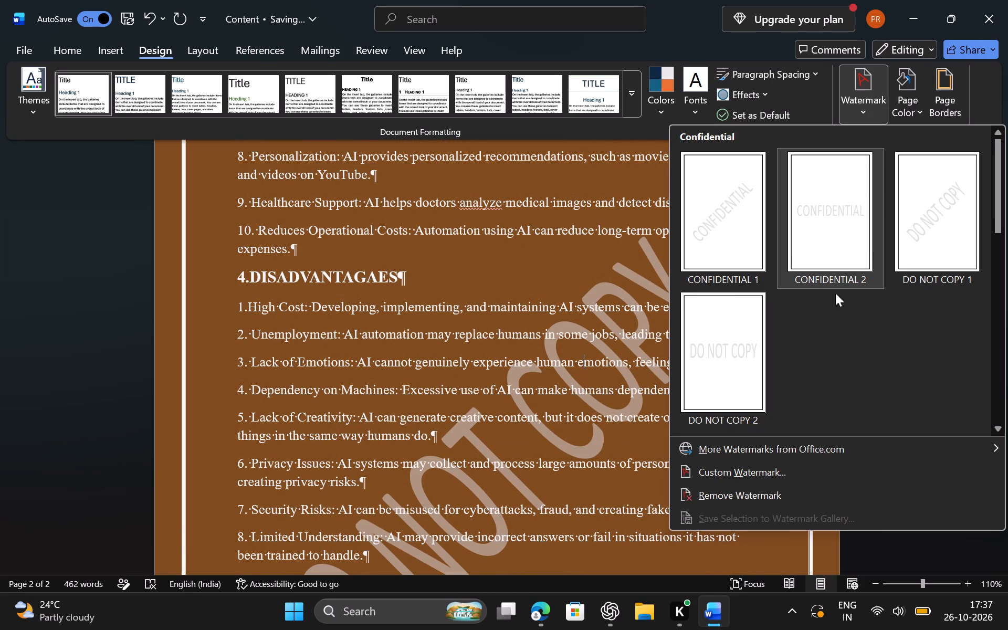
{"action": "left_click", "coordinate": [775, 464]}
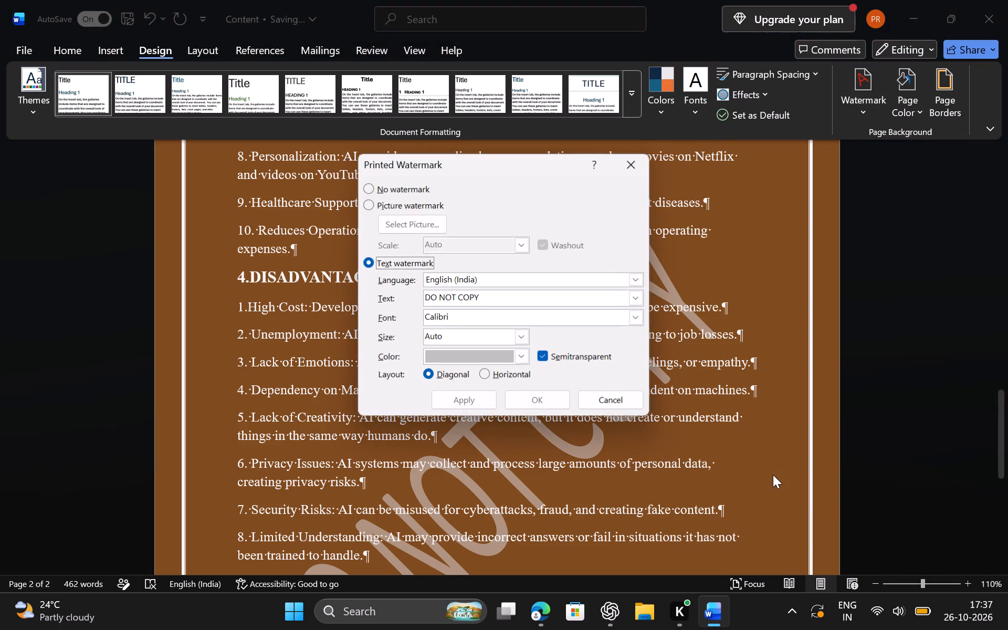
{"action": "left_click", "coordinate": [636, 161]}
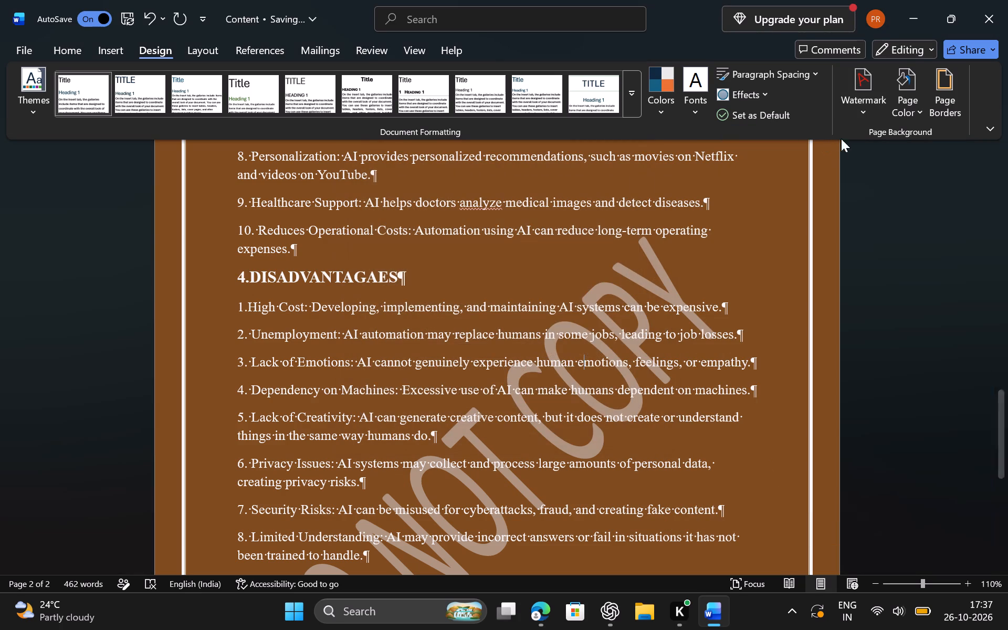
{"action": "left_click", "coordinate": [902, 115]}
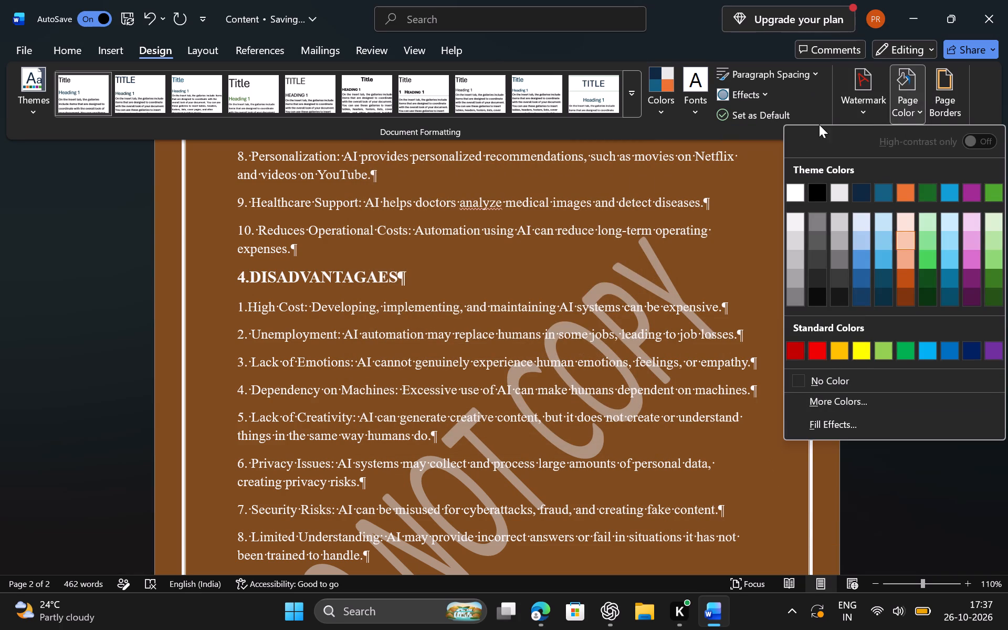
Replace the watermark with a custom text watermark reading "tanvi hehehhe", keeping the diagonal layout and semitransparent color.
{"action": "left_click", "coordinate": [870, 111]}
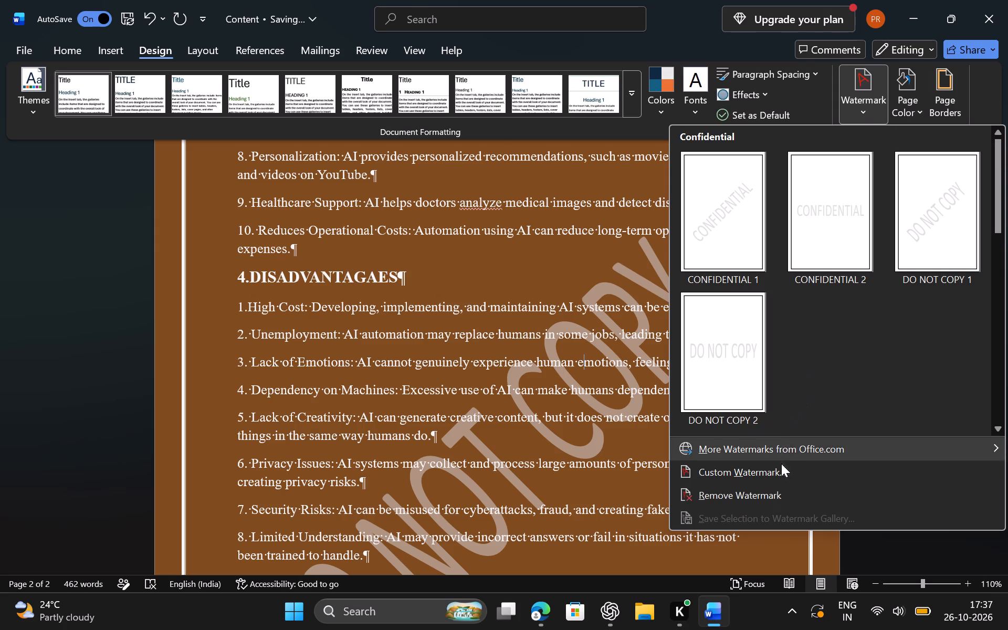
{"action": "left_click", "coordinate": [781, 467]}
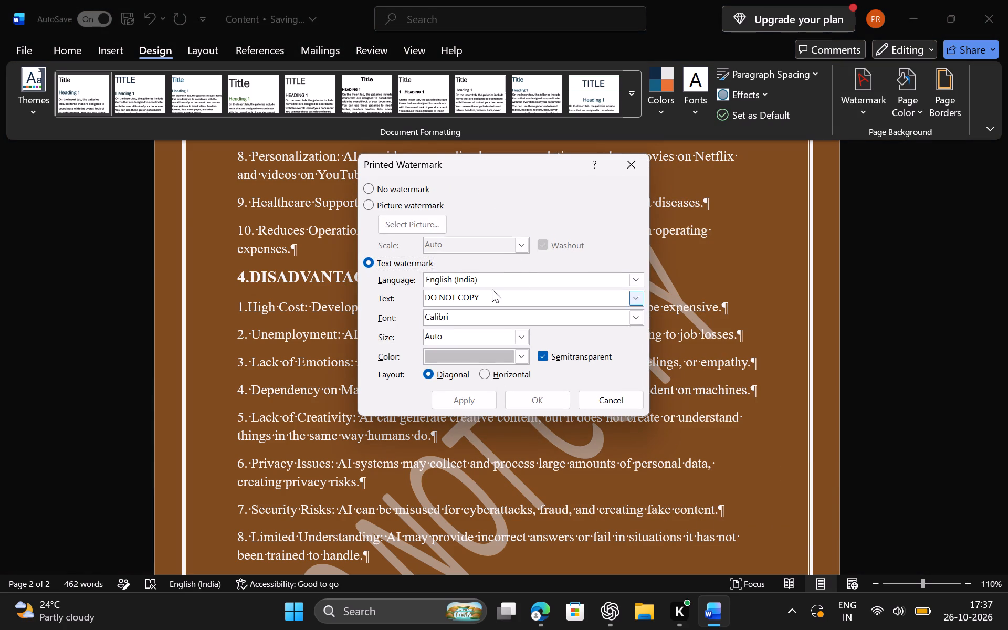
{"action": "left_click", "coordinate": [425, 264]}
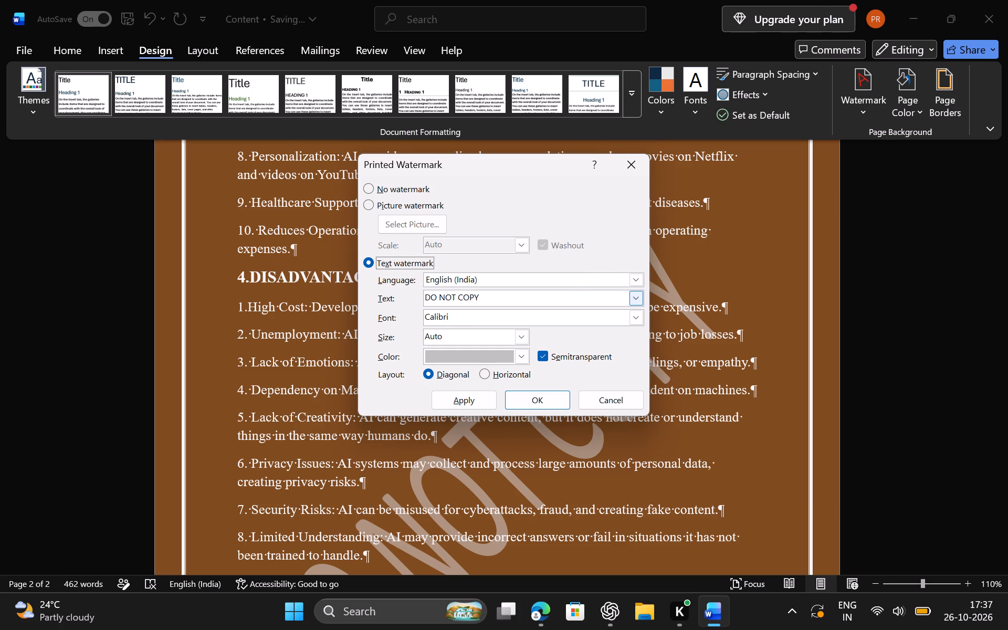
{"action": "left_click", "coordinate": [595, 306]}
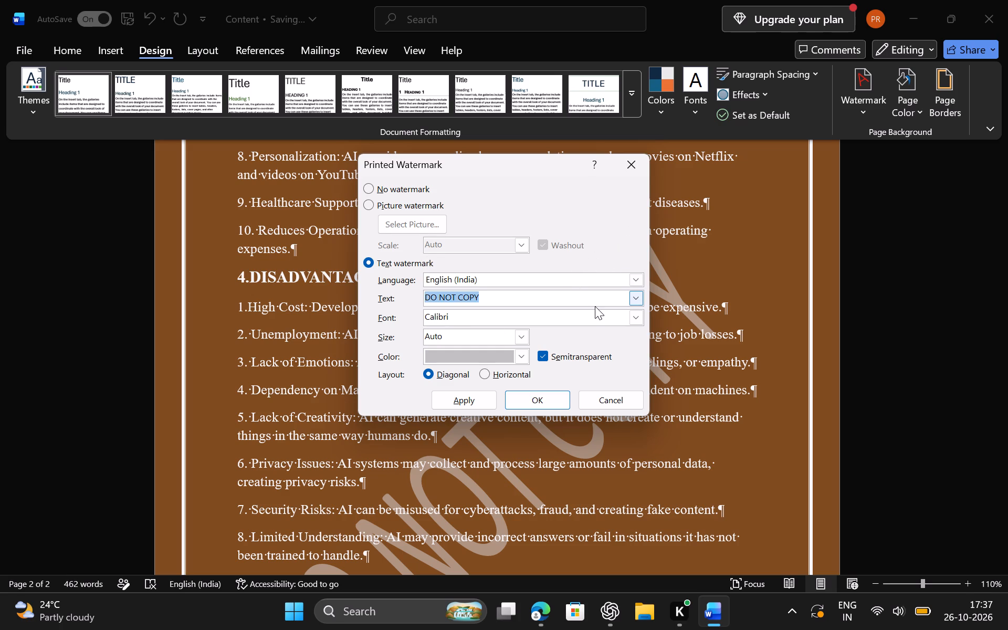
{"action": "key", "text": "BackSpace"}
{"action": "type", "text": "tanvis"}
{"action": "key", "text": "BackSpace"}
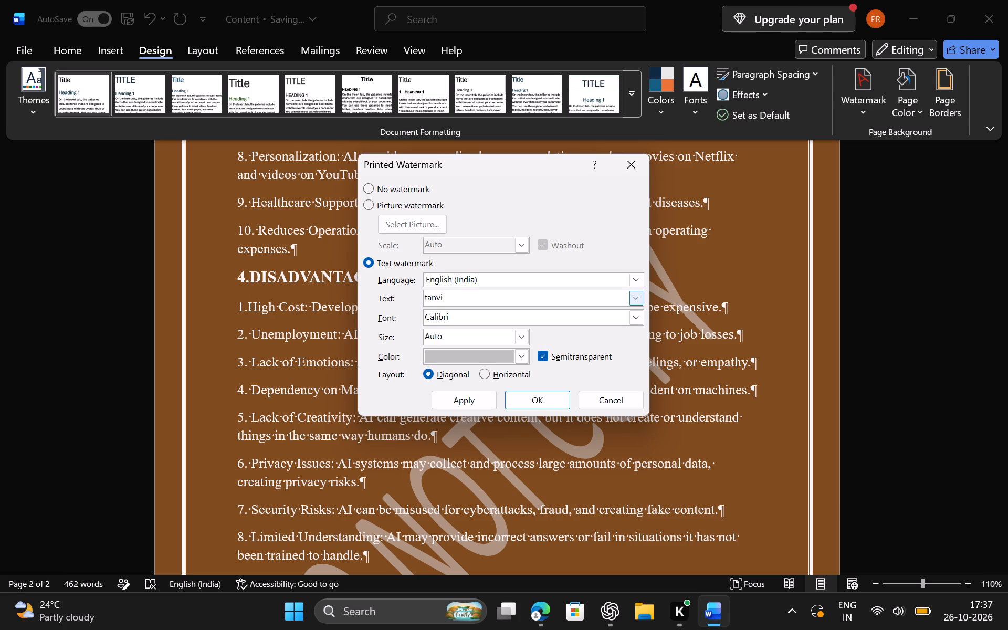
{"action": "key", "text": "BackSpace"}
{"action": "key", "text": "i"}
{"action": "key", "text": "space"}
{"action": "type", "text": "hehehhe"}
{"action": "left_click", "coordinate": [481, 398]}
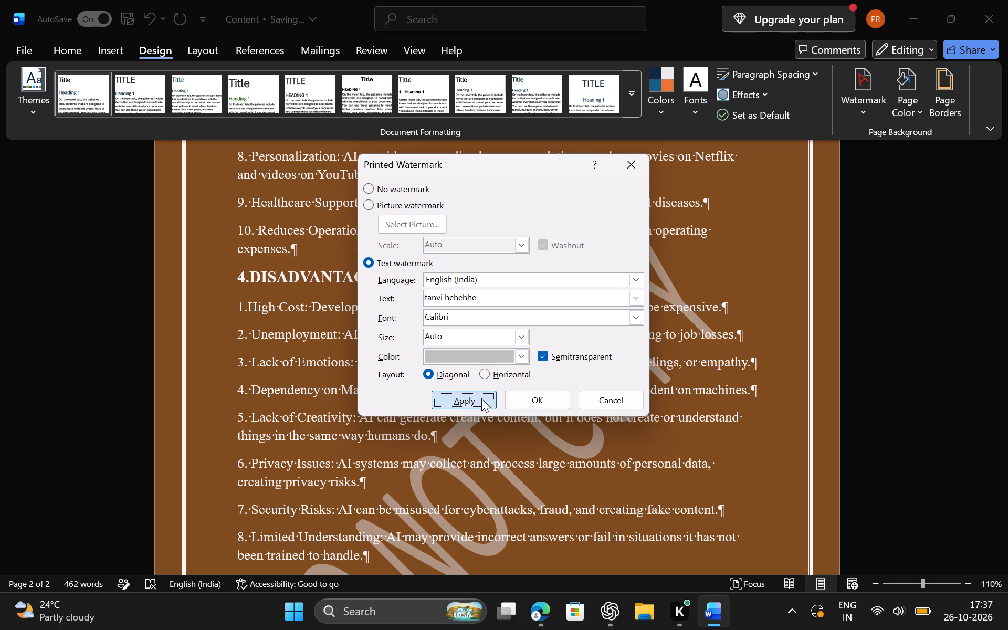
{"action": "left_click", "coordinate": [653, 468]}
{"action": "scroll", "coordinate": [653, 468], "scroll_direction": "down", "scroll_amount": 3}
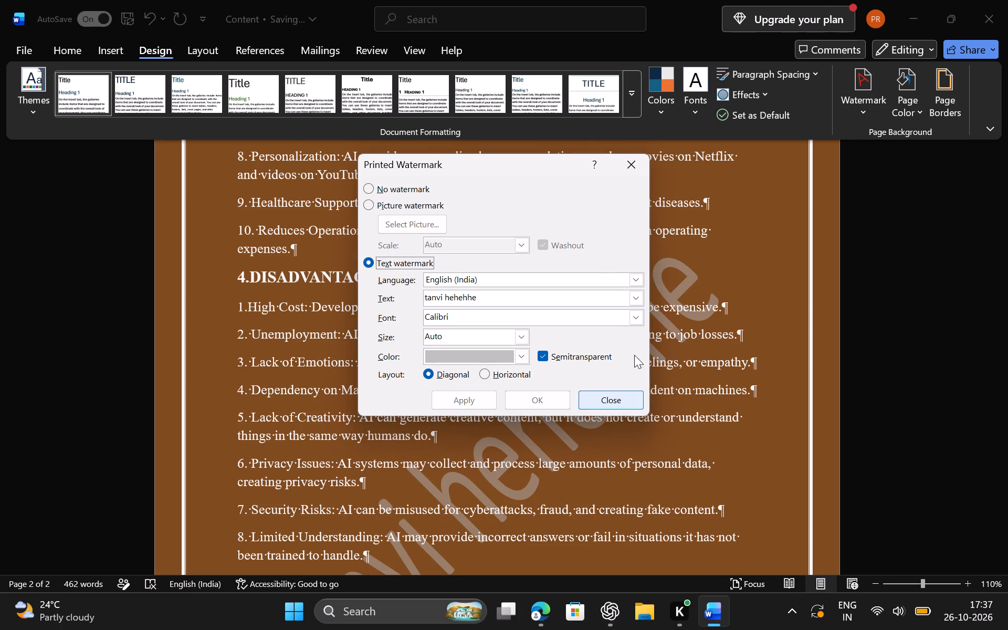
{"action": "left_click", "coordinate": [600, 403]}
Set the document's page color to the darkest shade of the light gray theme color.
{"action": "scroll", "coordinate": [575, 467], "scroll_direction": "up", "scroll_amount": 2}
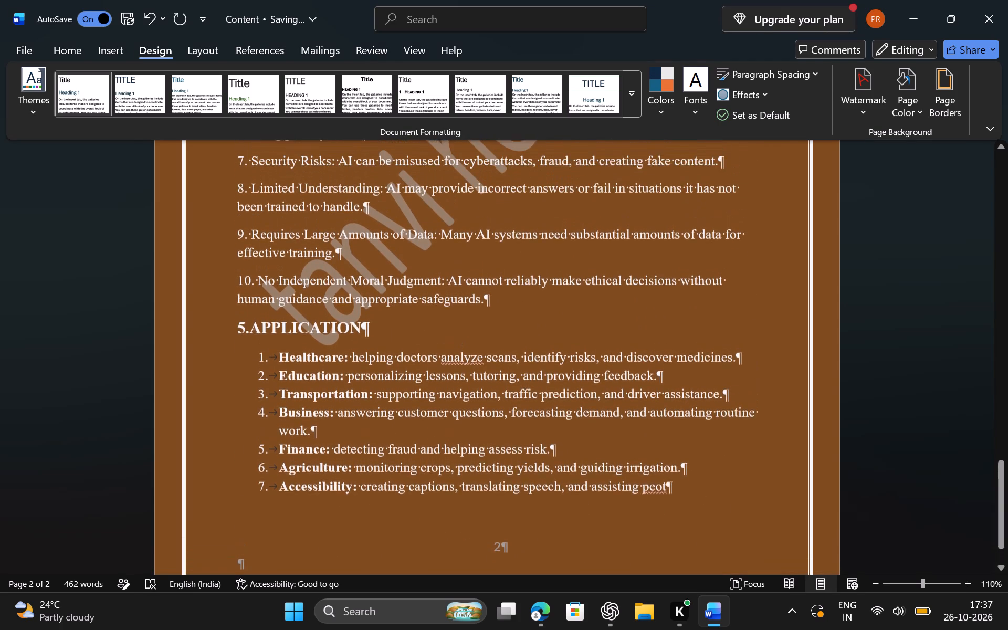
{"action": "scroll", "coordinate": [575, 467], "scroll_direction": "up", "scroll_amount": 6}
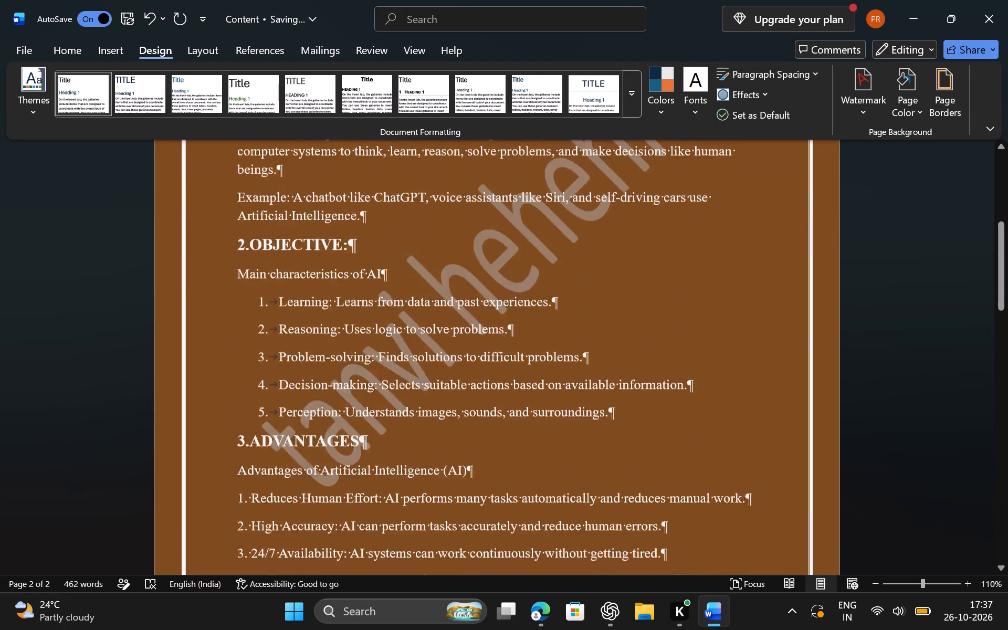
{"action": "scroll", "coordinate": [579, 488], "scroll_direction": "up", "scroll_amount": 2}
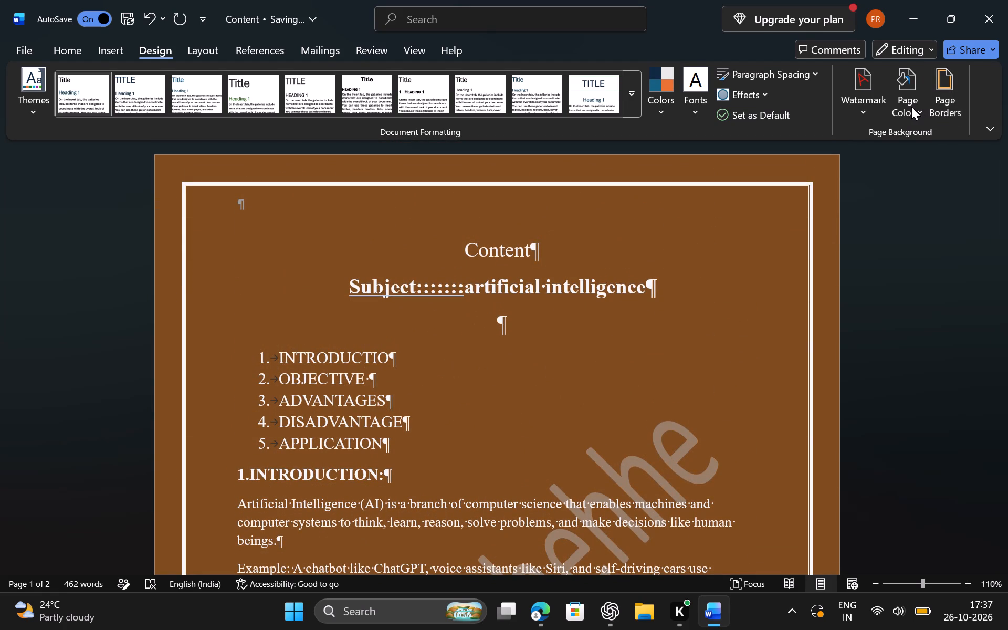
{"action": "left_click", "coordinate": [911, 107]}
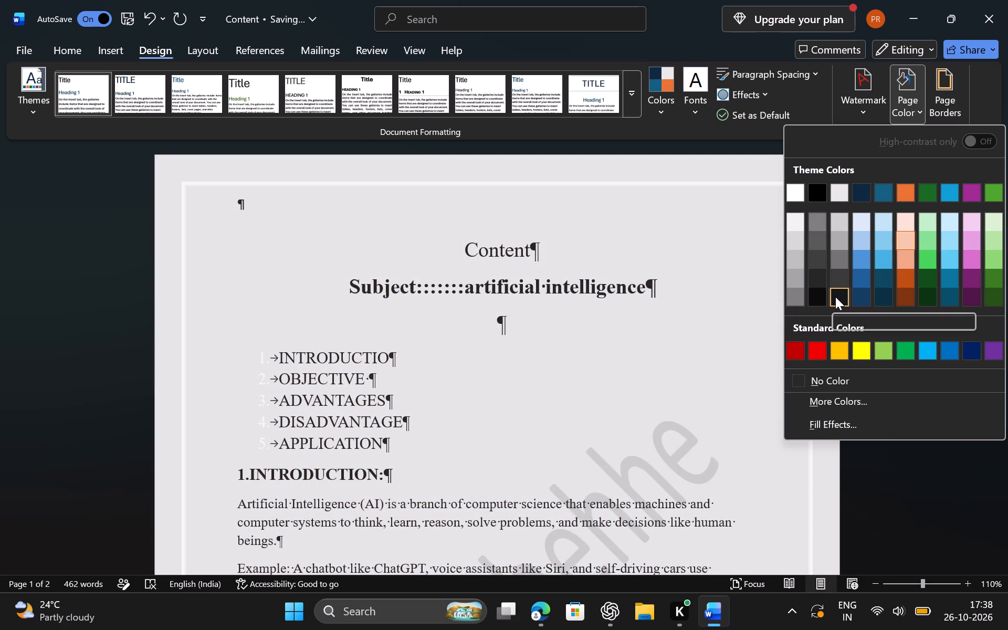
{"action": "left_click", "coordinate": [837, 297]}
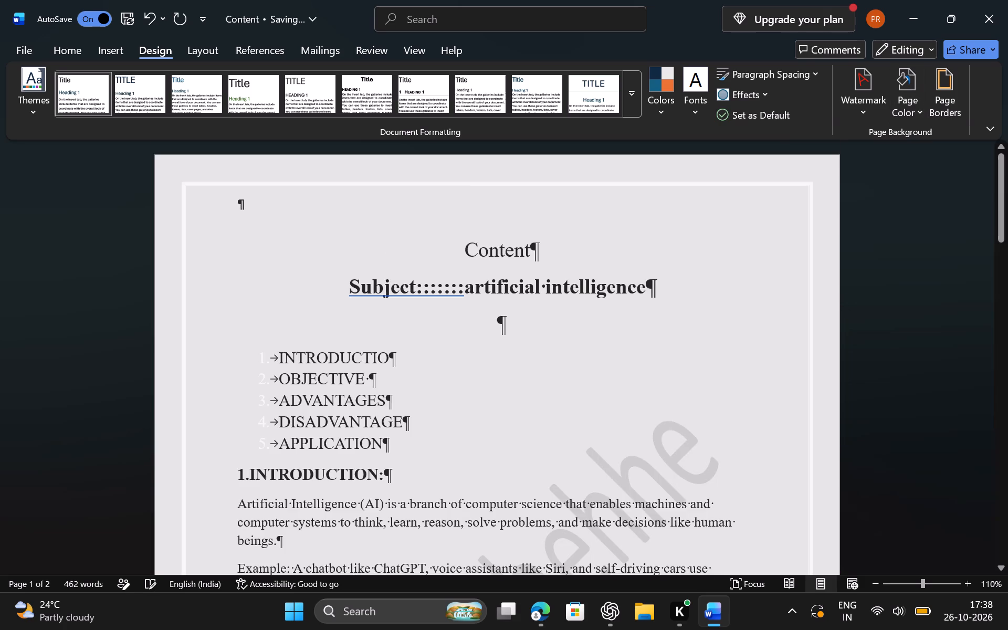
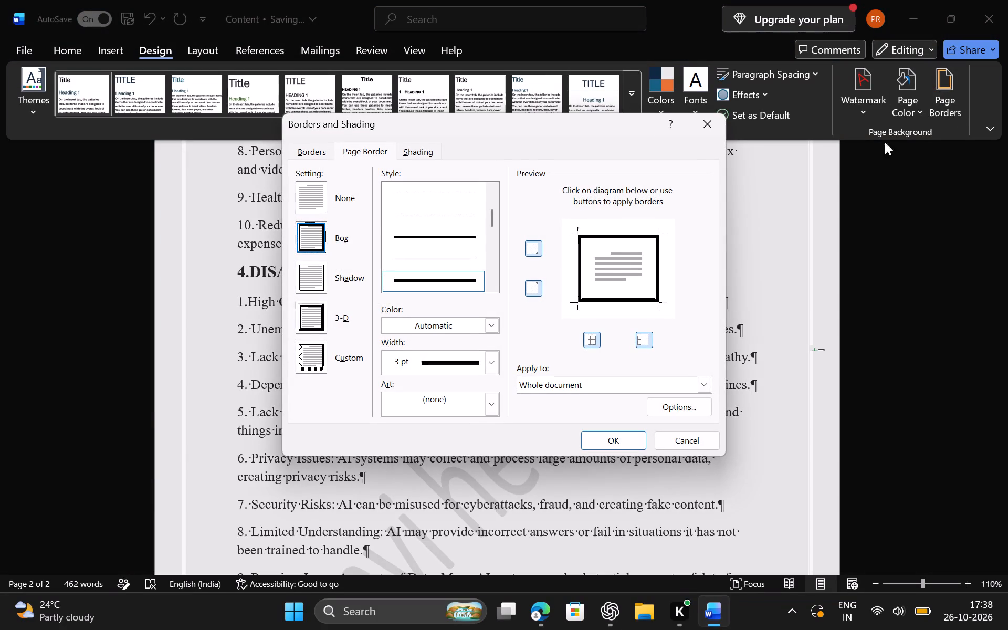
Apply a box page border to the whole document in a triple-line style, 3 pt wide with automatic color.
{"action": "triple_click", "coordinate": [493, 287]}
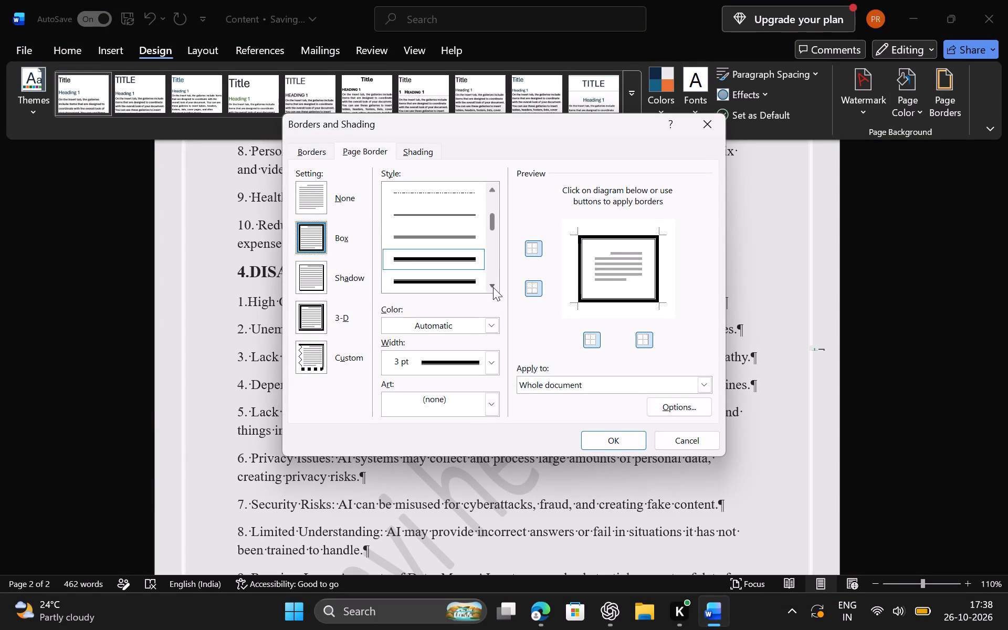
{"action": "triple_click", "coordinate": [493, 287]}
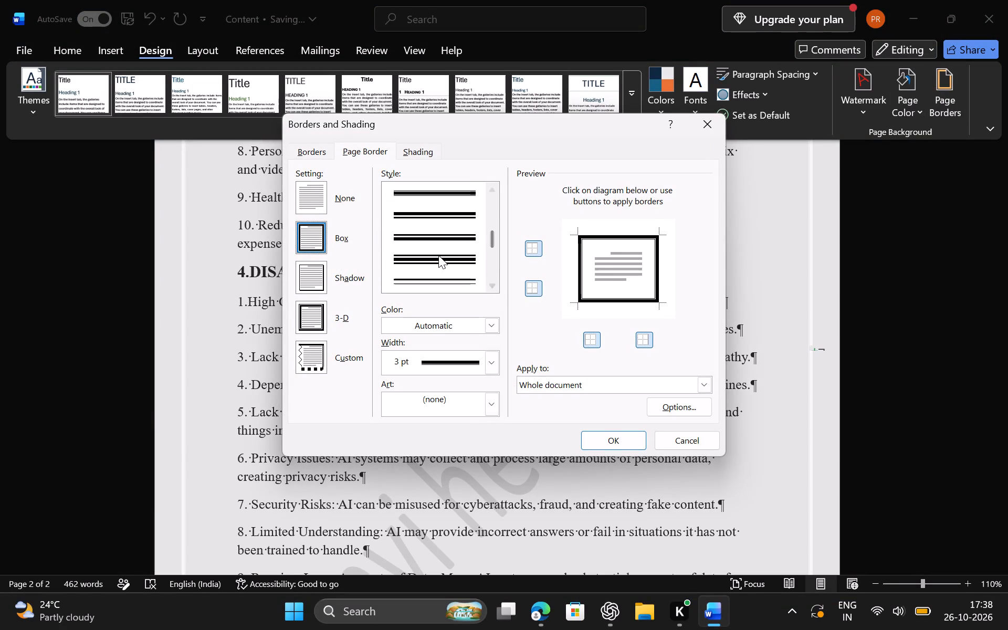
{"action": "left_click", "coordinate": [438, 255]}
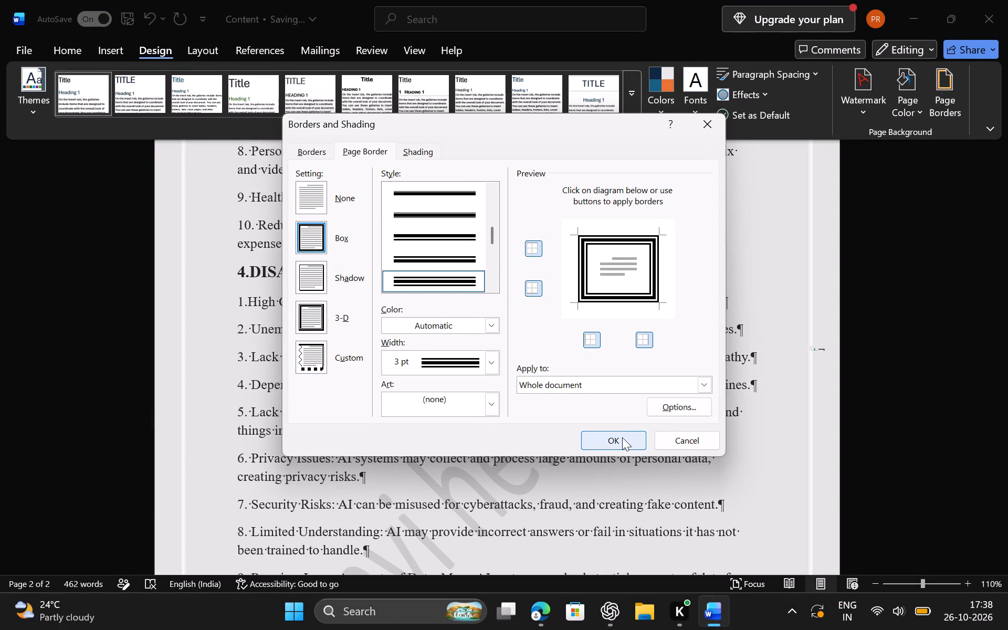
{"action": "left_click", "coordinate": [622, 438]}
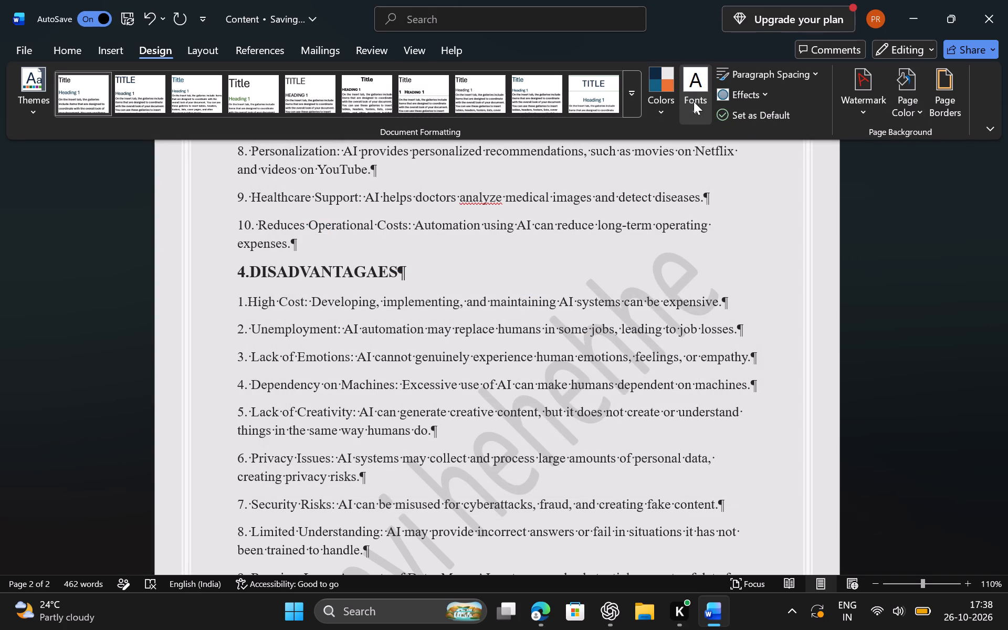
Apply the style set with the centered uppercase title and centered blue Heading 1 to the document.
{"action": "left_click", "coordinate": [671, 100]}
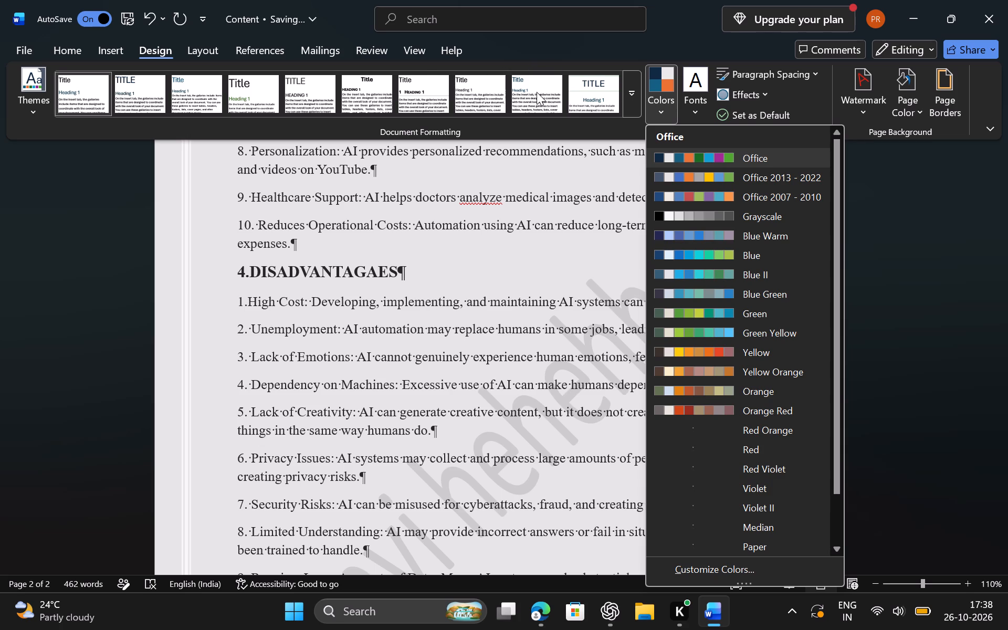
{"action": "left_click", "coordinate": [614, 104]}
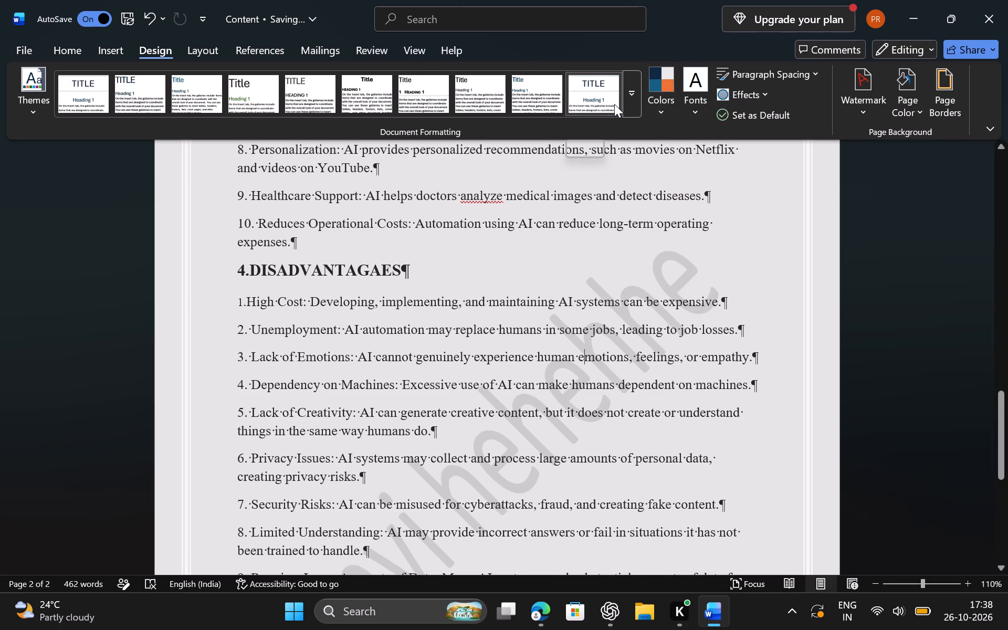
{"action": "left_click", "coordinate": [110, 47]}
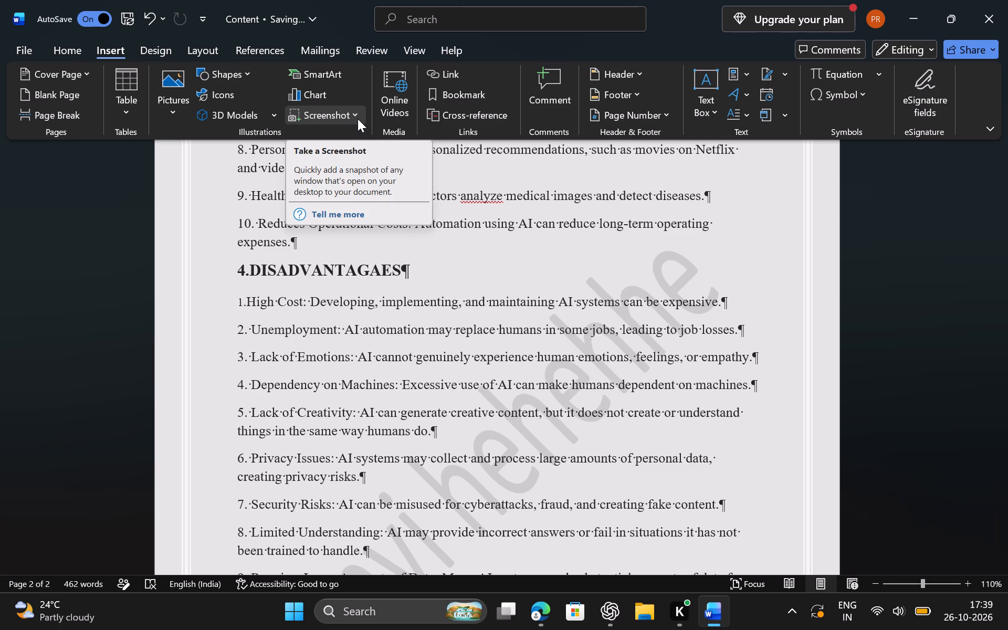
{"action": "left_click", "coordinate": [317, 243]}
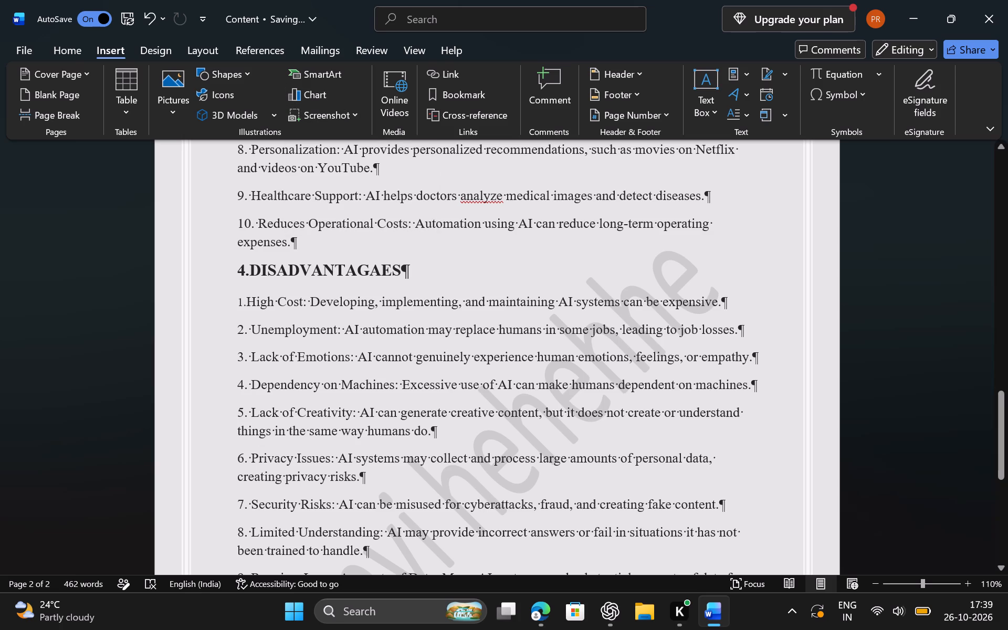
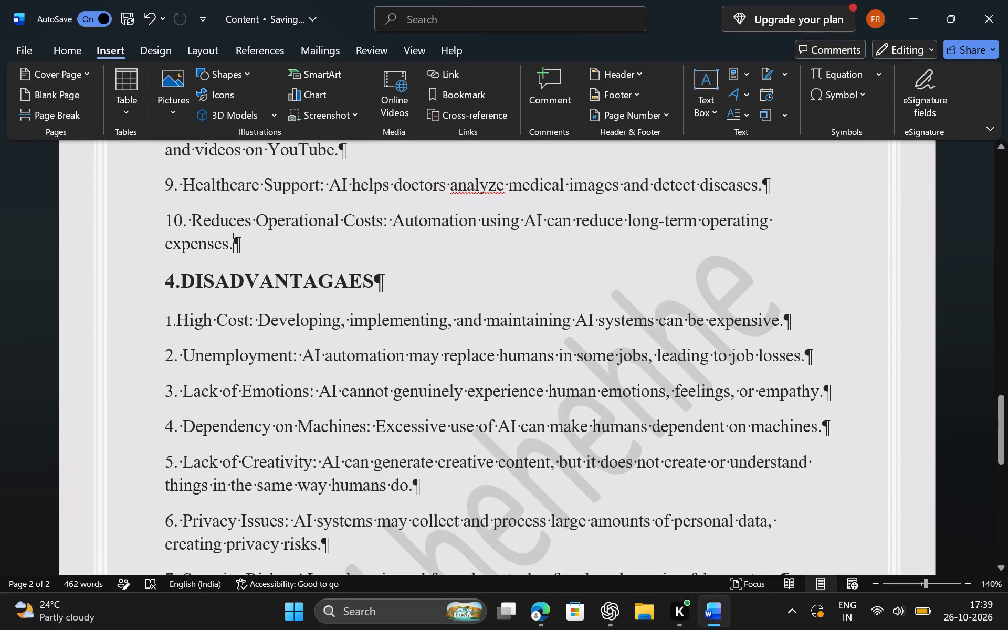
Review the second page from the Disadvantages section to the end of the Application list.
{"action": "scroll", "coordinate": [88, 571], "scroll_direction": "down", "scroll_amount": 6}
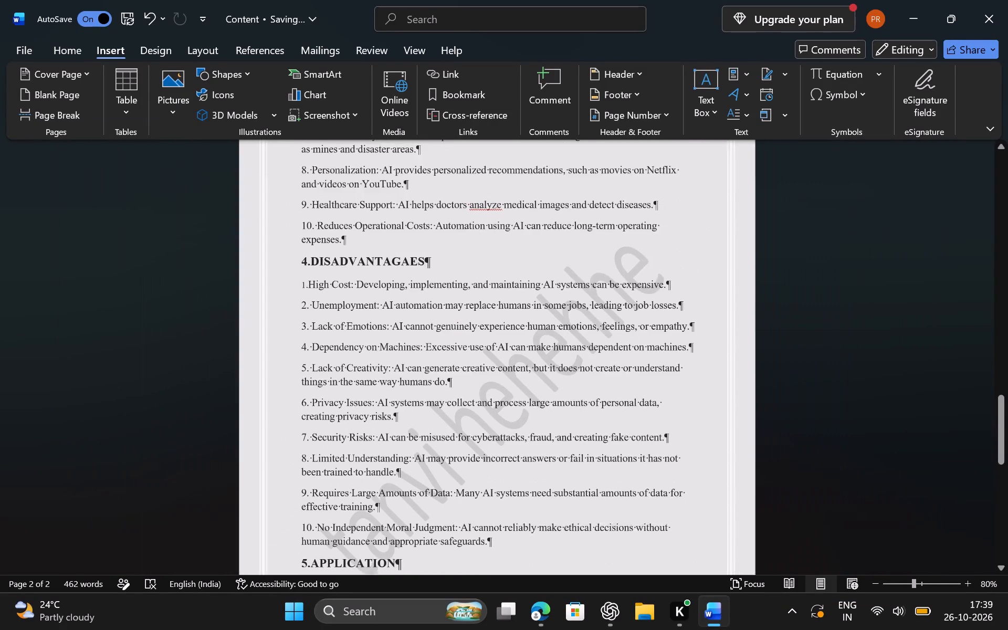
{"action": "scroll", "coordinate": [286, 449], "scroll_direction": "down", "scroll_amount": 2}
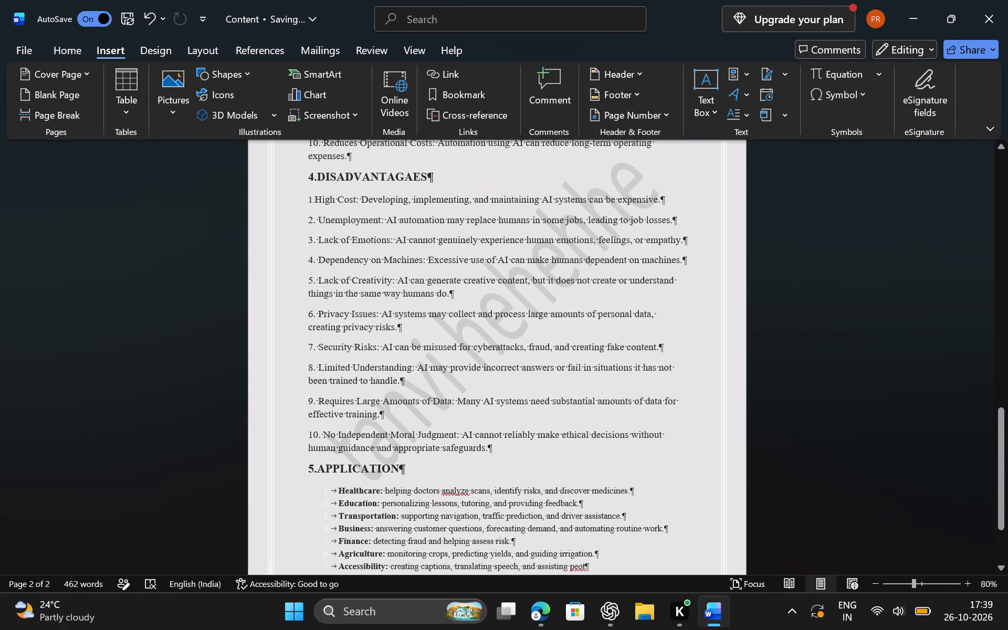
{"action": "scroll", "coordinate": [286, 449], "scroll_direction": "down", "scroll_amount": 1}
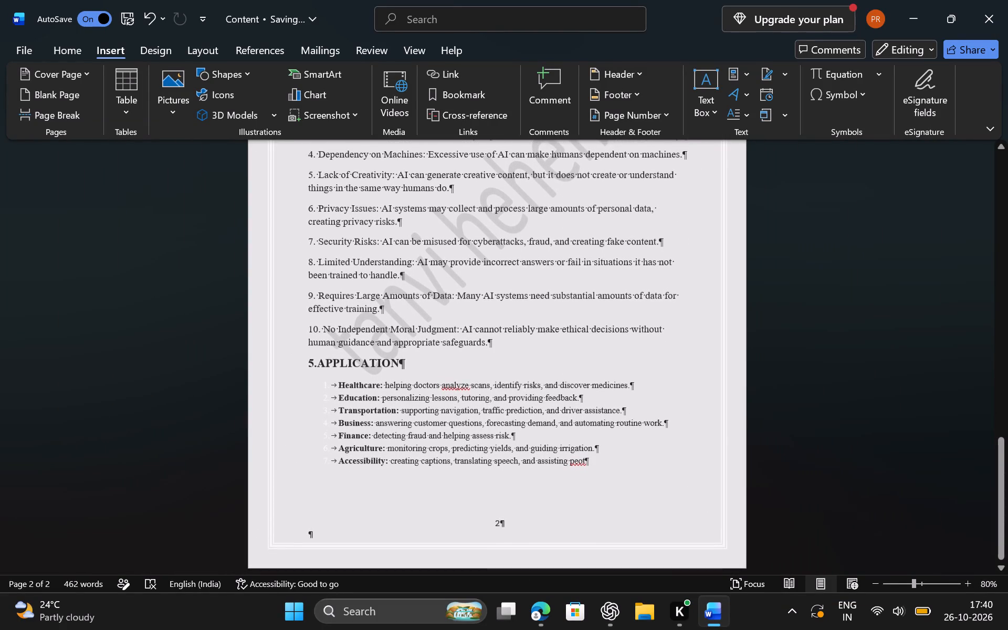
{"action": "scroll", "coordinate": [286, 449], "scroll_direction": "down", "scroll_amount": 1}
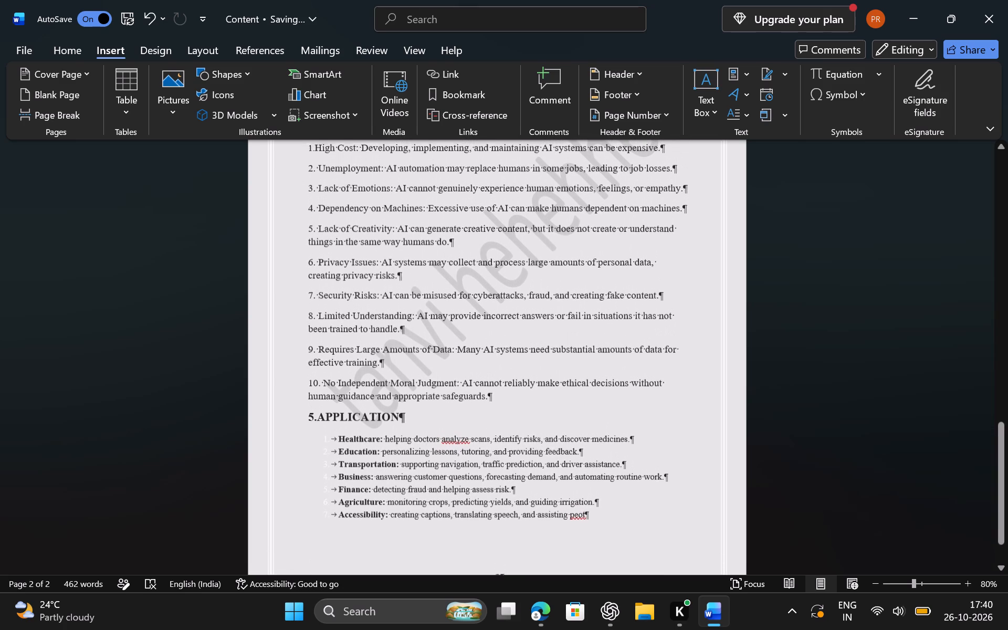
{"action": "scroll", "coordinate": [286, 449], "scroll_direction": "down", "scroll_amount": 1}
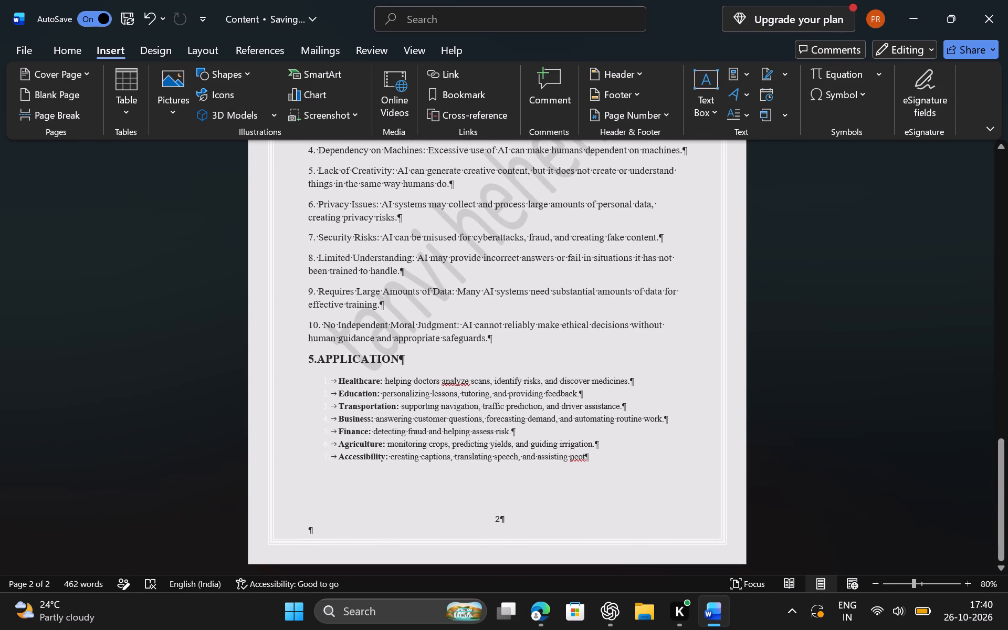
{"action": "scroll", "coordinate": [286, 449], "scroll_direction": "down", "scroll_amount": 1}
{"action": "scroll", "coordinate": [477, 459], "scroll_direction": "down", "scroll_amount": 6}
{"action": "scroll", "coordinate": [477, 459], "scroll_direction": "up", "scroll_amount": 8}
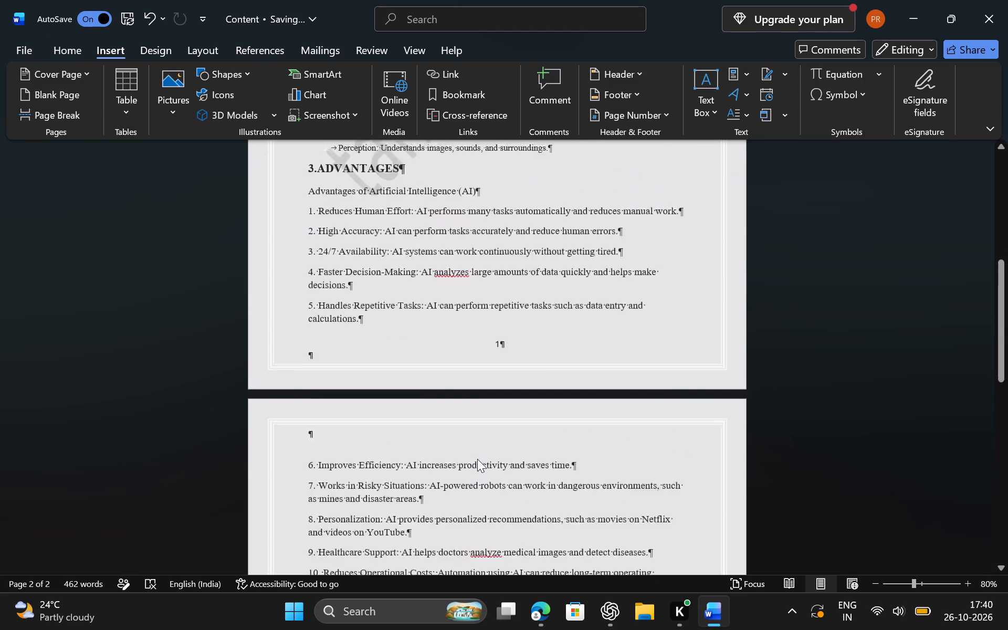
{"action": "scroll", "coordinate": [477, 459], "scroll_direction": "down", "scroll_amount": 9}
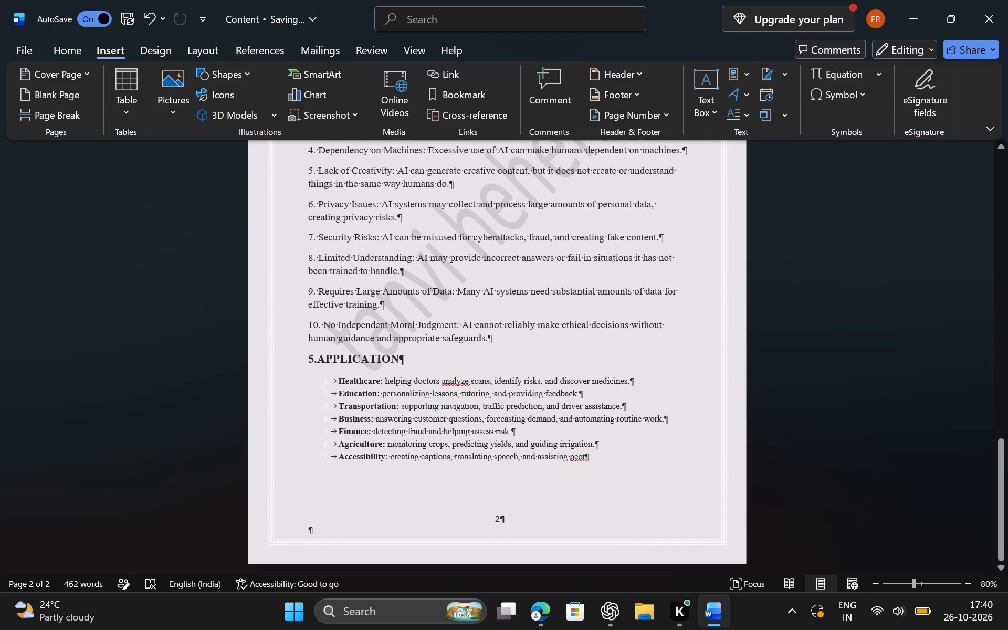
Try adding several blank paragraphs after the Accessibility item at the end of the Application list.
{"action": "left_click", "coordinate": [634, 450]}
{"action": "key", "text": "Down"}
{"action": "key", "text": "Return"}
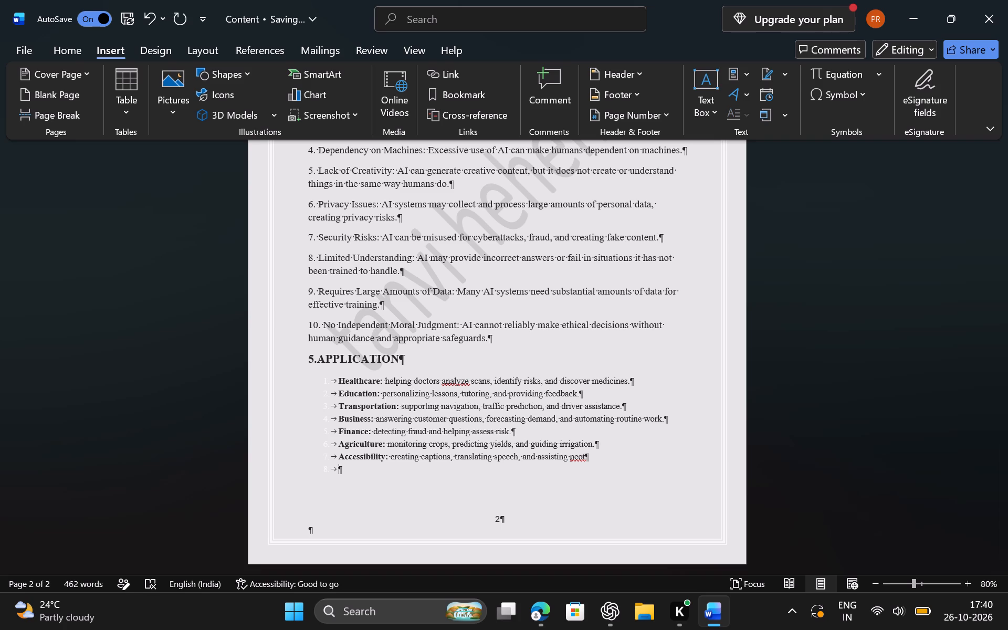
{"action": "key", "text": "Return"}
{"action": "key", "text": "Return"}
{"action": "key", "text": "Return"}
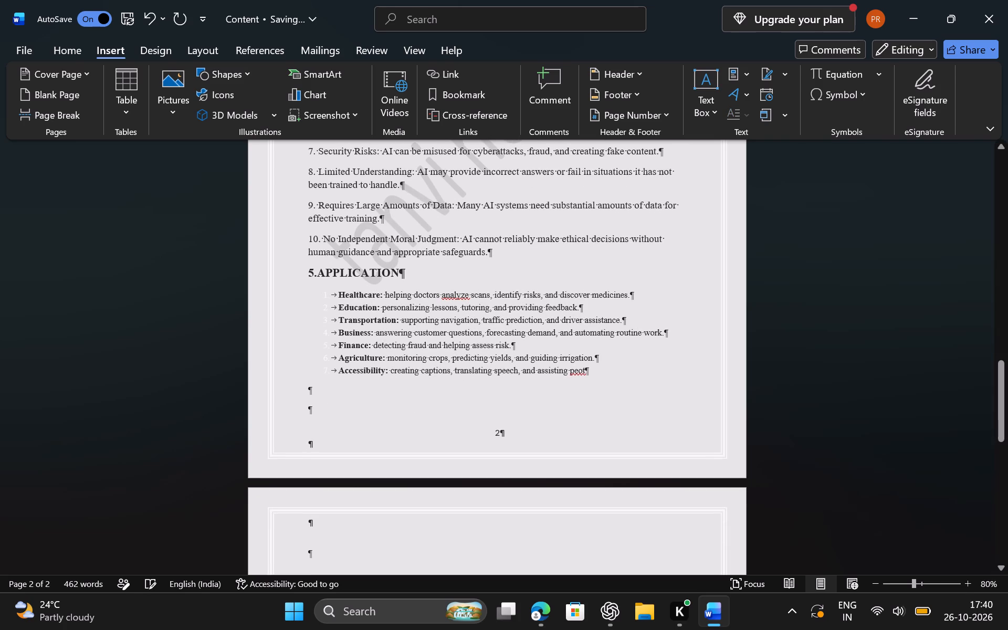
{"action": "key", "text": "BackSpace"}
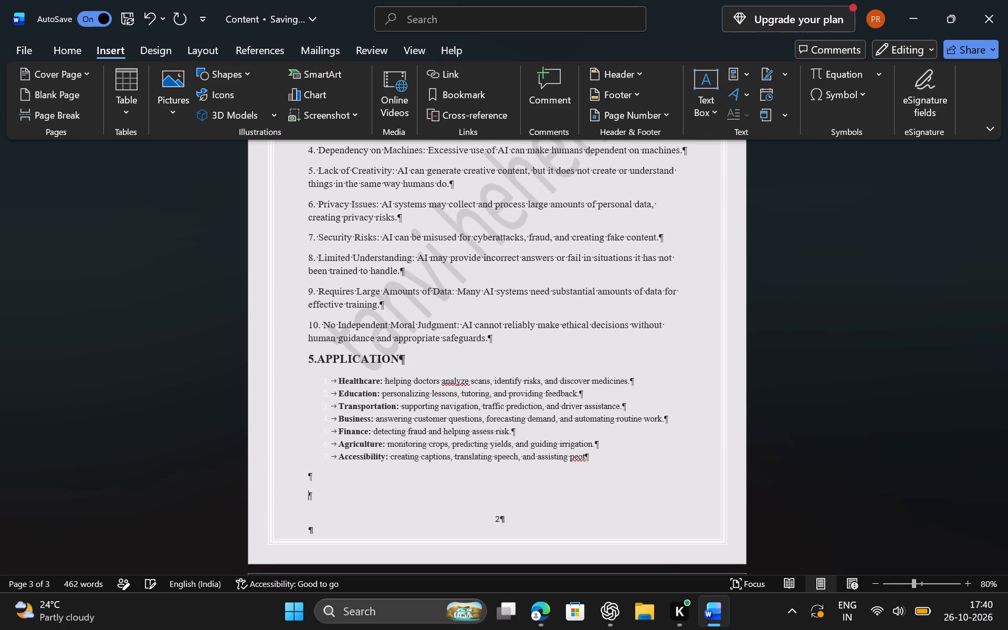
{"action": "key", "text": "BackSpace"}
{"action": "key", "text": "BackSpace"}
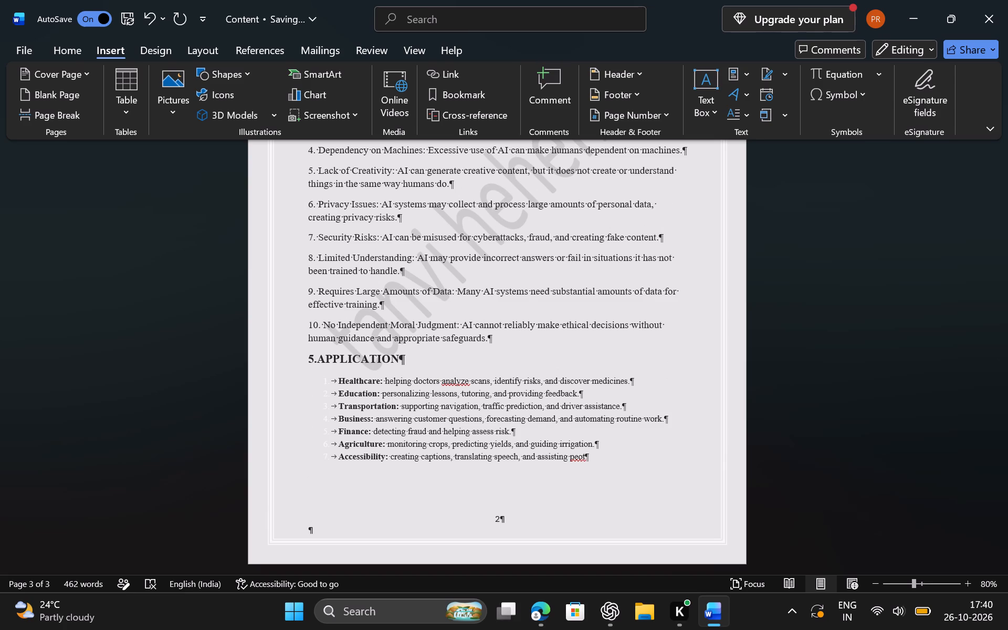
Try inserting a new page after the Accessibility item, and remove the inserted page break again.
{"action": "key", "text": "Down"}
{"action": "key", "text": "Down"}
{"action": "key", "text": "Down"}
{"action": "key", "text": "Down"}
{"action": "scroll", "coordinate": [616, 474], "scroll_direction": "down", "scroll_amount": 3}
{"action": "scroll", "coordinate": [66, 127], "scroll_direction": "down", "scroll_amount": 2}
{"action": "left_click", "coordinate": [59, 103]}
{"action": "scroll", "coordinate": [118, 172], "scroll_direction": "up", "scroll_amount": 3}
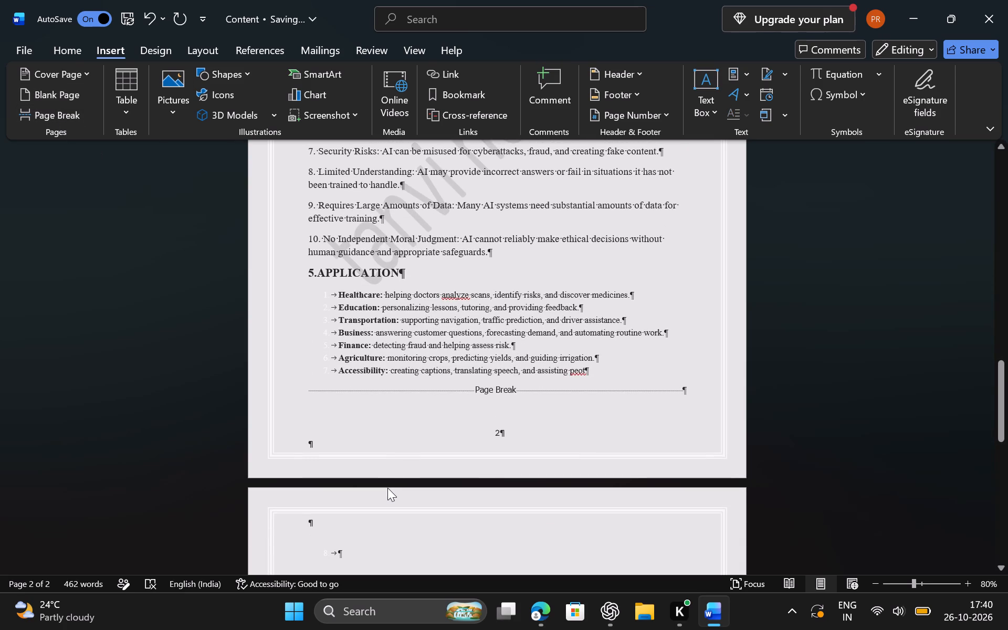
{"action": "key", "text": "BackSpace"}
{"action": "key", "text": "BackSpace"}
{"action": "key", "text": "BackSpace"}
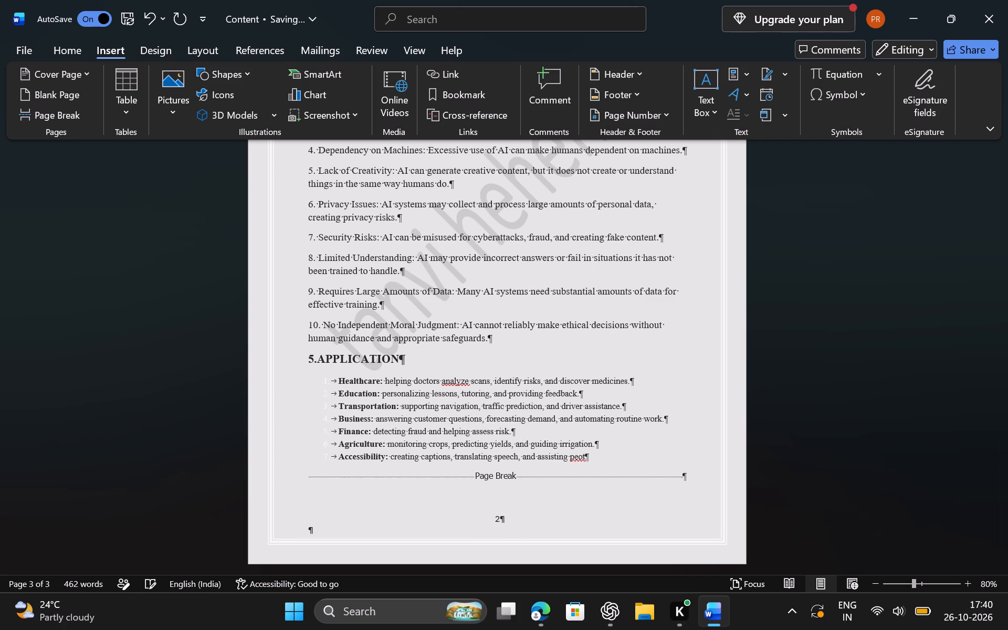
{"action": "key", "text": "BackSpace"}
Review the whole document from the Content title to the end of the Application section.
{"action": "scroll", "coordinate": [387, 488], "scroll_direction": "up", "scroll_amount": 13}
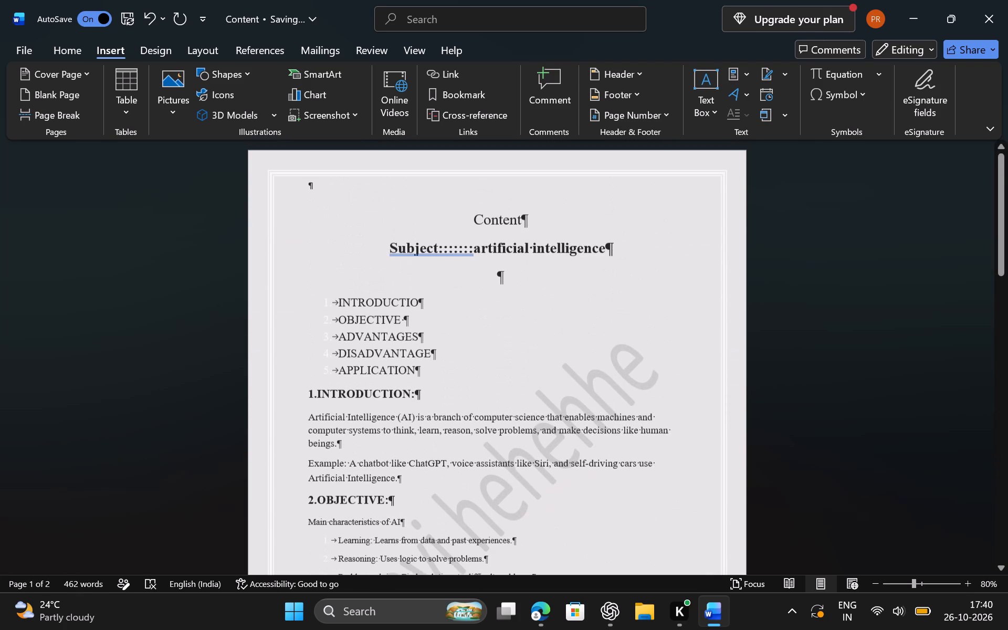
{"action": "scroll", "coordinate": [387, 488], "scroll_direction": "up", "scroll_amount": 1}
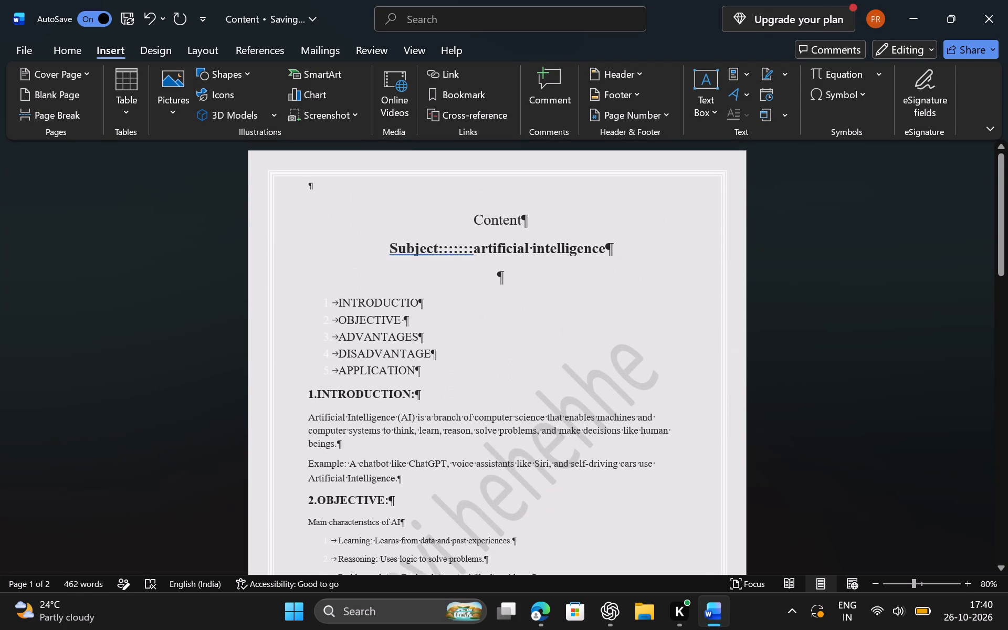
{"action": "scroll", "coordinate": [387, 488], "scroll_direction": "down", "scroll_amount": 6}
{"action": "scroll", "coordinate": [387, 488], "scroll_direction": "up", "scroll_amount": 1, "text": "ctrl"}
{"action": "scroll", "coordinate": [387, 488], "scroll_direction": "down", "scroll_amount": 1, "text": "ctrl"}
{"action": "scroll", "coordinate": [387, 488], "scroll_direction": "up", "scroll_amount": 1, "text": "ctrl"}
{"action": "scroll", "coordinate": [387, 488], "scroll_direction": "down", "scroll_amount": 1, "text": "ctrl"}
{"action": "scroll", "coordinate": [387, 488], "scroll_direction": "up", "scroll_amount": 1, "text": "ctrl"}
{"action": "scroll", "coordinate": [387, 488], "scroll_direction": "down", "scroll_amount": 1, "text": "ctrl"}
{"action": "scroll", "coordinate": [387, 488], "scroll_direction": "up", "scroll_amount": 1, "text": "ctrl"}
{"action": "scroll", "coordinate": [387, 488], "scroll_direction": "down", "scroll_amount": 1, "text": "ctrl"}
{"action": "scroll", "coordinate": [387, 488], "scroll_direction": "down", "scroll_amount": 6}
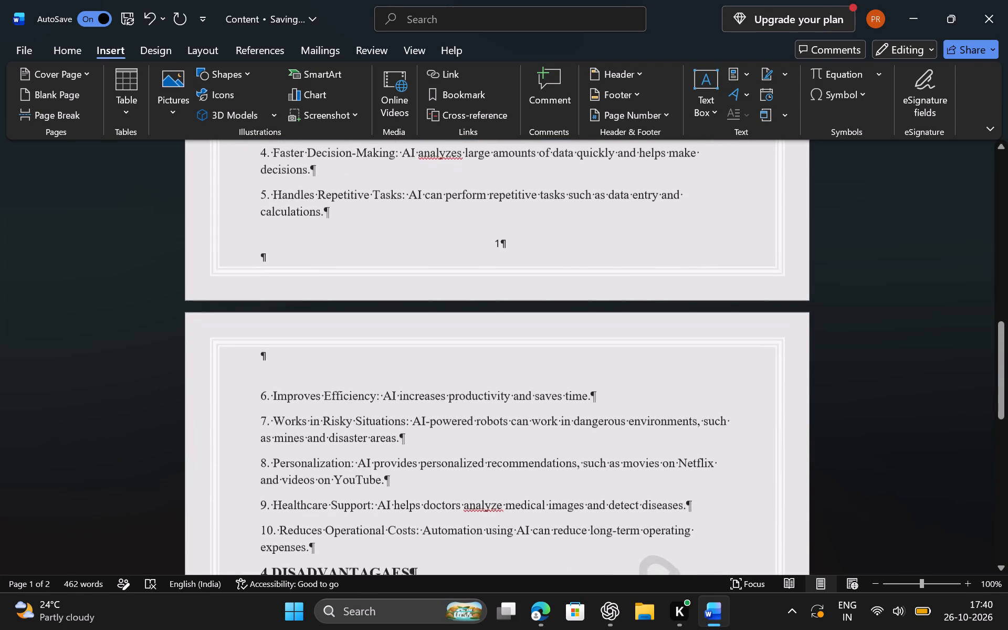
{"action": "scroll", "coordinate": [387, 488], "scroll_direction": "down", "scroll_amount": 7}
{"action": "scroll", "coordinate": [387, 488], "scroll_direction": "up", "scroll_amount": 2}
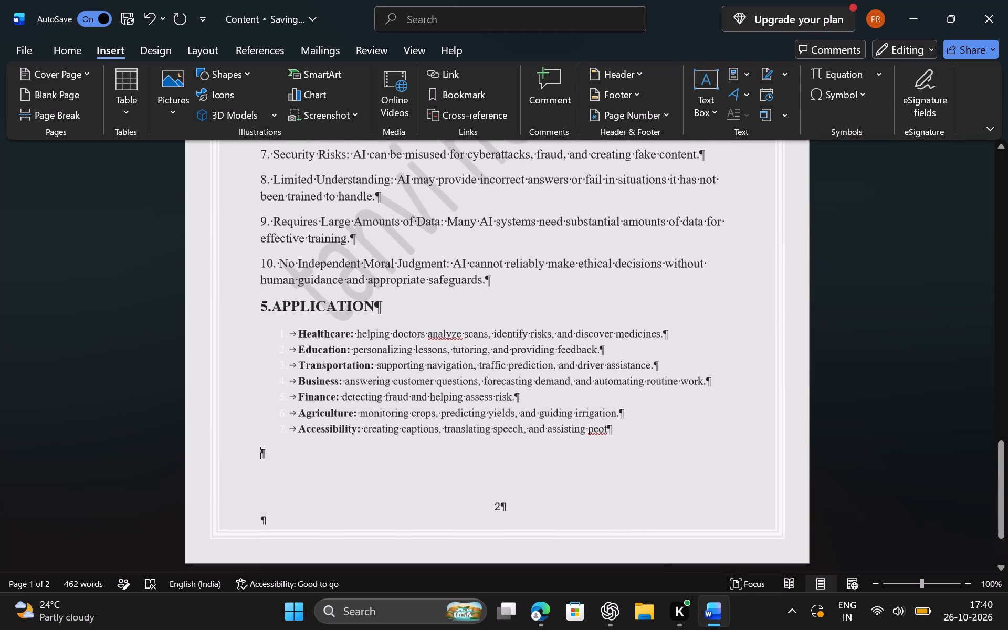
{"action": "scroll", "coordinate": [387, 488], "scroll_direction": "up", "scroll_amount": 10}
{"action": "scroll", "coordinate": [381, 512], "scroll_direction": "down", "scroll_amount": 9}
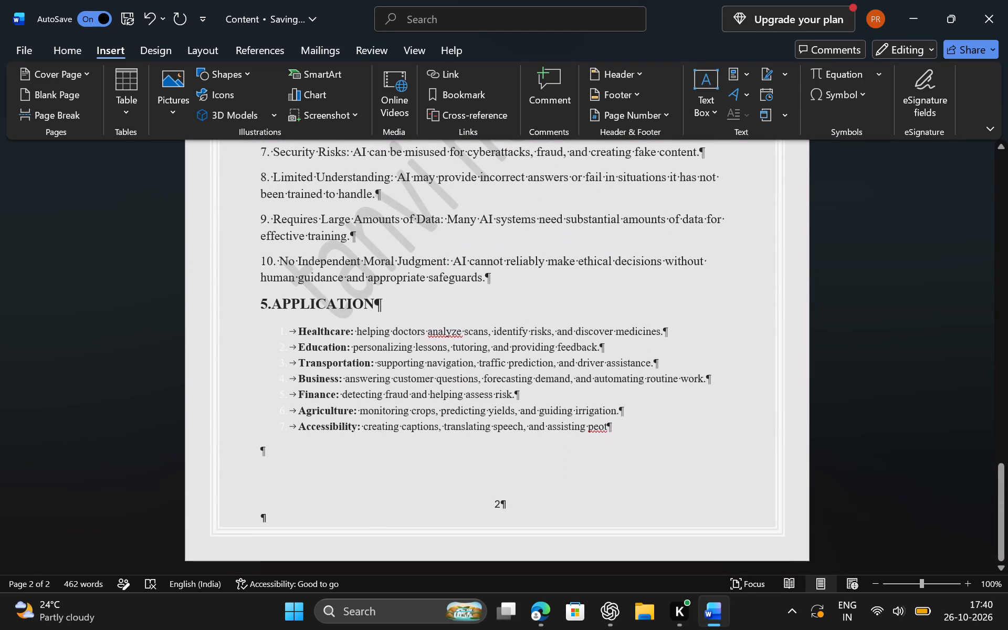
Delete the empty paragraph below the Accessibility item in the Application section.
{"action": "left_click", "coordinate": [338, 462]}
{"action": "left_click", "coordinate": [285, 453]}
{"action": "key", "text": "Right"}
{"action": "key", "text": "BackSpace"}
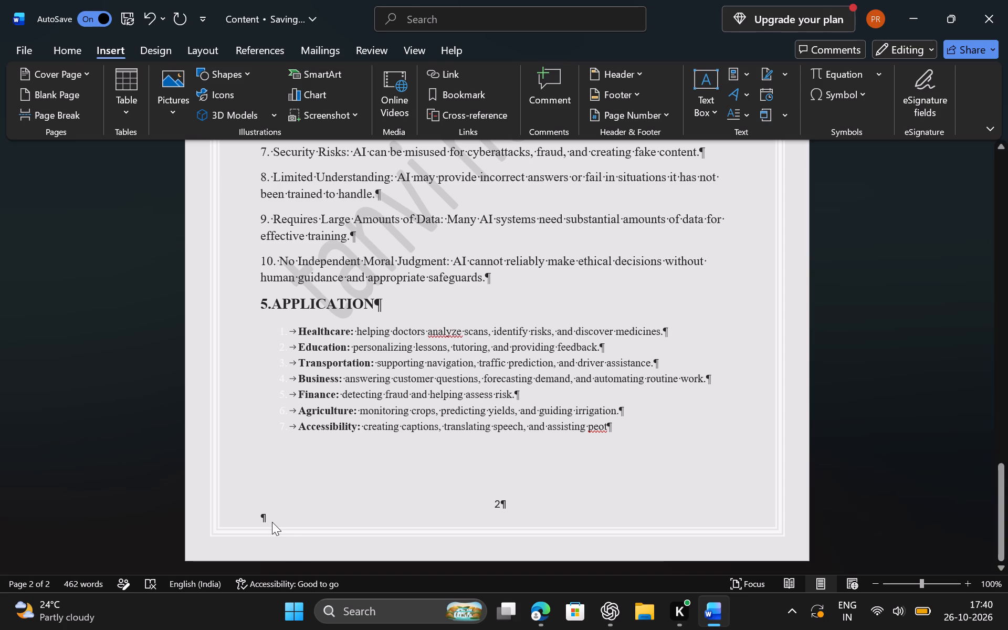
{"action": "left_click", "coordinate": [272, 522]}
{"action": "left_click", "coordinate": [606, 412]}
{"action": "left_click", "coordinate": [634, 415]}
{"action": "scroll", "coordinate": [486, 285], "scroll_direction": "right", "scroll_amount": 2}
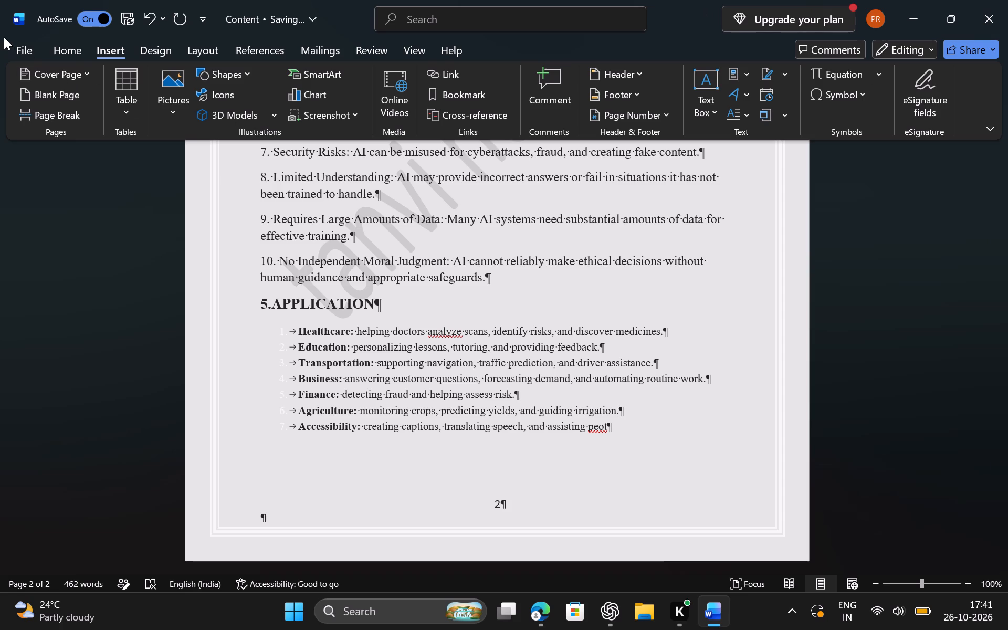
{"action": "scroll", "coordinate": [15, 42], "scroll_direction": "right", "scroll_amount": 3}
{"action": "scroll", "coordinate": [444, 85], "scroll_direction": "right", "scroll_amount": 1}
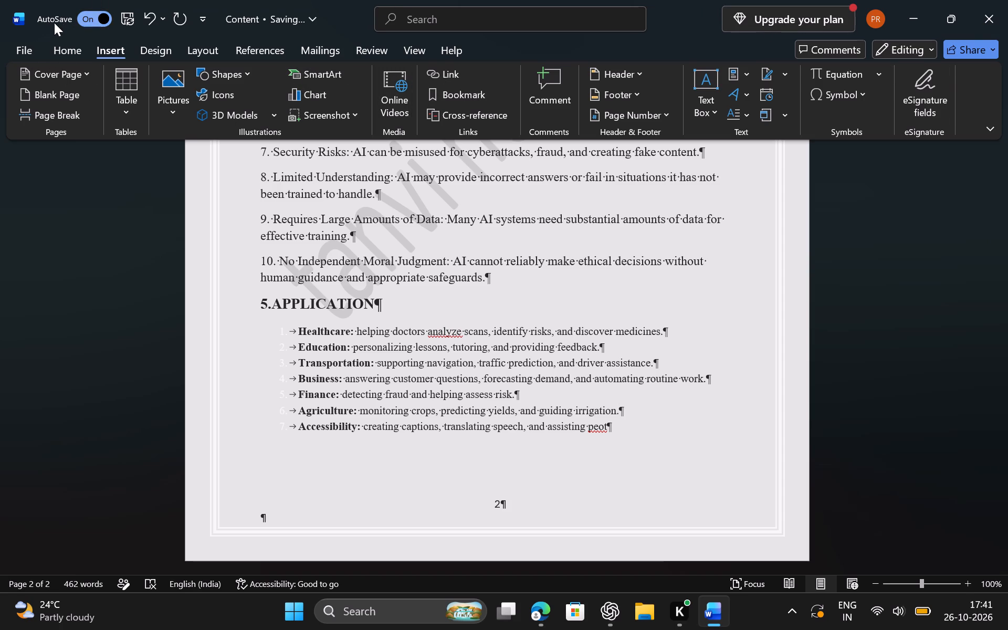
Look through the General, Proofing and Display pages of Word's options, especially the formatting marks settings, and close them without changing anything.
{"action": "left_click", "coordinate": [31, 45]}
{"action": "scroll", "coordinate": [100, 89], "scroll_direction": "up", "scroll_amount": 2}
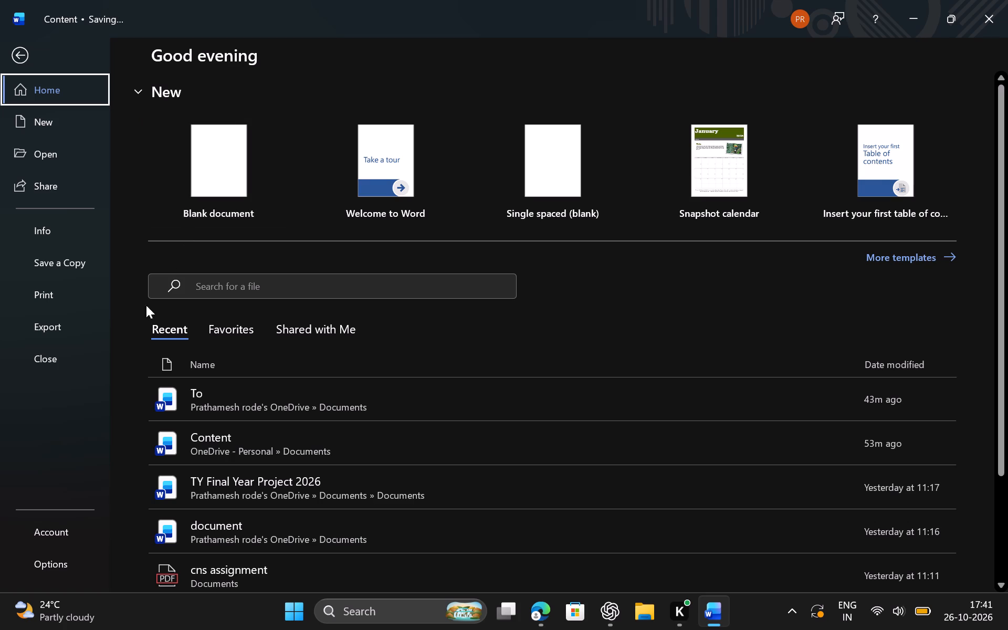
{"action": "scroll", "coordinate": [146, 305], "scroll_direction": "up", "scroll_amount": 1}
{"action": "left_click", "coordinate": [60, 558]}
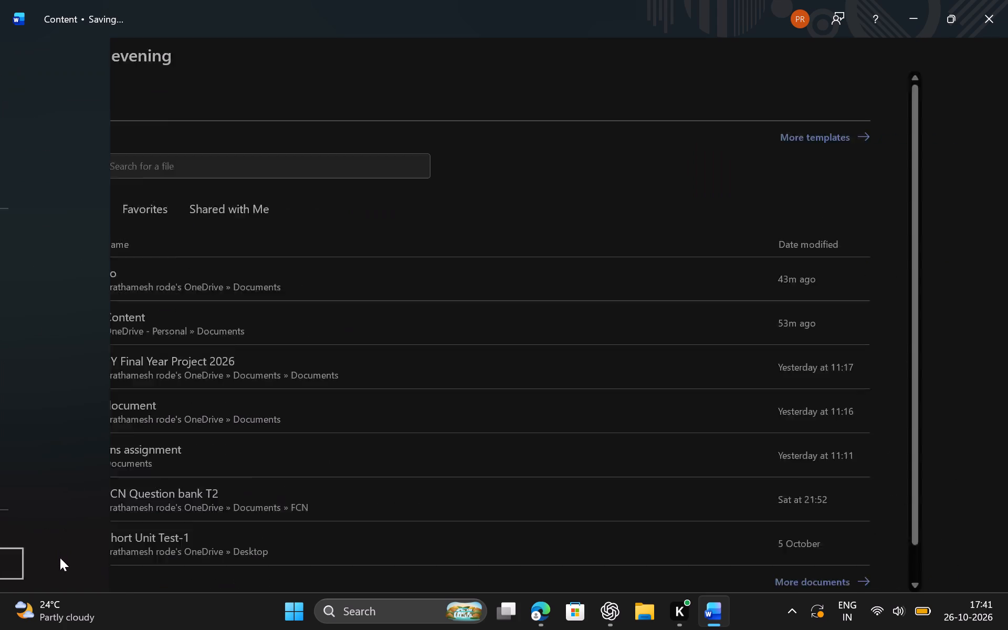
{"action": "scroll", "coordinate": [295, 346], "scroll_direction": "right", "scroll_amount": 1}
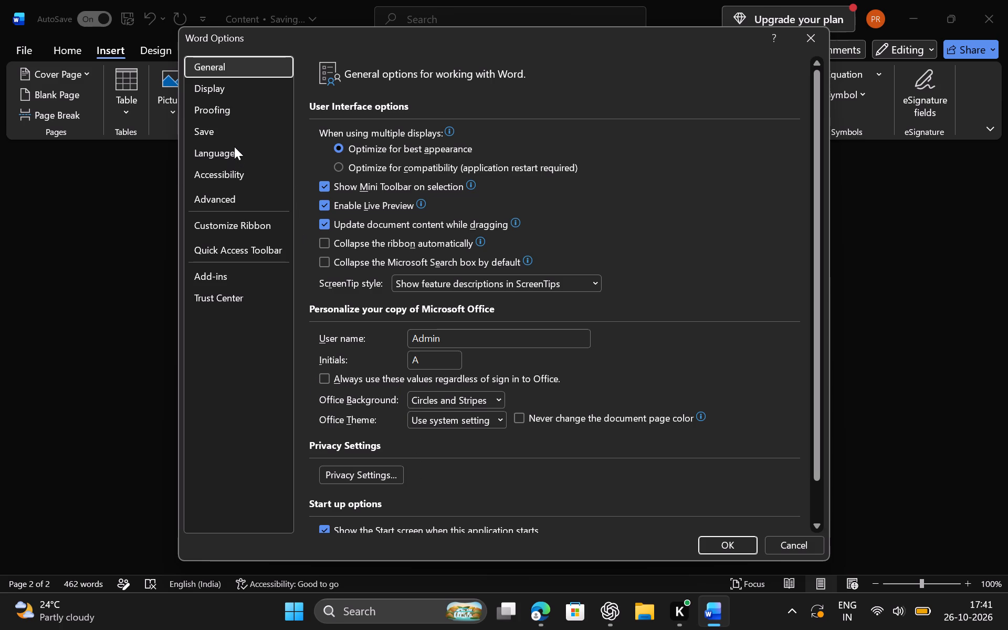
{"action": "left_click", "coordinate": [240, 104]}
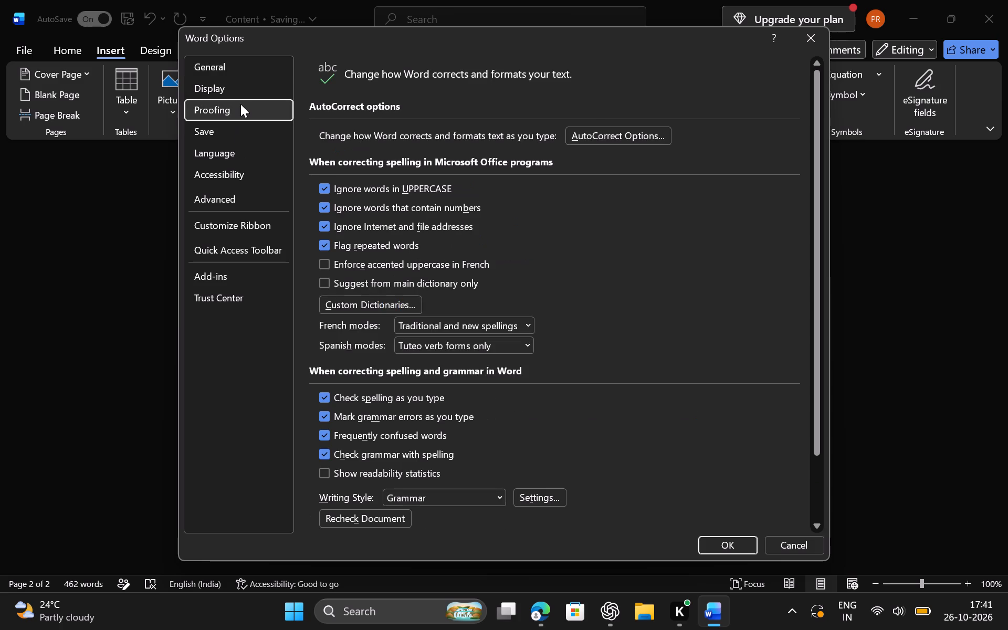
{"action": "left_click", "coordinate": [241, 85]}
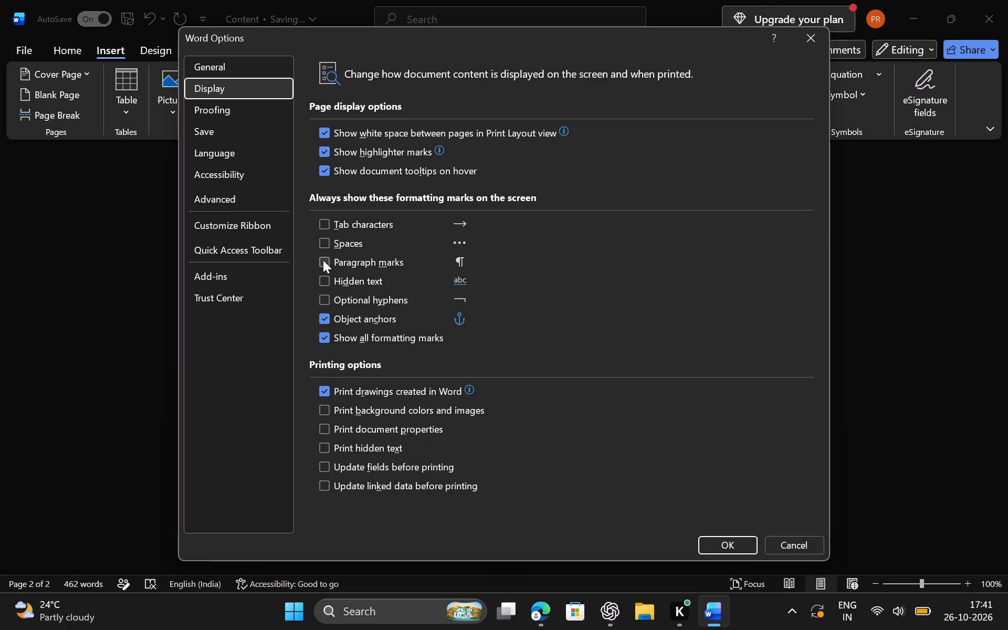
{"action": "left_click_drag", "start_coordinate": [329, 263], "coordinate": [427, 293]}
{"action": "left_click", "coordinate": [427, 293]}
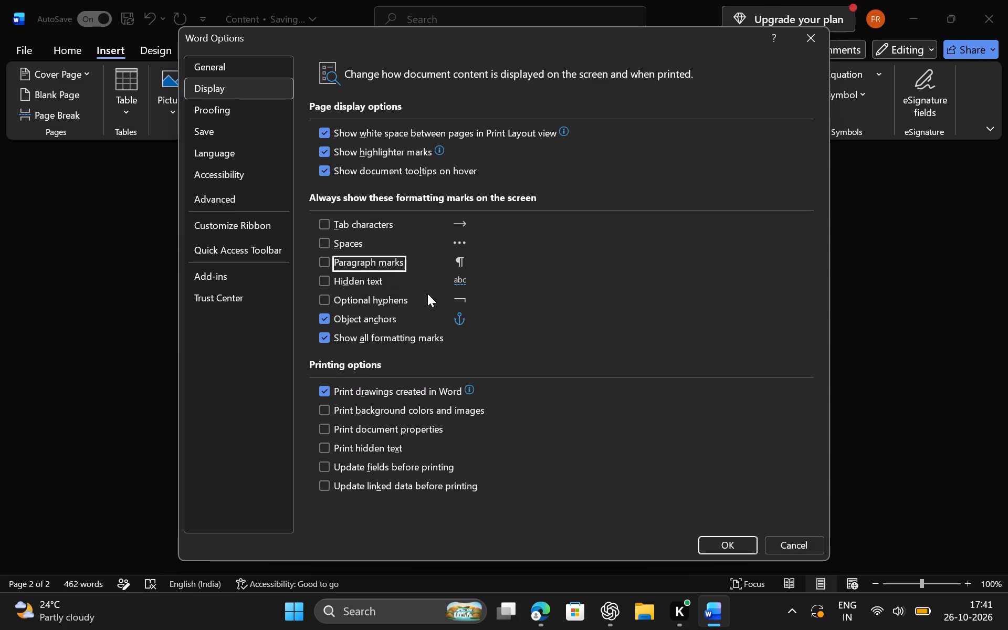
{"action": "left_click", "coordinate": [427, 293]}
{"action": "left_click", "coordinate": [427, 293]}
{"action": "double_click", "coordinate": [427, 293]}
{"action": "left_click", "coordinate": [569, 355]}
{"action": "scroll", "coordinate": [569, 355], "scroll_direction": "down", "scroll_amount": 3}
{"action": "left_click", "coordinate": [236, 63]}
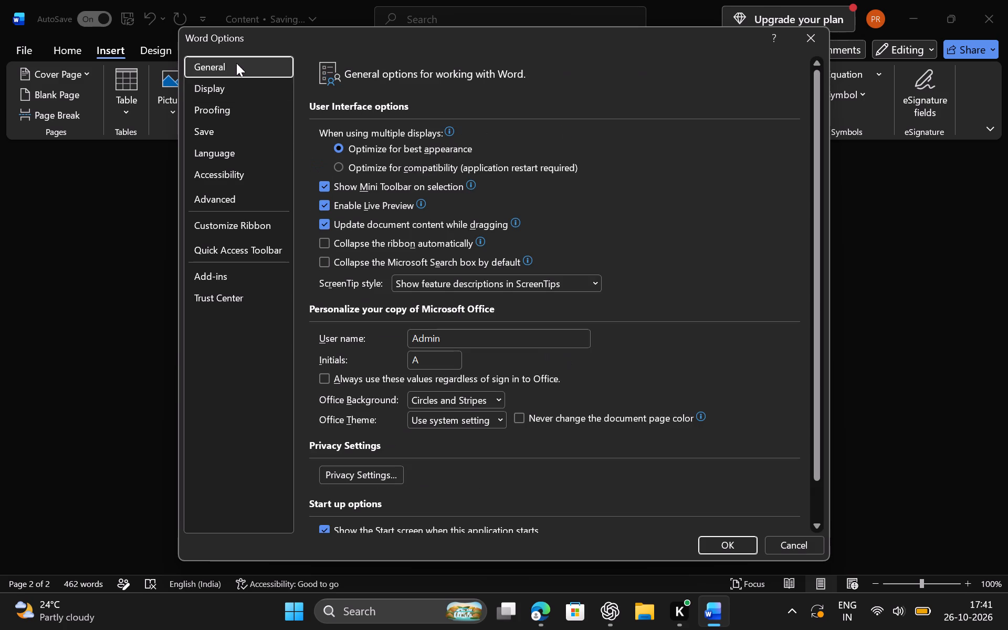
{"action": "left_click_drag", "start_coordinate": [236, 63], "coordinate": [307, 190]}
{"action": "left_click_drag", "start_coordinate": [307, 190], "coordinate": [221, 83]}
{"action": "left_click", "coordinate": [221, 83]}
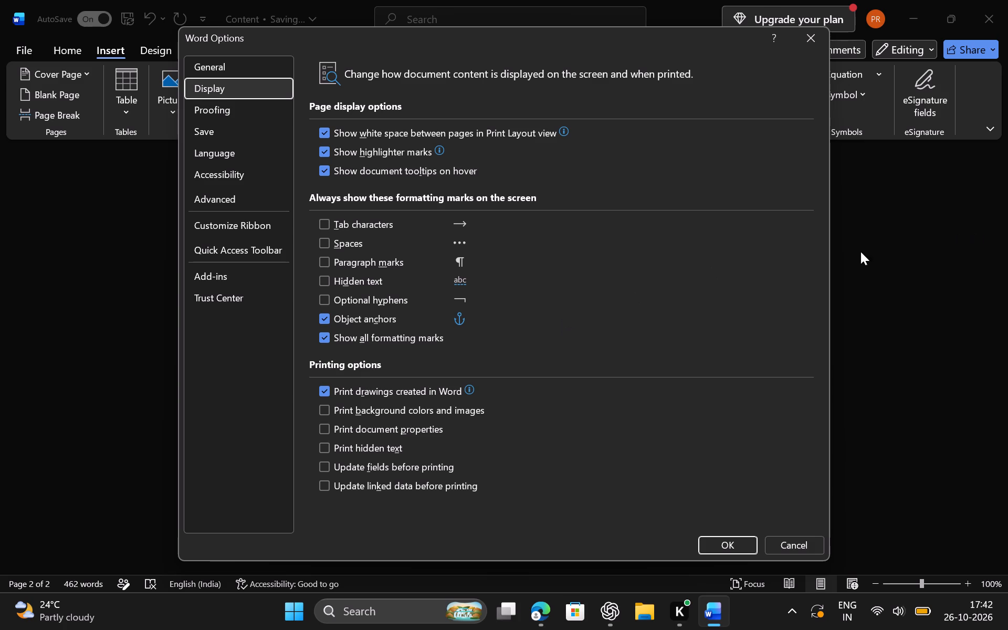
{"action": "scroll", "coordinate": [505, 419], "scroll_direction": "down", "scroll_amount": 6}
{"action": "left_click", "coordinate": [826, 49]}
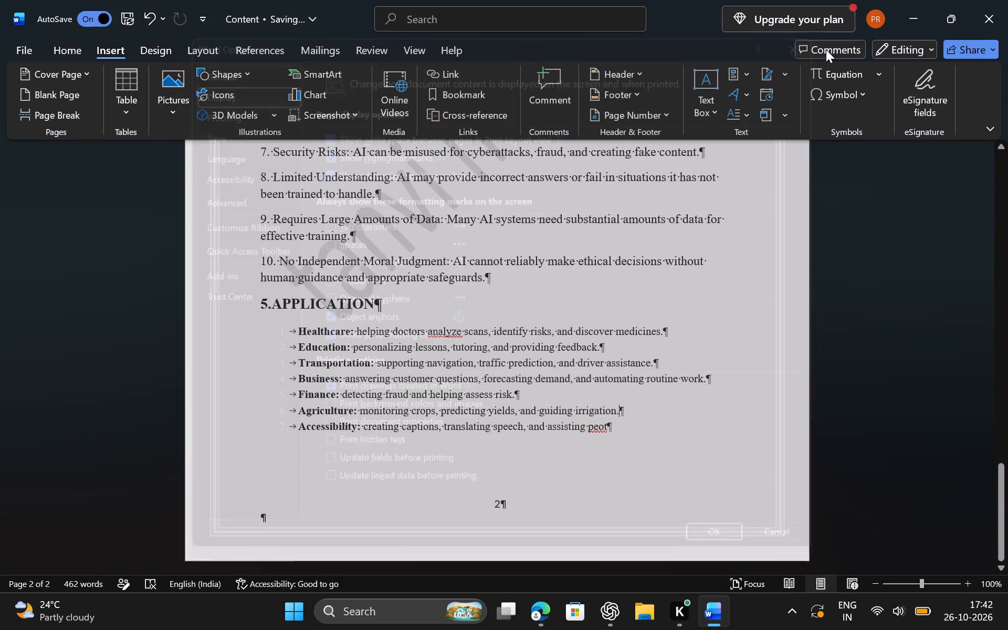
Add the heading text "6.LIMITATIONS" as an unnumbered paragraph below the Accessibility item at the end of the Application list.
{"action": "scroll", "coordinate": [277, 515], "scroll_direction": "left", "scroll_amount": 1}
{"action": "left_click", "coordinate": [245, 458]}
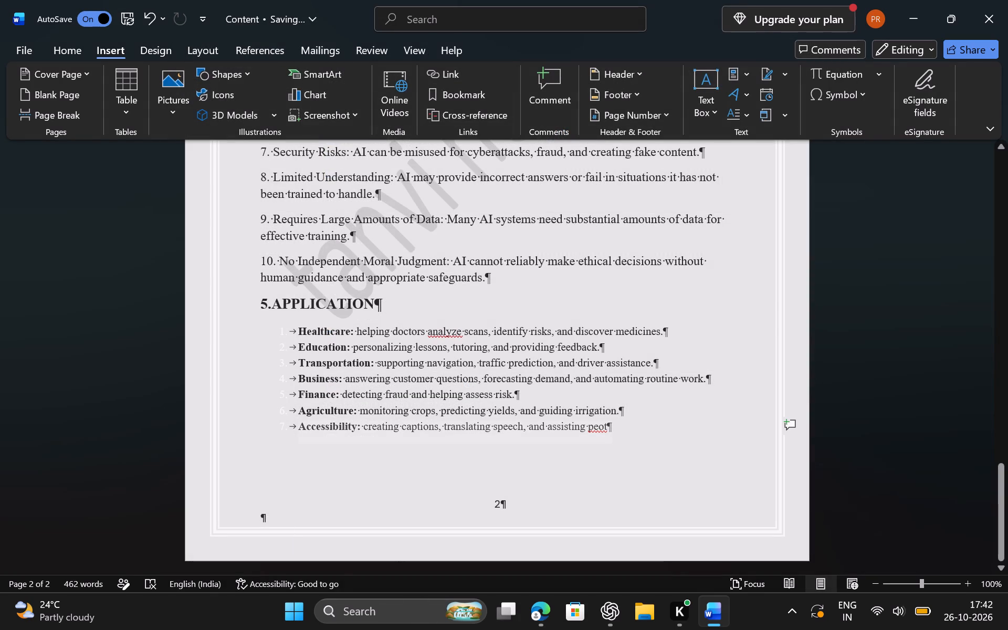
{"action": "left_click", "coordinate": [257, 477]}
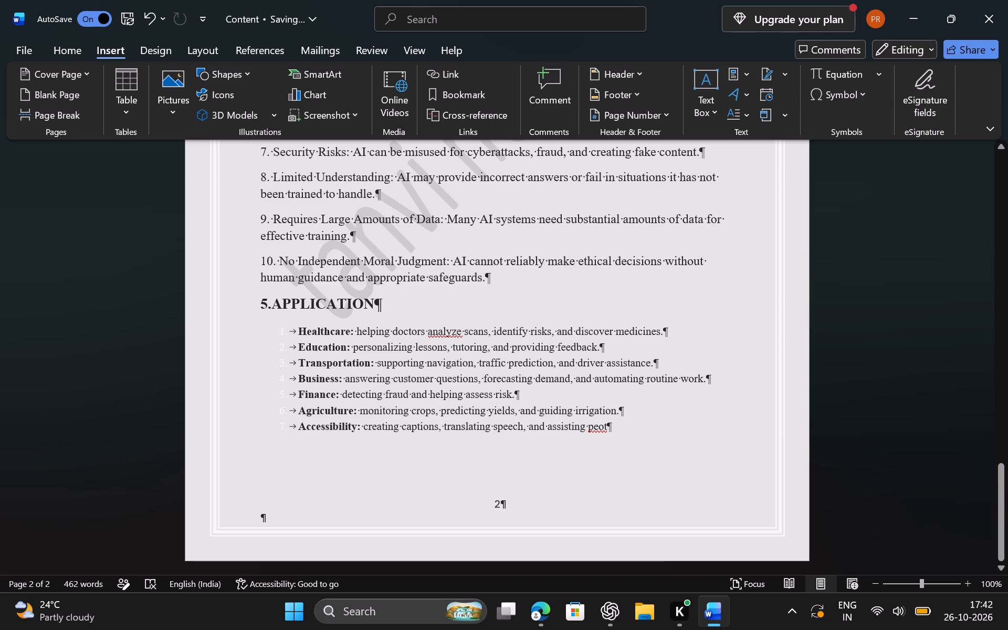
{"action": "left_click", "coordinate": [613, 439]}
{"action": "key", "text": "Return"}
{"action": "key", "text": "BackSpace"}
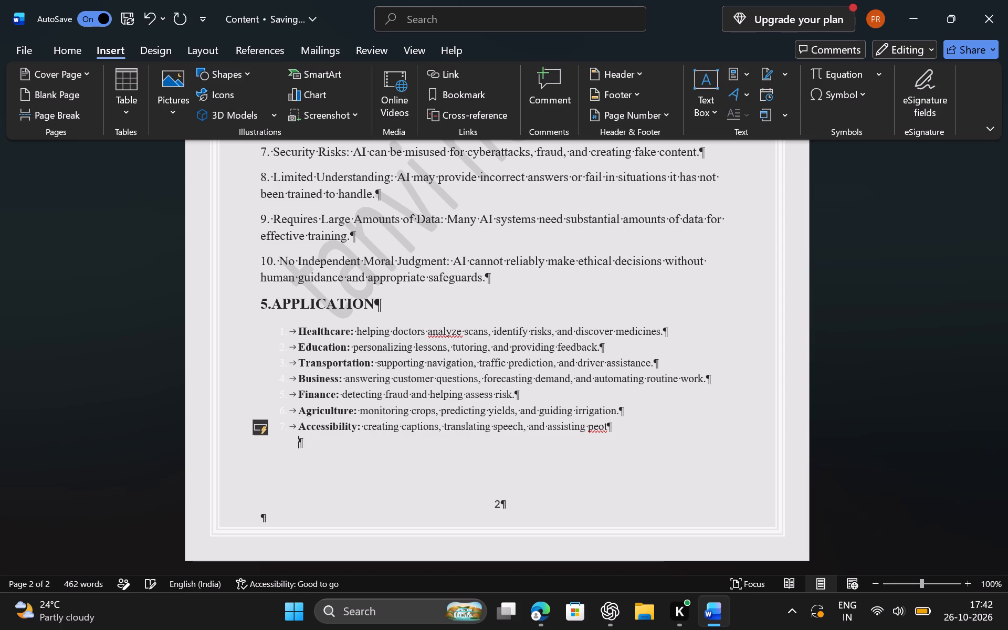
{"action": "key", "text": "BackSpace"}
{"action": "key", "text": "BackSpace"}
{"action": "type", "text": "6."}
{"action": "type", "text": "LIMITATIONS"}
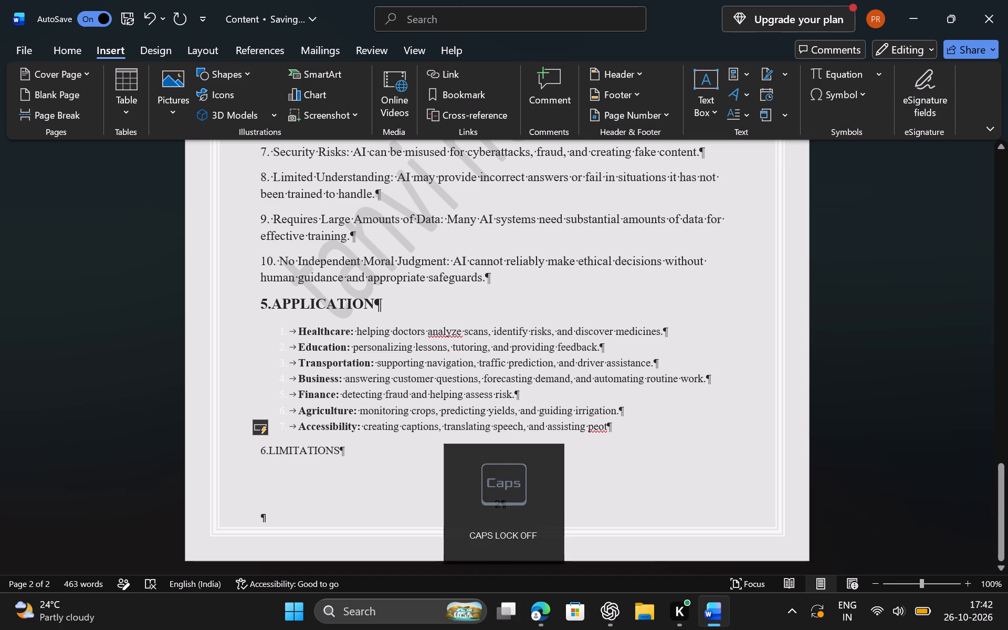
Format the 6.LIMITATIONS heading as 14 pt bold.
{"action": "left_click_drag", "start_coordinate": [253, 454], "coordinate": [415, 459]}
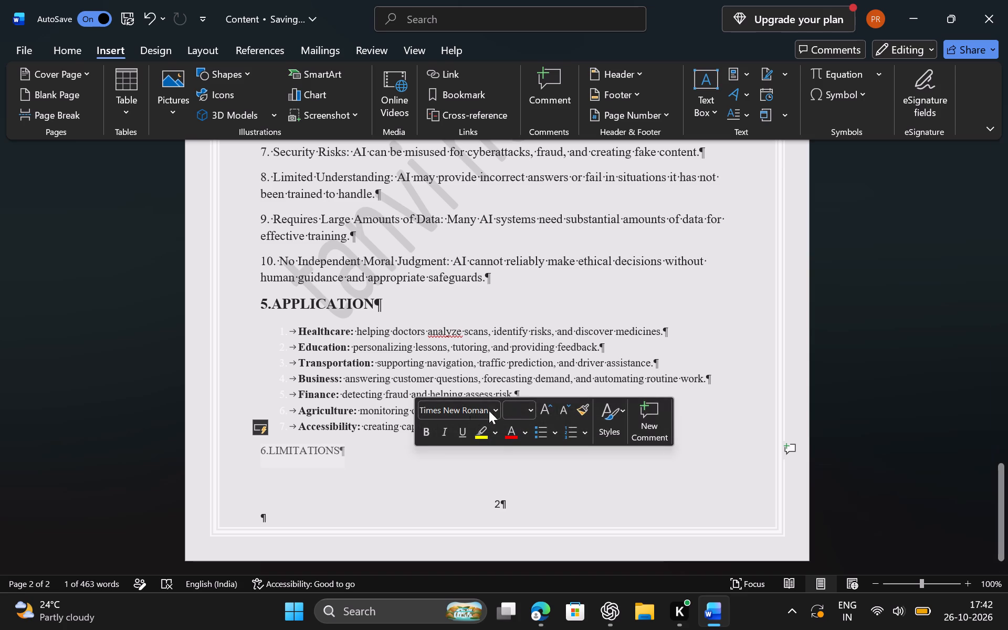
{"action": "left_click", "coordinate": [524, 414]}
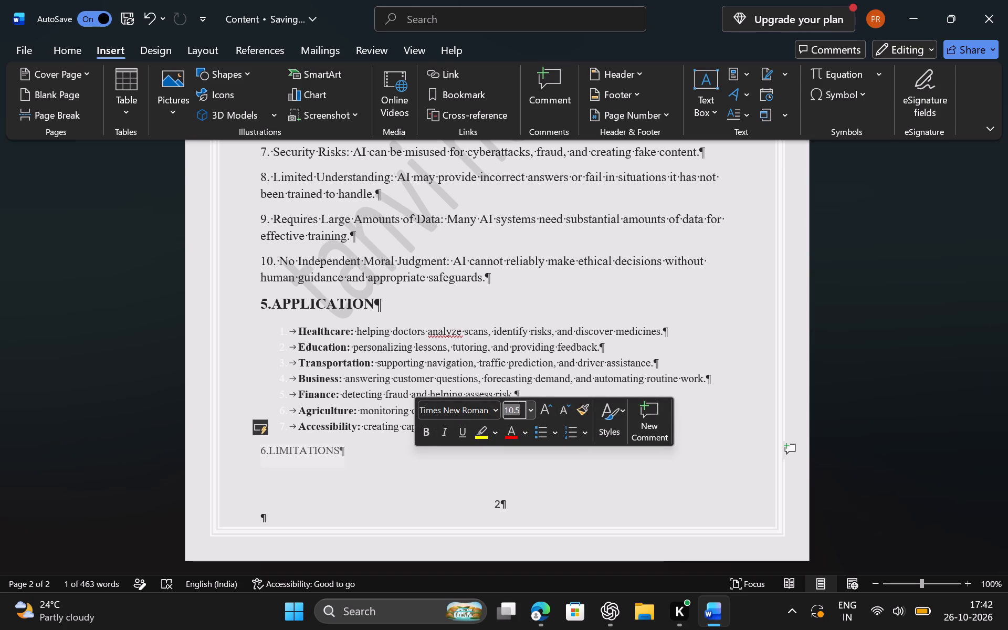
{"action": "key", "text": "BackSpace"}
{"action": "type", "text": "14"}
{"action": "key", "text": "Return"}
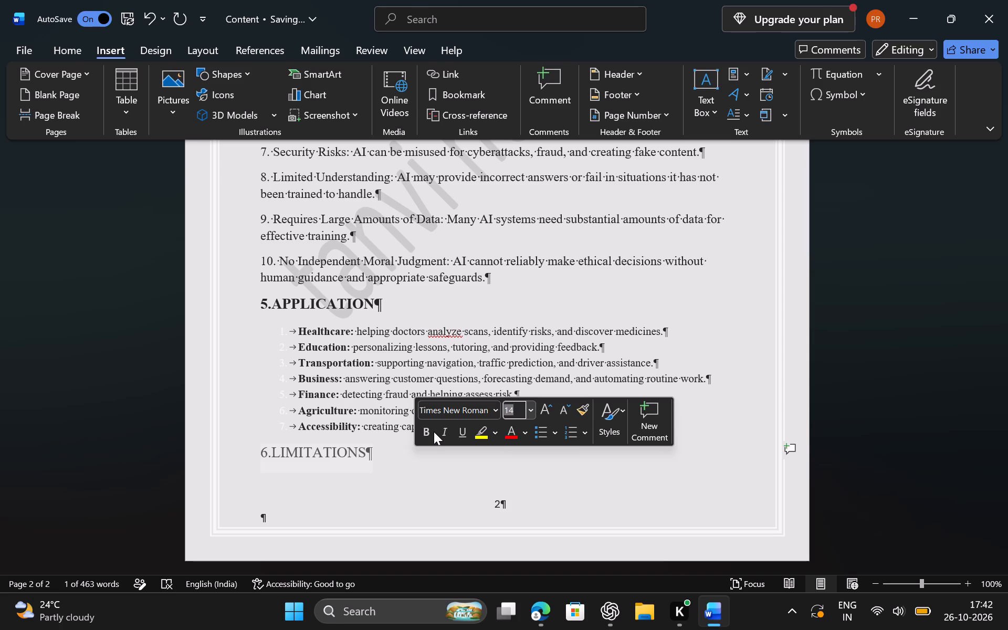
{"action": "left_click", "coordinate": [434, 432]}
{"action": "left_click", "coordinate": [445, 457]}
{"action": "left_click_drag", "start_coordinate": [445, 457], "coordinate": [464, 453]}
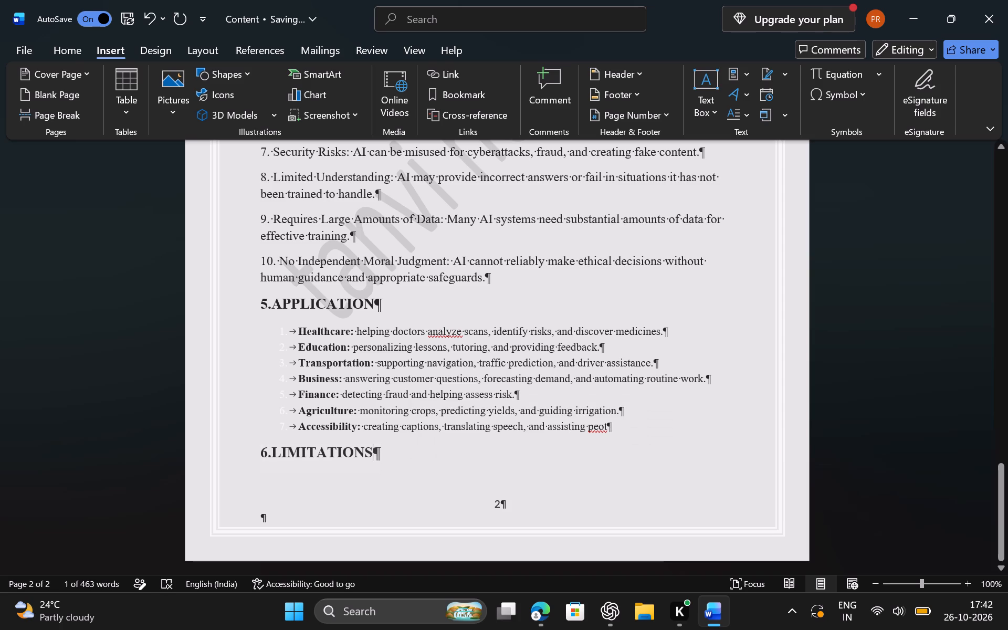
Insert blank paragraphs after the Accessibility item so that the 6.LIMITATIONS heading starts on page 3.
{"action": "left_click_drag", "start_coordinate": [464, 453], "coordinate": [657, 427]}
{"action": "left_click", "coordinate": [657, 427]}
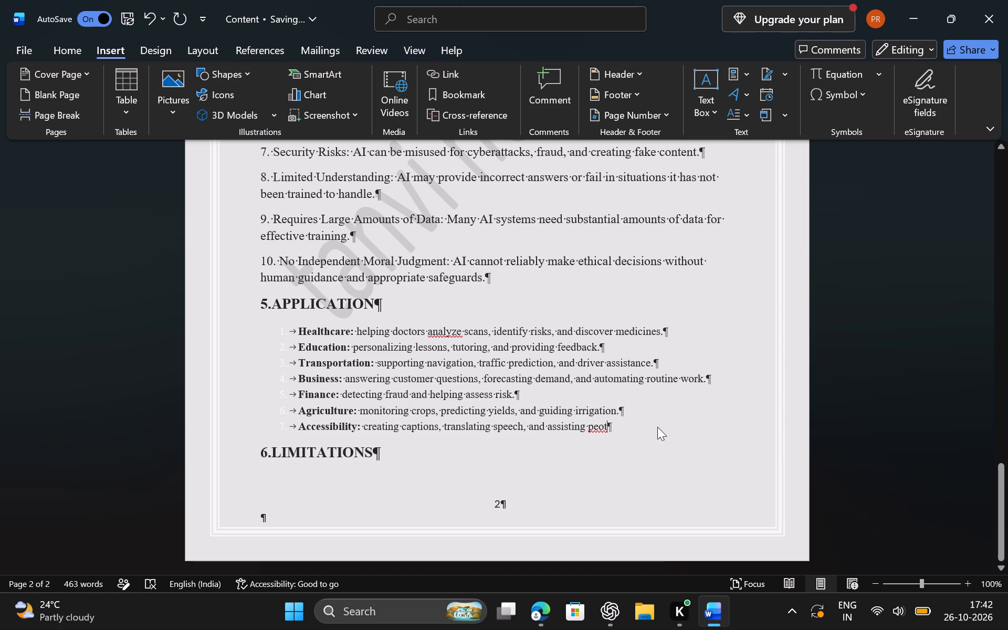
{"action": "key", "text": "Return"}
{"action": "key", "text": "Return"}
{"action": "key", "text": "Return"}
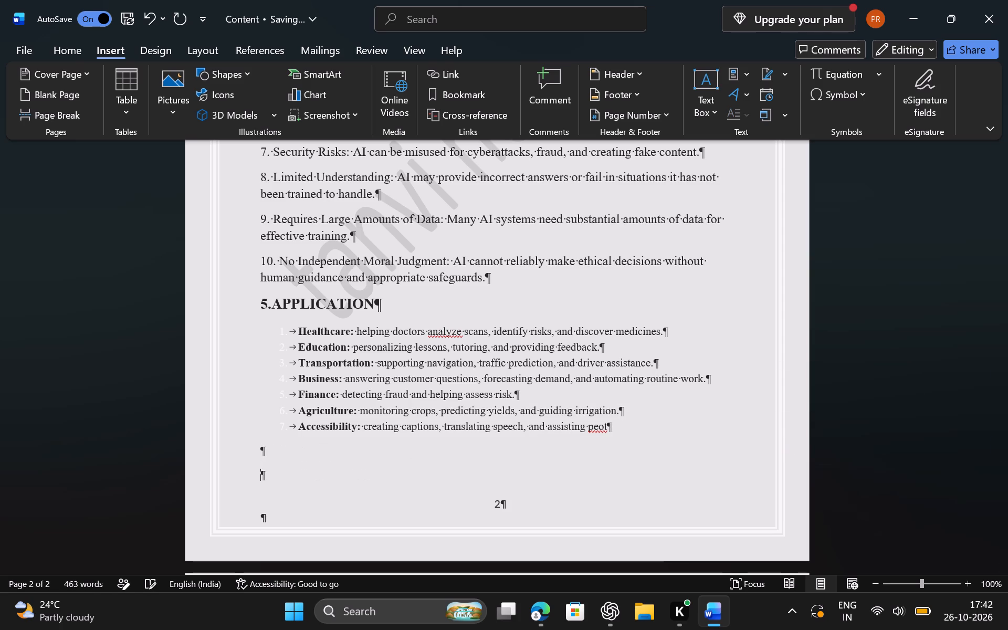
{"action": "key", "text": "Right"}
{"action": "key", "text": "BackSpace"}
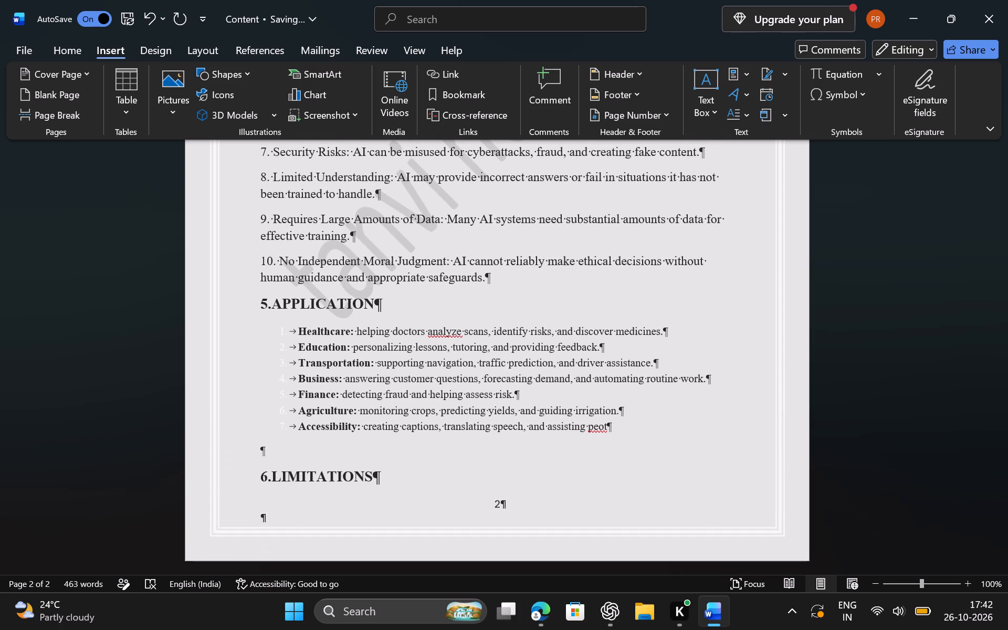
{"action": "key", "text": "Return"}
{"action": "scroll", "coordinate": [657, 427], "scroll_direction": "down", "scroll_amount": 1}
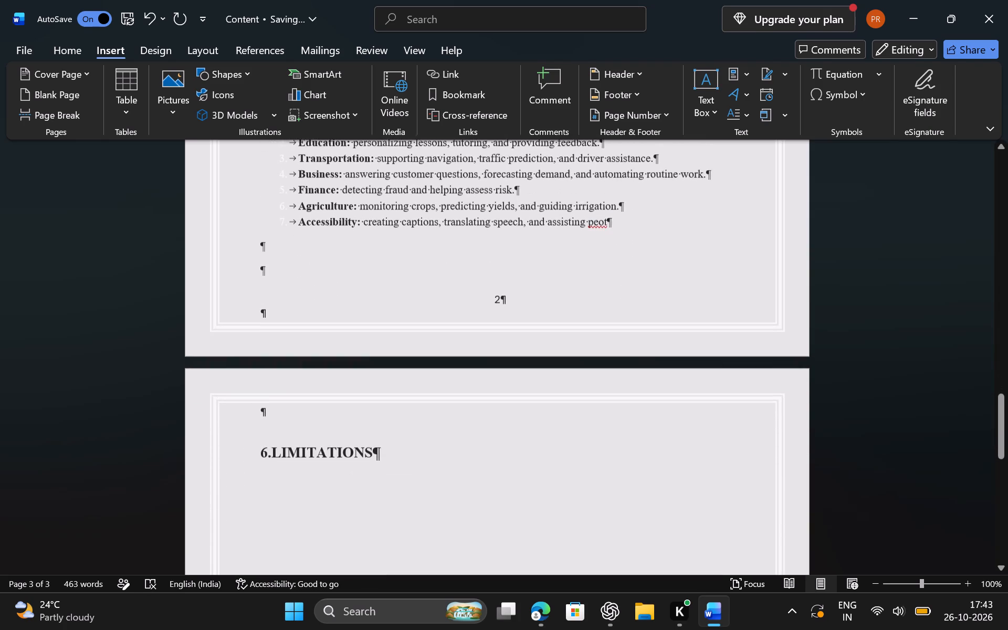
Add a colon to the end of the 6.LIMITATIONS heading and start a new paragraph below it.
{"action": "left_click", "coordinate": [406, 429]}
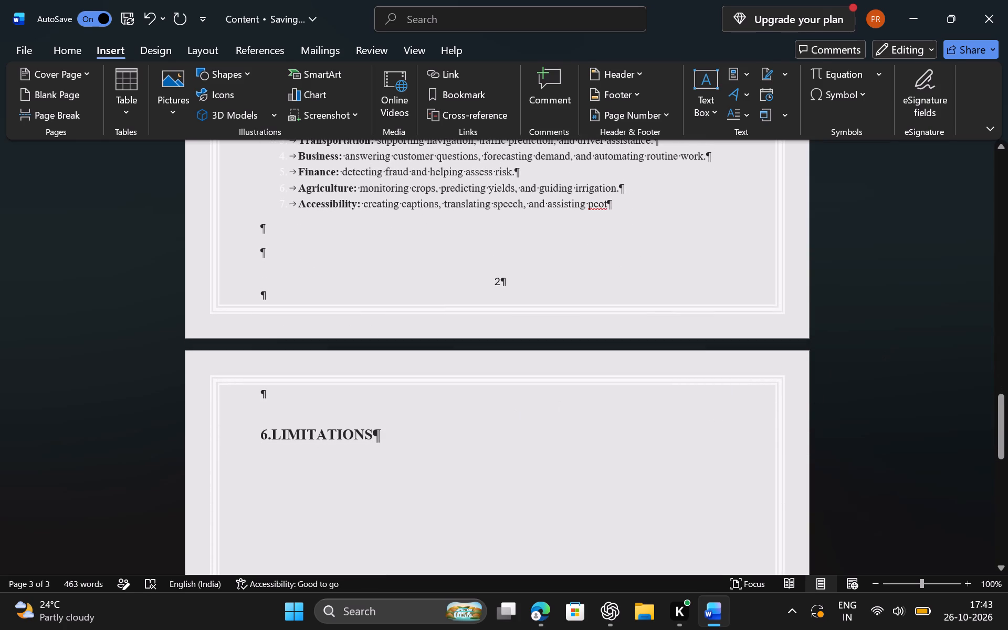
{"action": "key", "text": "Right"}
{"action": "key", "text": "shift+colon"}
{"action": "key", "text": "Return"}
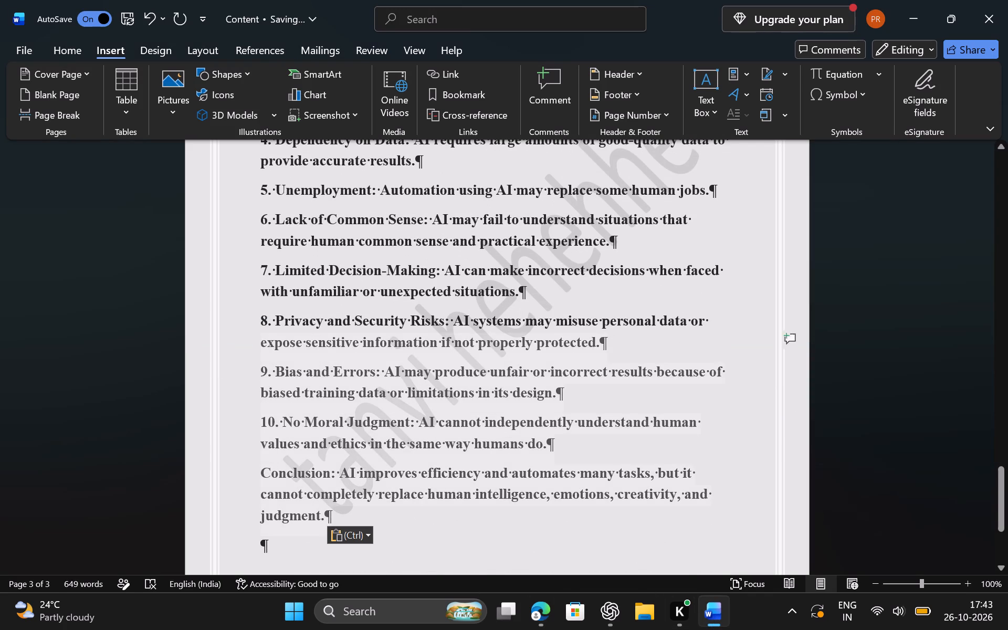
{"action": "left_click_drag", "start_coordinate": [226, 346], "coordinate": [236, 366]}
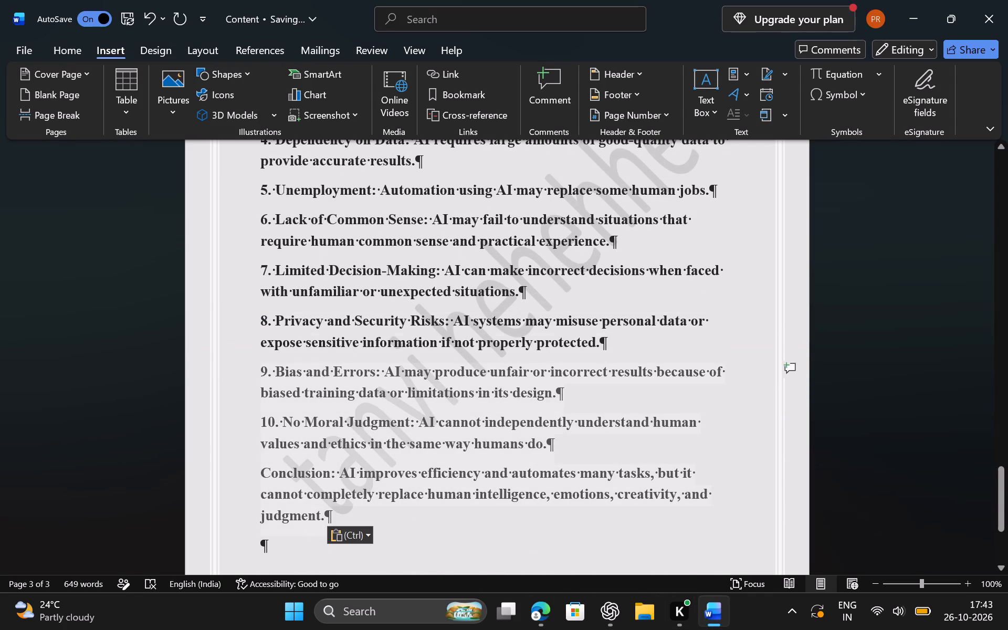
{"action": "left_click_drag", "start_coordinate": [236, 366], "coordinate": [337, 167]}
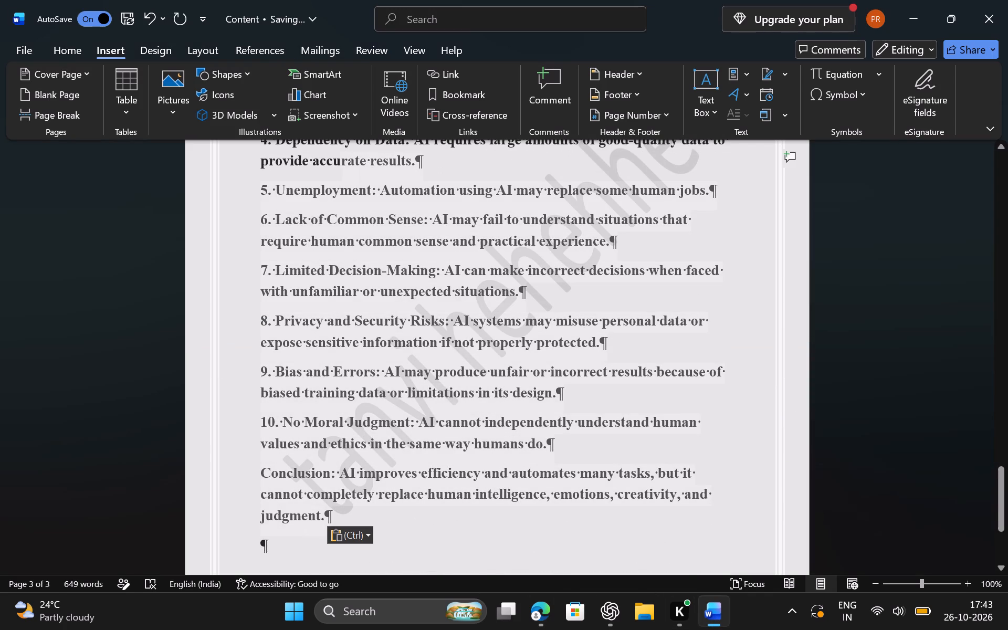
{"action": "left_click_drag", "start_coordinate": [337, 167], "coordinate": [255, 162]}
{"action": "scroll", "coordinate": [255, 162], "scroll_direction": "up", "scroll_amount": 2}
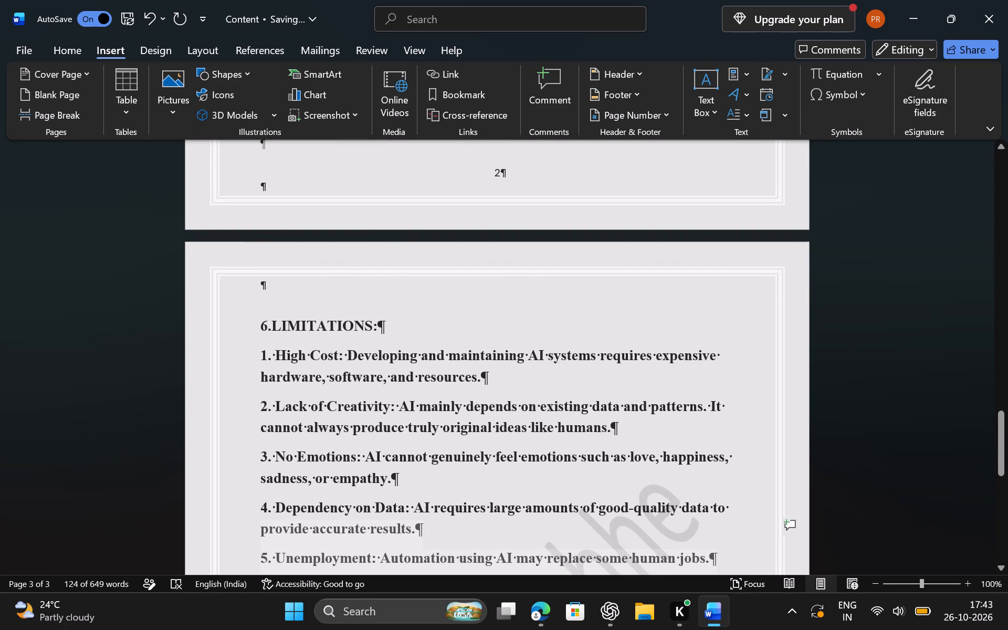
{"action": "left_click_drag", "start_coordinate": [251, 348], "coordinate": [345, 329]}
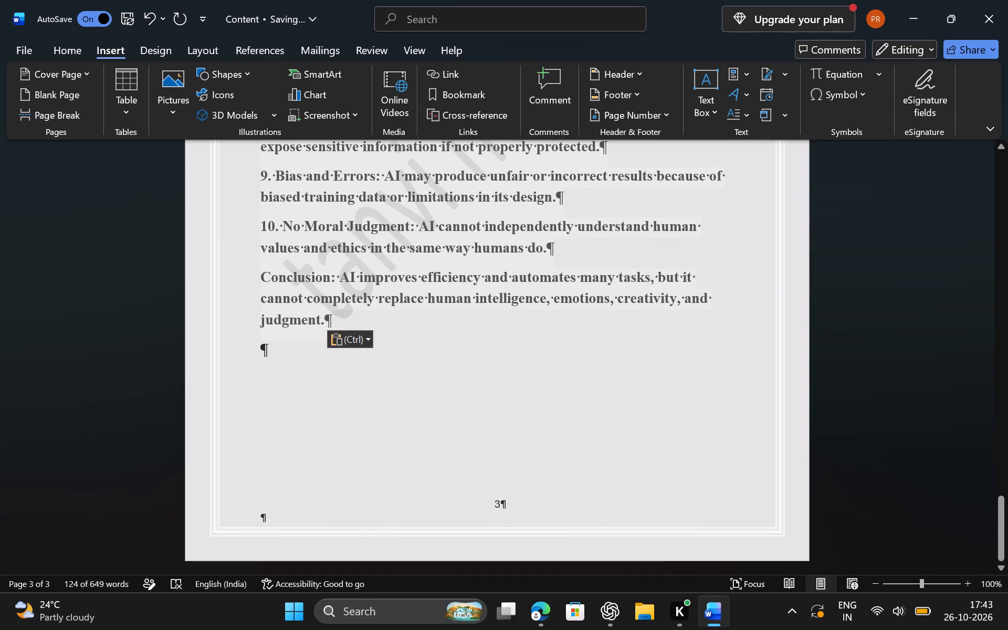
{"action": "left_click_drag", "start_coordinate": [345, 329], "coordinate": [344, 324]}
{"action": "left_click", "coordinate": [353, 295]}
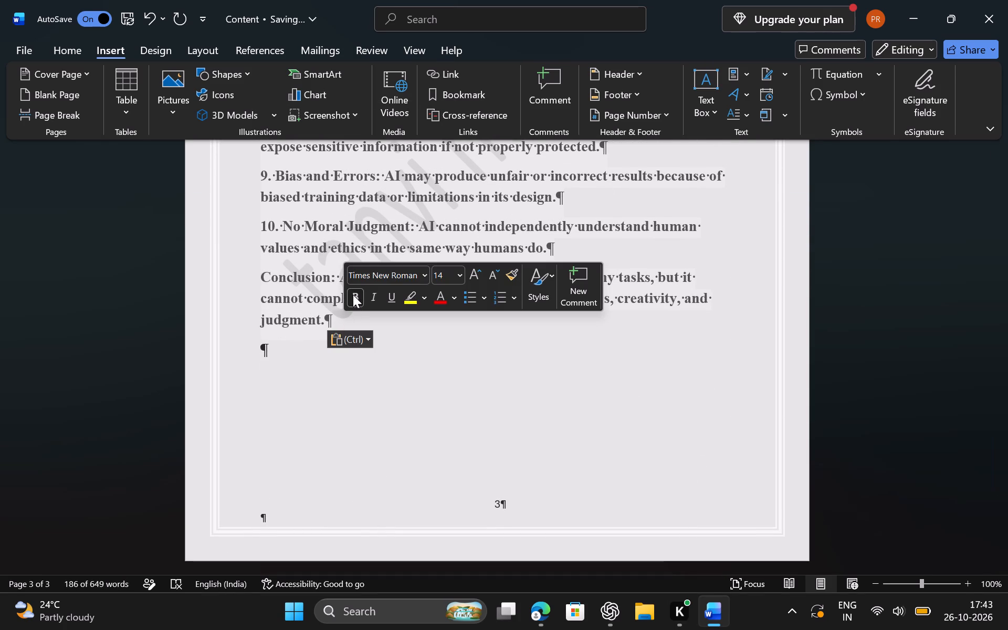
{"action": "left_click", "coordinate": [442, 273]}
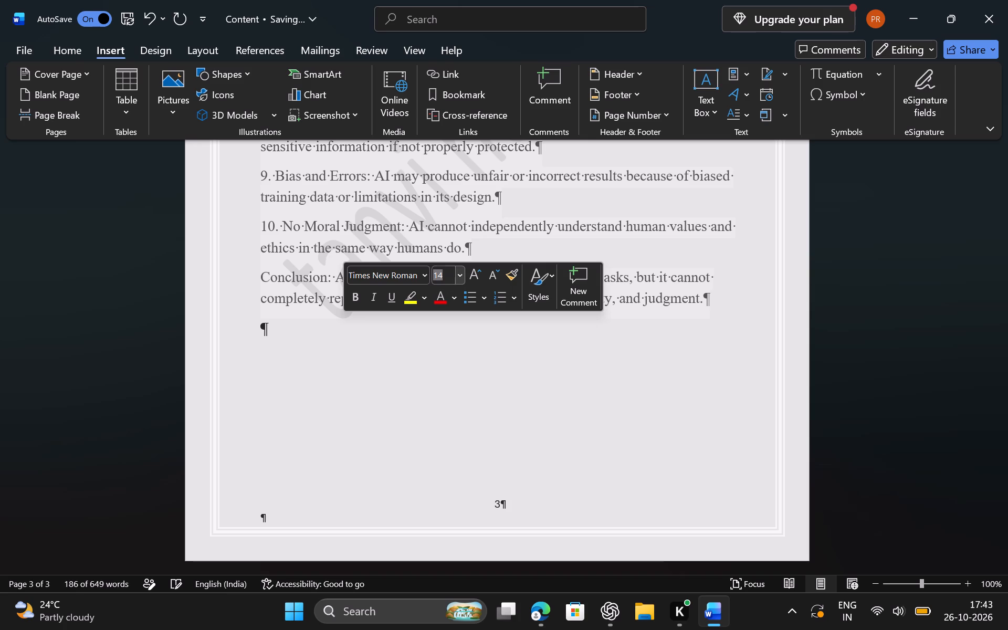
{"action": "key", "text": "BackSpace"}
{"action": "type", "text": "12"}
{"action": "key", "text": "Return"}
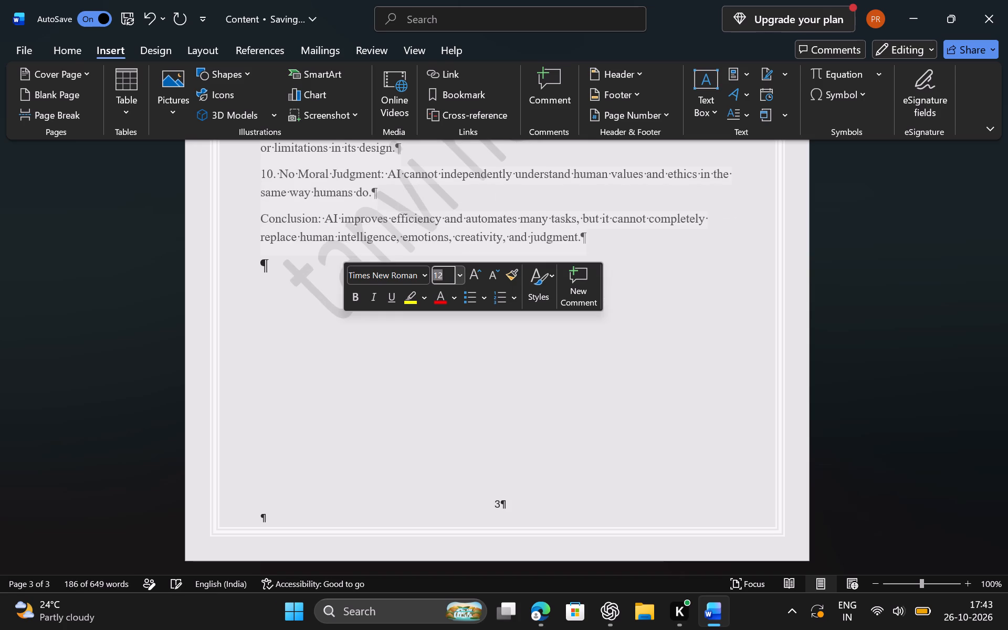
{"action": "left_click", "coordinate": [581, 353]}
Review the formatting of the document's earlier sections and the pasted Limitations text.
{"action": "scroll", "coordinate": [581, 353], "scroll_direction": "up", "scroll_amount": 7}
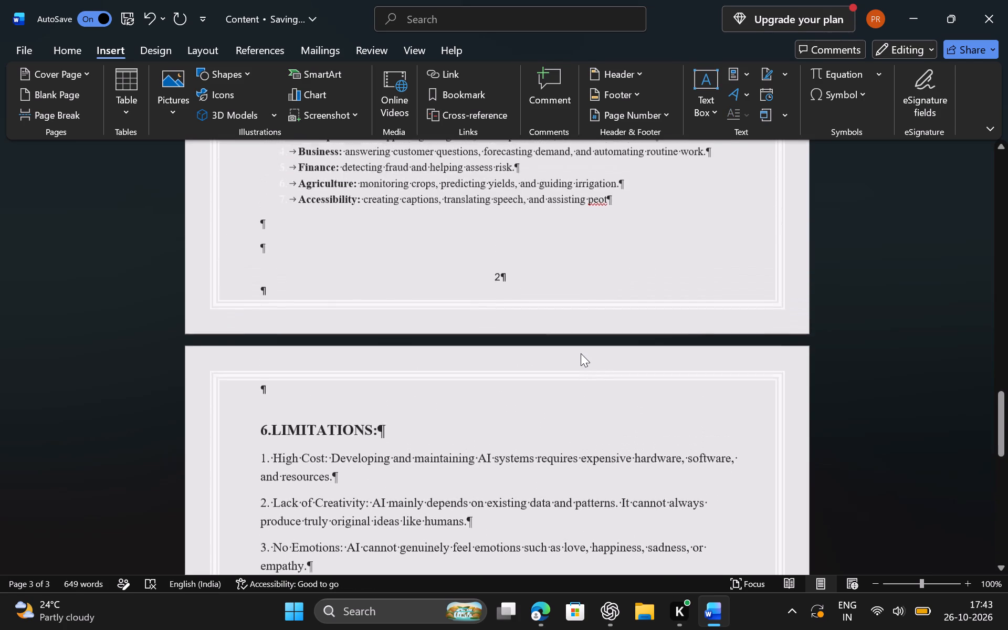
{"action": "scroll", "coordinate": [581, 353], "scroll_direction": "up", "scroll_amount": 8}
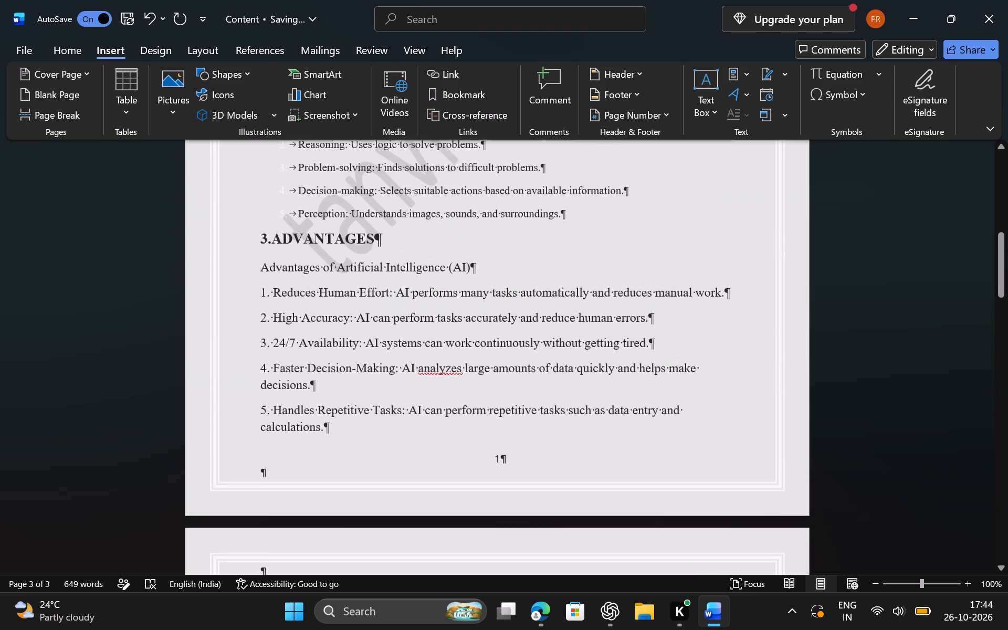
{"action": "scroll", "coordinate": [581, 353], "scroll_direction": "up", "scroll_amount": 16}
{"action": "scroll", "coordinate": [581, 353], "scroll_direction": "down", "scroll_amount": 7}
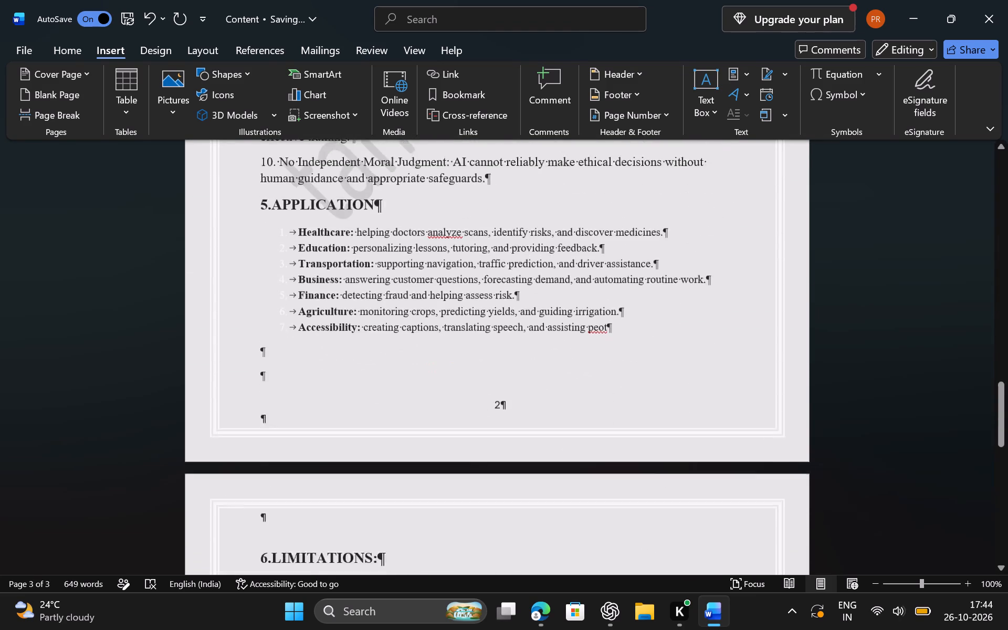
{"action": "scroll", "coordinate": [581, 353], "scroll_direction": "down", "scroll_amount": 7}
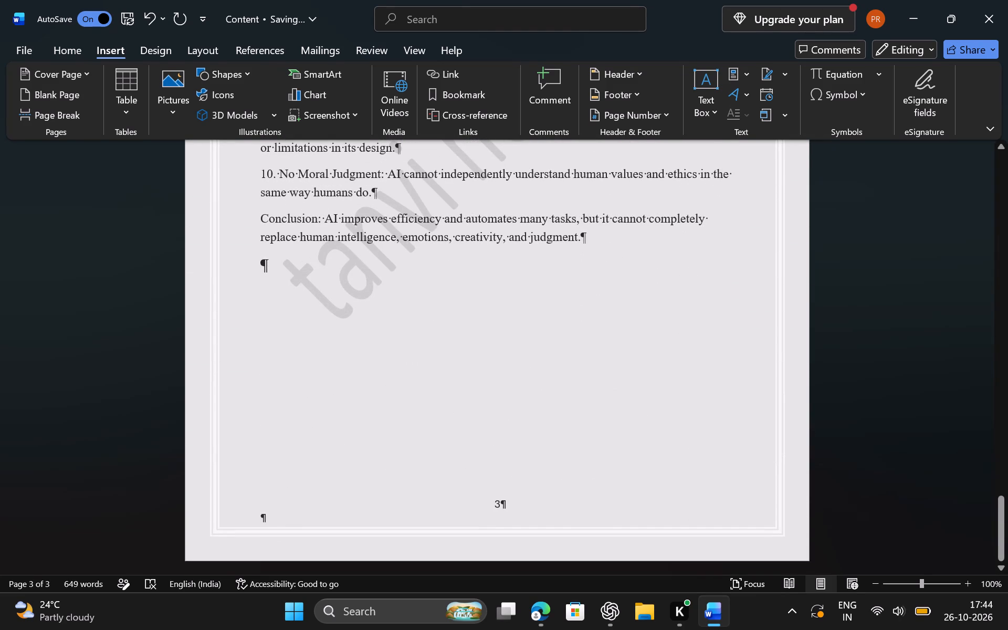
{"action": "scroll", "coordinate": [629, 363], "scroll_direction": "up", "scroll_amount": 2}
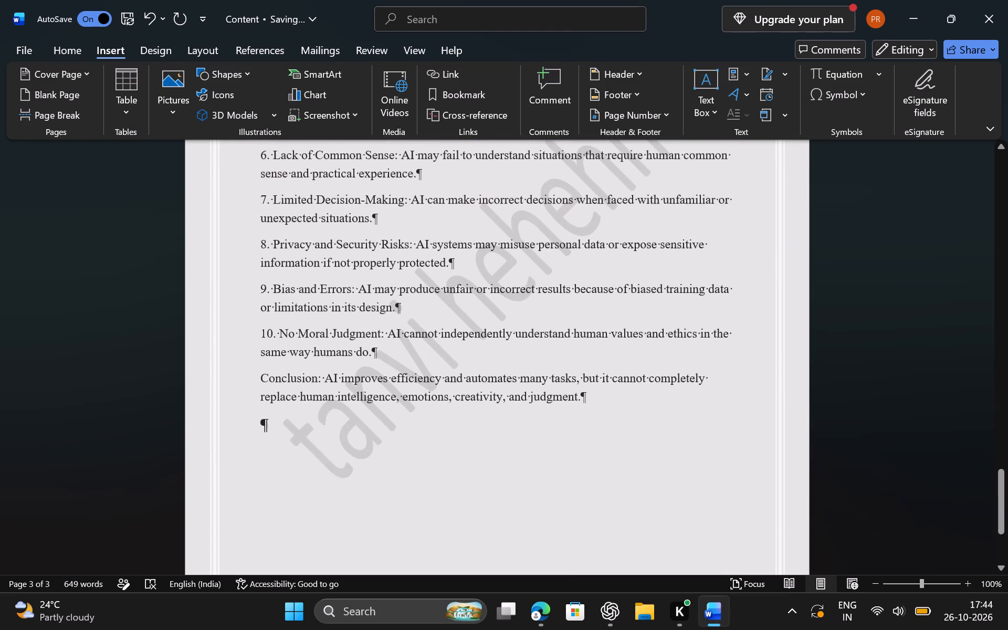
Bold the High Cost, Lack of Creativity and No Emotions labels of limitations 1 to 3.
{"action": "scroll", "coordinate": [629, 363], "scroll_direction": "up", "scroll_amount": 1}
{"action": "scroll", "coordinate": [629, 363], "scroll_direction": "right", "scroll_amount": 1}
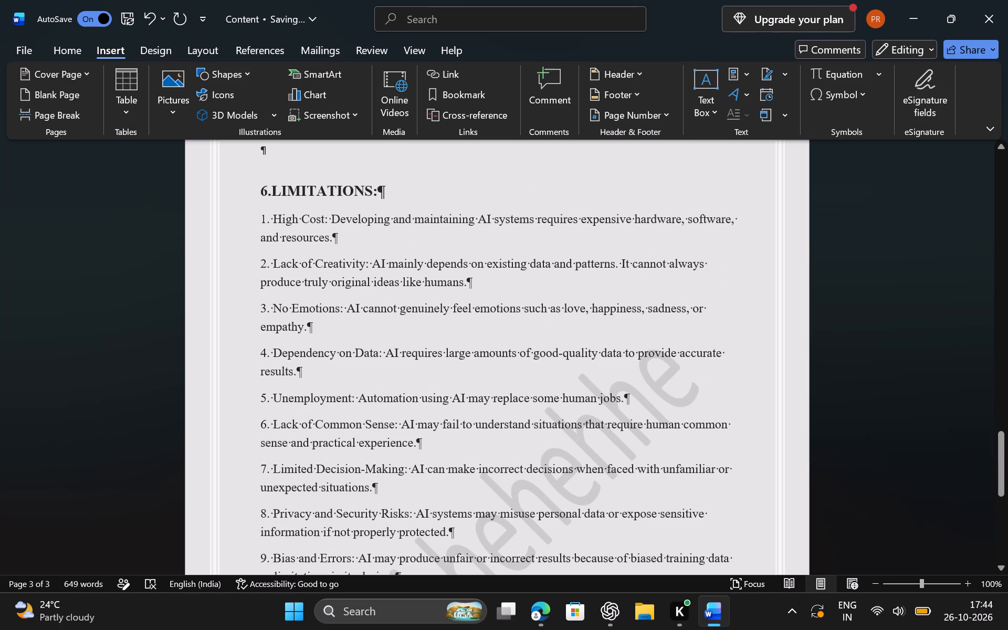
{"action": "left_click_drag", "start_coordinate": [268, 214], "coordinate": [325, 214]}
{"action": "left_click_drag", "start_coordinate": [325, 214], "coordinate": [328, 214]}
{"action": "left_click", "coordinate": [333, 194]}
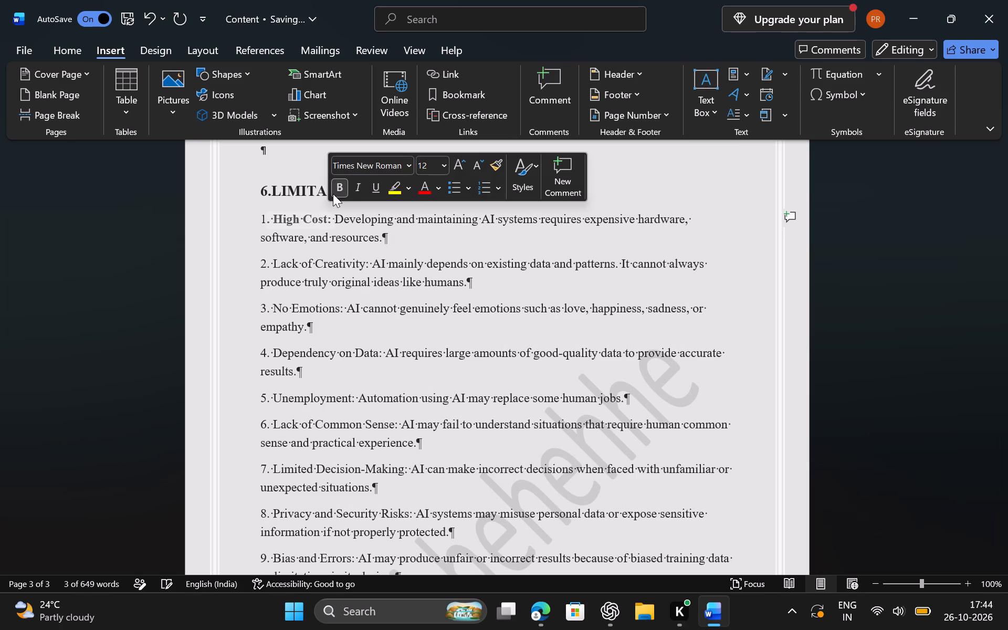
{"action": "left_click_drag", "start_coordinate": [258, 262], "coordinate": [361, 264]}
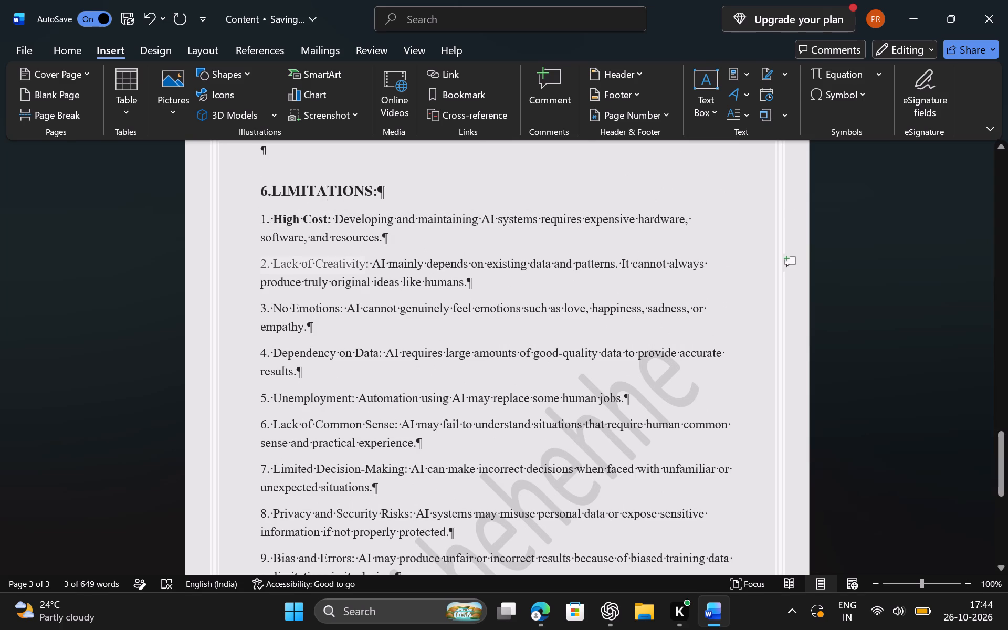
{"action": "left_click_drag", "start_coordinate": [361, 264], "coordinate": [366, 264]}
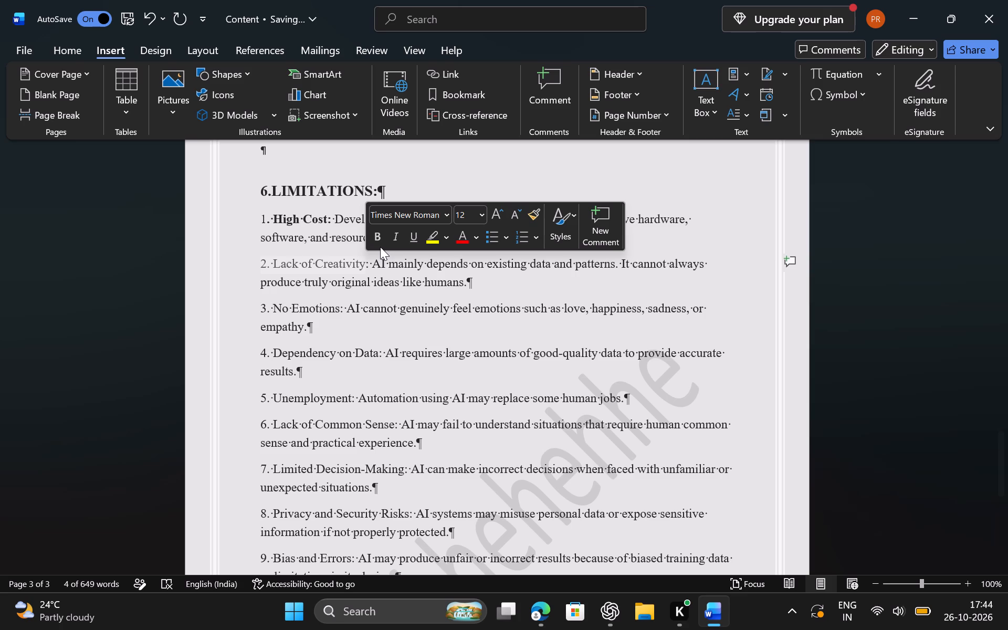
{"action": "left_click", "coordinate": [380, 247]}
{"action": "left_click", "coordinate": [379, 235]}
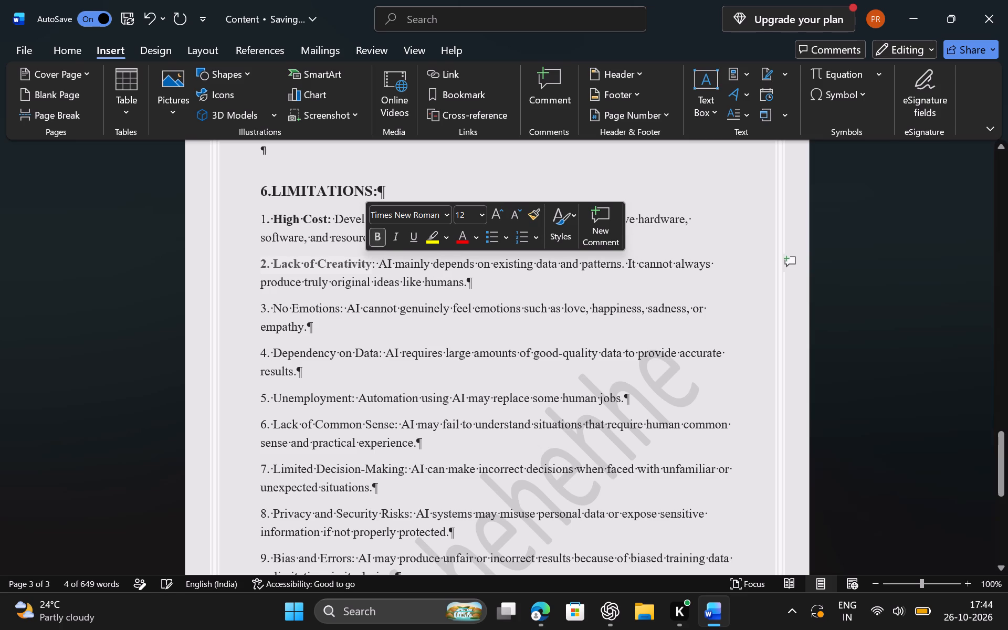
{"action": "left_click_drag", "start_coordinate": [262, 310], "coordinate": [340, 307]}
{"action": "left_click_drag", "start_coordinate": [353, 268], "coordinate": [332, 354]}
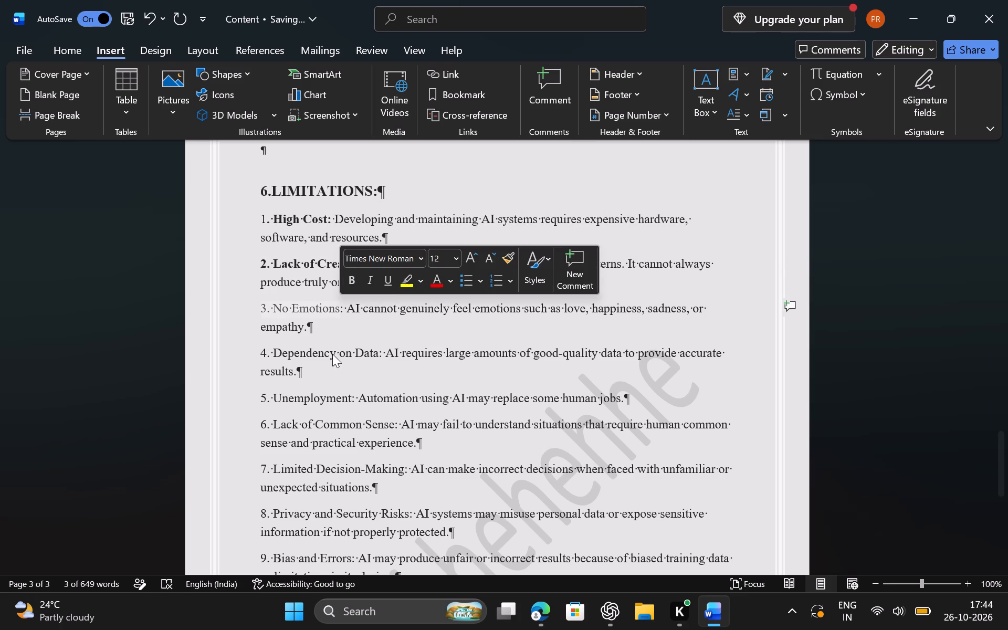
{"action": "left_click_drag", "start_coordinate": [332, 354], "coordinate": [357, 275]}
{"action": "left_click", "coordinate": [357, 275]}
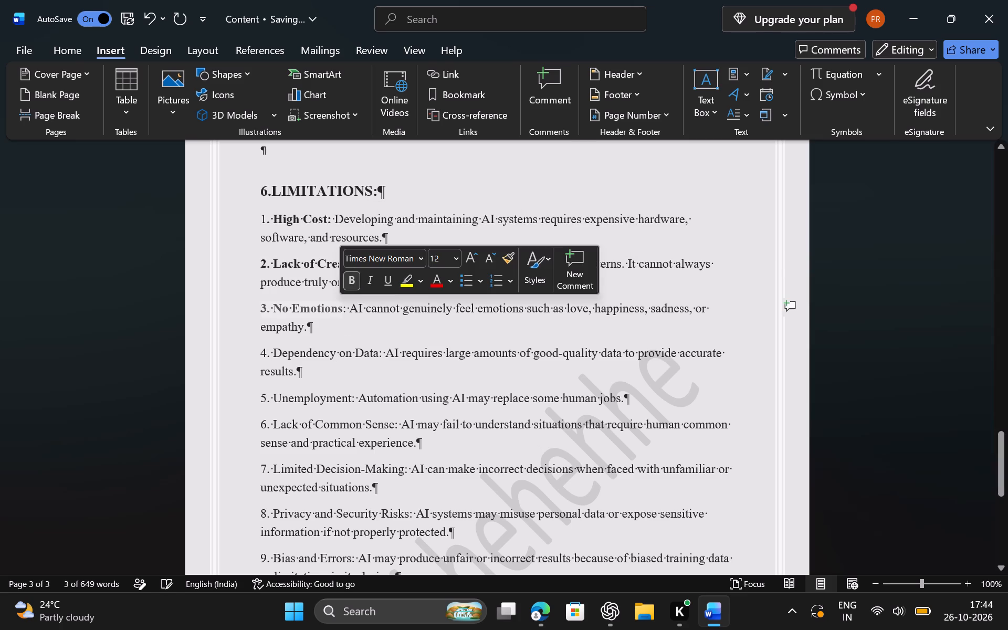
Bold the Dependency on Data, Unemployment, Lack of Common Sense and Limited Decision-Making labels of limitations 4 to 7.
{"action": "left_click_drag", "start_coordinate": [259, 356], "coordinate": [362, 360]}
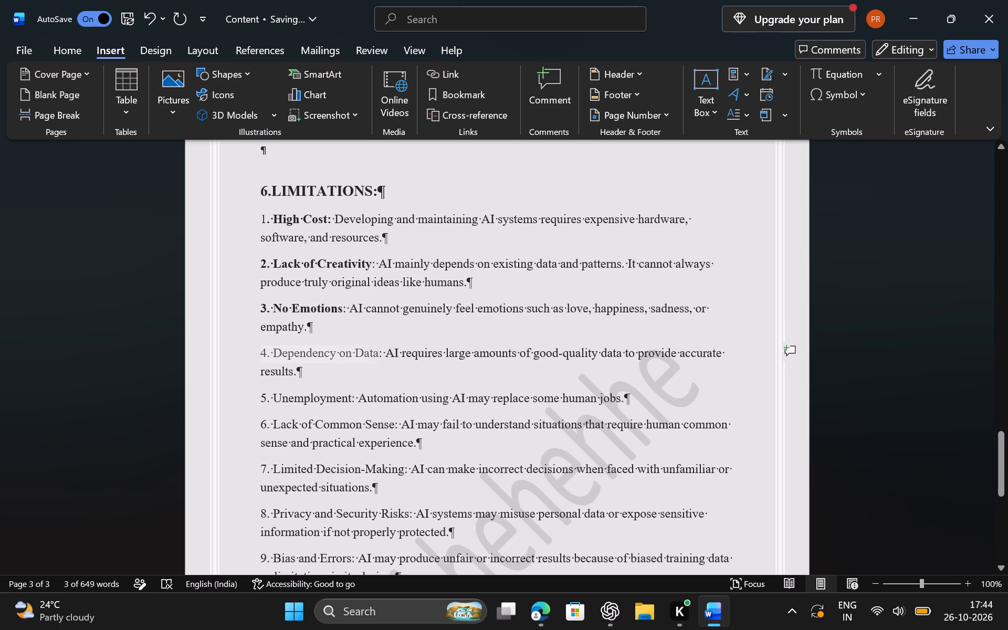
{"action": "left_click_drag", "start_coordinate": [362, 360], "coordinate": [369, 359]}
{"action": "left_click", "coordinate": [384, 330]}
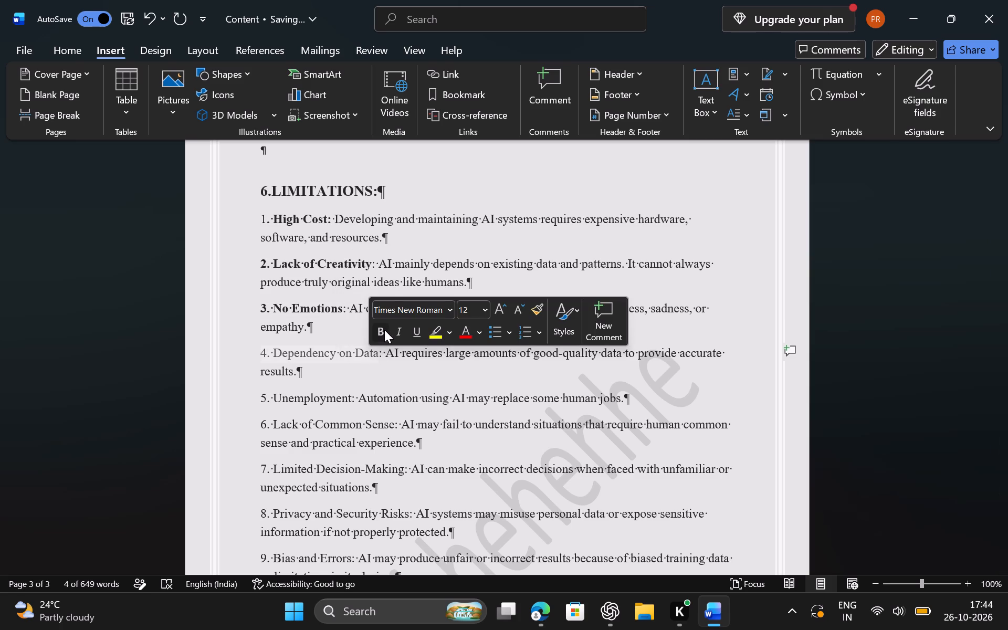
{"action": "left_click_drag", "start_coordinate": [257, 403], "coordinate": [335, 388]}
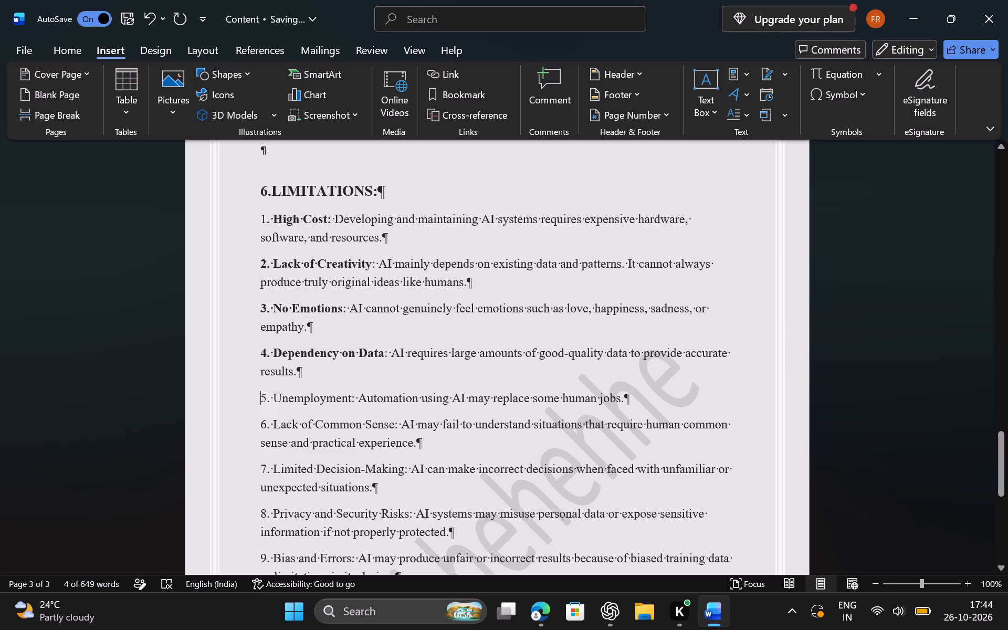
{"action": "left_click_drag", "start_coordinate": [335, 388], "coordinate": [352, 402]}
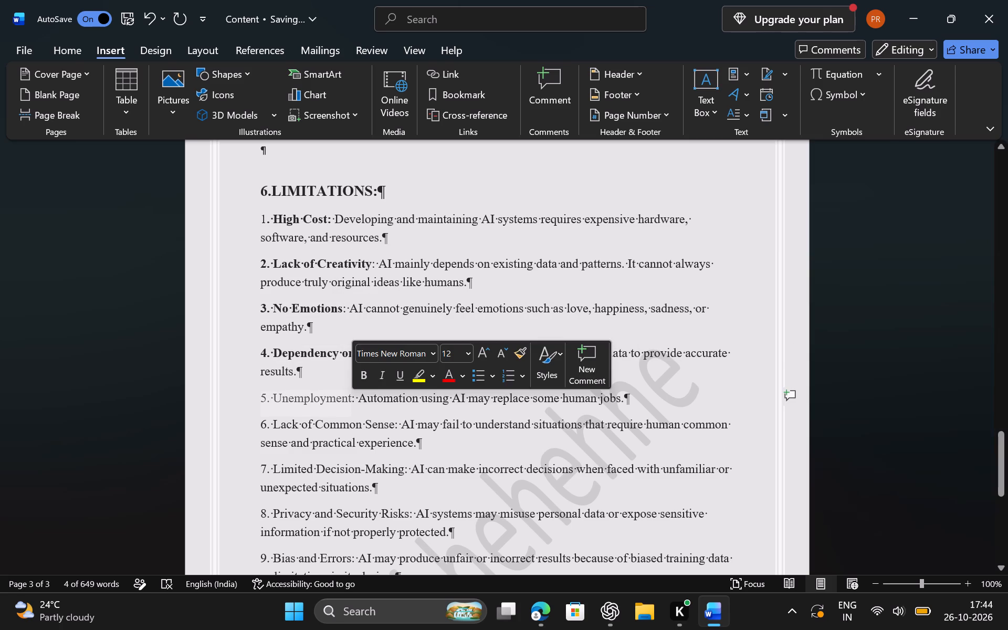
{"action": "left_click", "coordinate": [358, 378]}
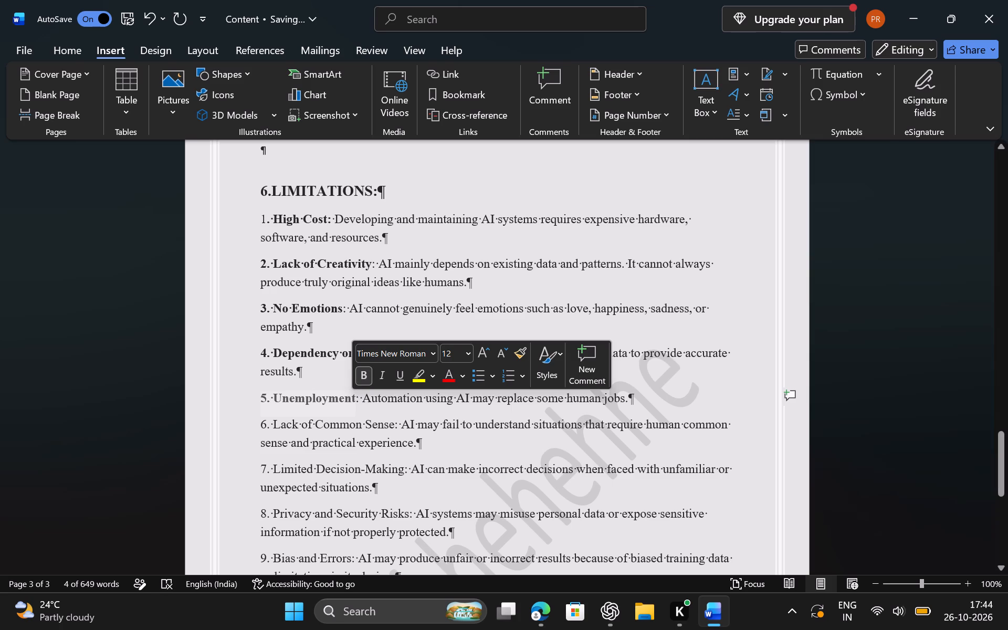
{"action": "left_click_drag", "start_coordinate": [258, 428], "coordinate": [391, 425]}
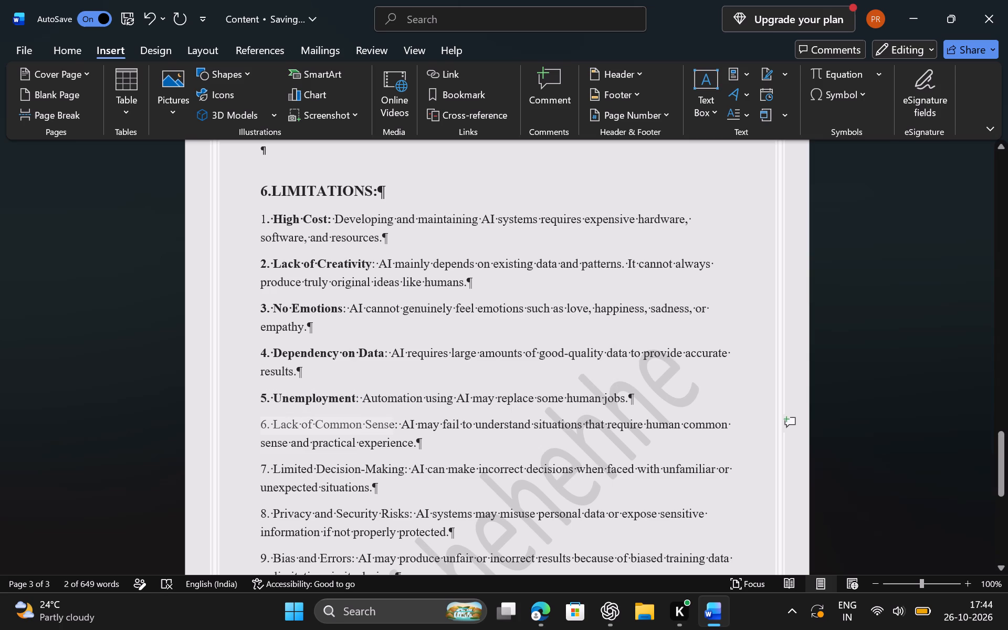
{"action": "left_click_drag", "start_coordinate": [391, 425], "coordinate": [395, 430]}
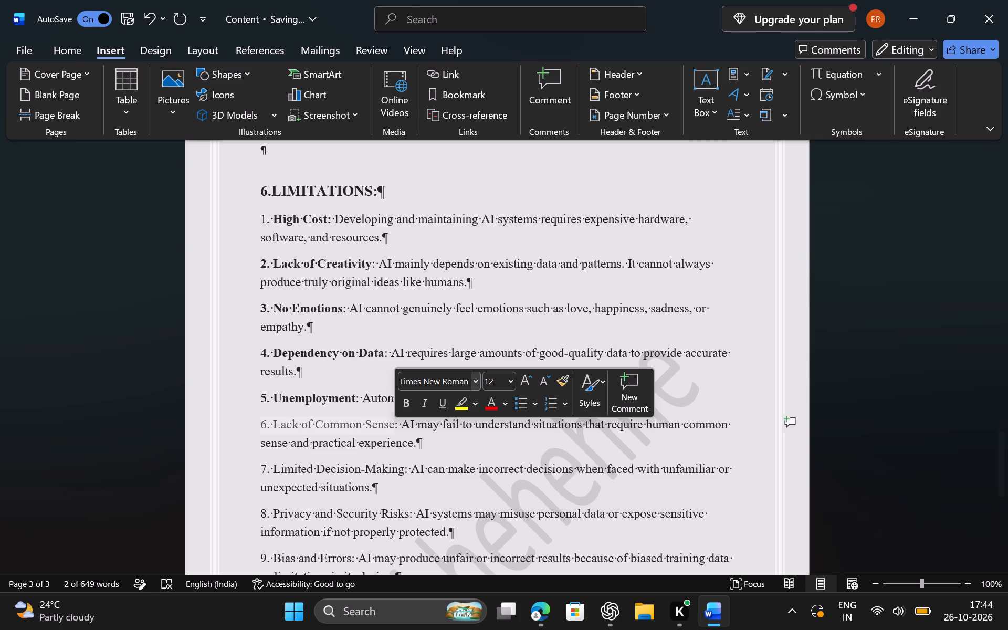
{"action": "left_click", "coordinate": [406, 415]}
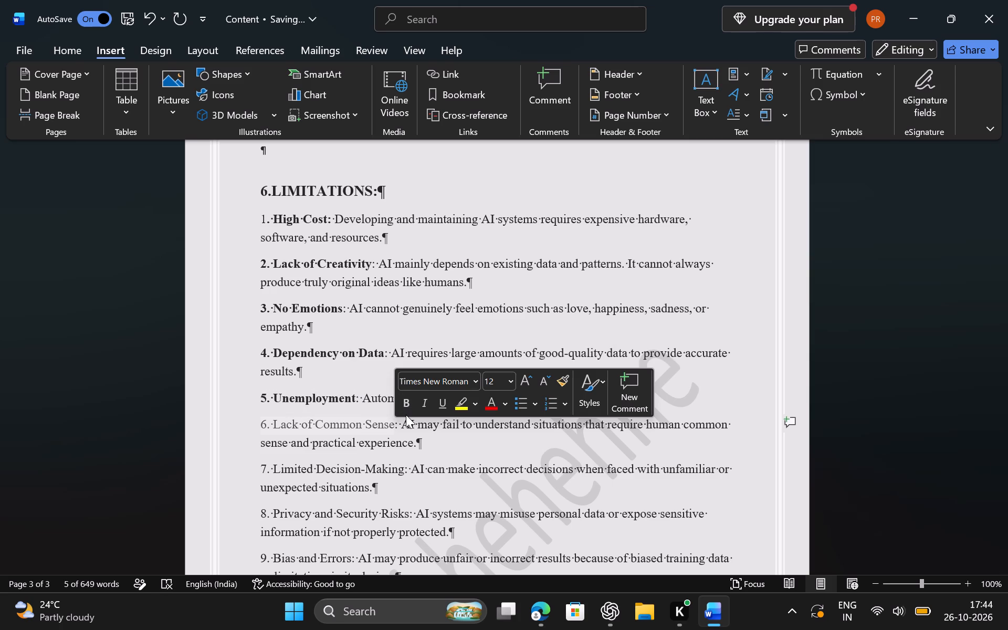
{"action": "left_click", "coordinate": [407, 406]}
{"action": "left_click_drag", "start_coordinate": [251, 465], "coordinate": [302, 470]}
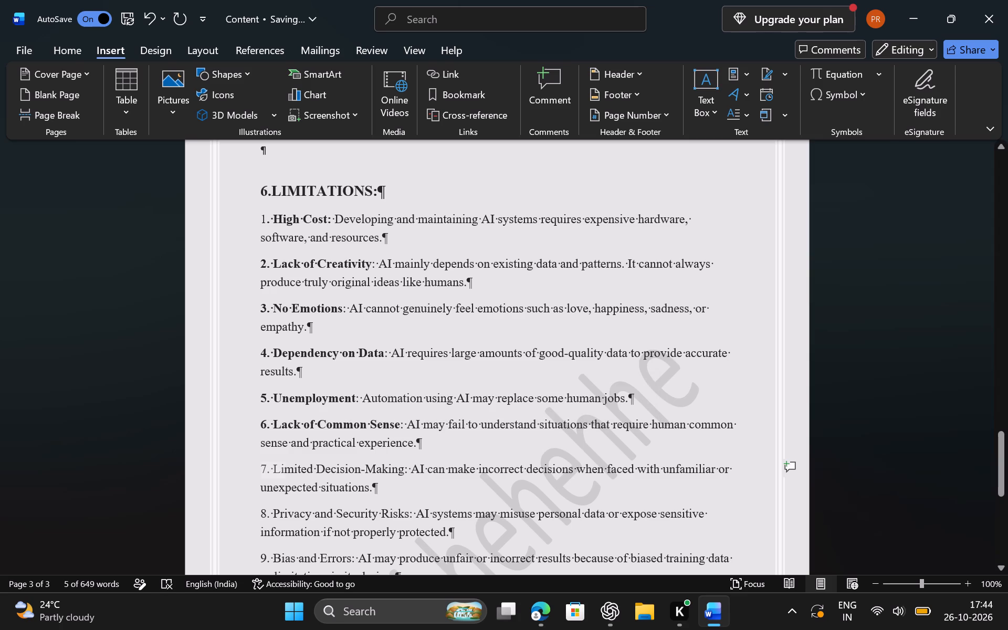
{"action": "left_click_drag", "start_coordinate": [302, 470], "coordinate": [405, 468]}
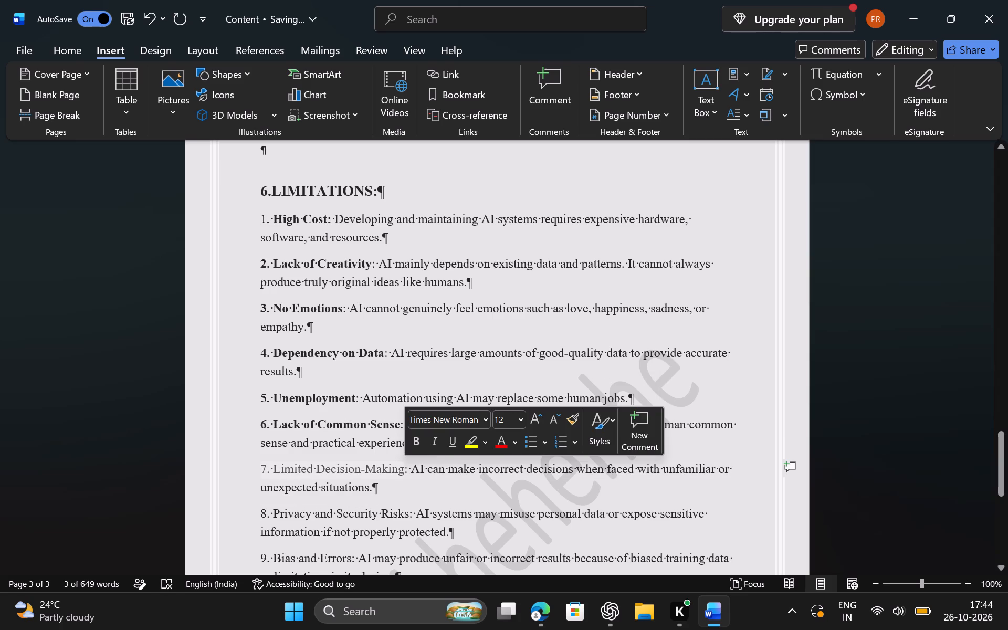
{"action": "left_click", "coordinate": [413, 444]}
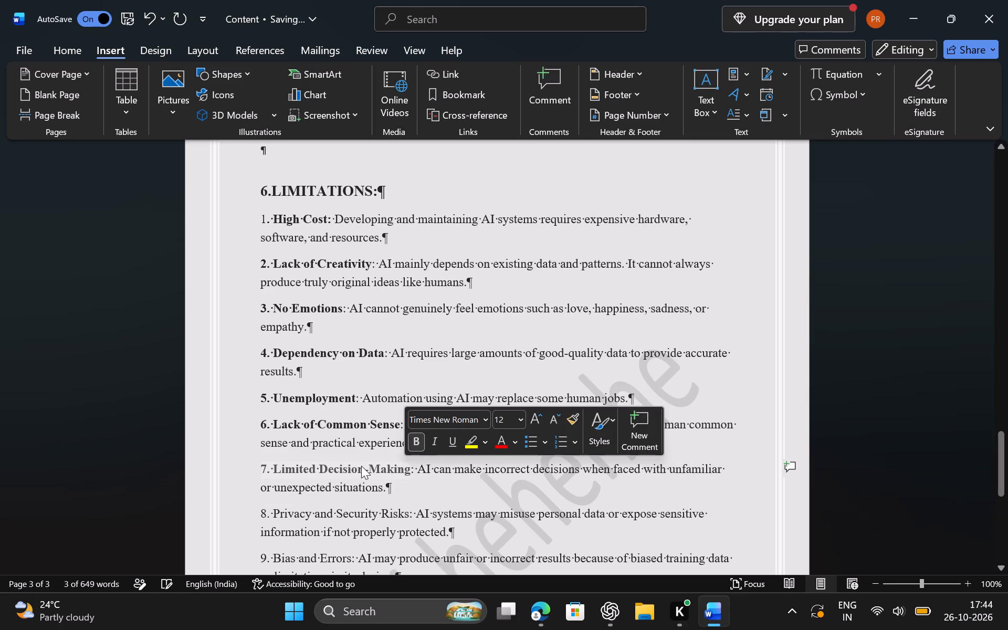
Bold the labels of the remaining limitations, starting with 8. Privacy and Security Risks.
{"action": "scroll", "coordinate": [361, 466], "scroll_direction": "down", "scroll_amount": 3}
{"action": "left_click", "coordinate": [361, 466]}
{"action": "scroll", "coordinate": [361, 466], "scroll_direction": "down", "scroll_amount": 1}
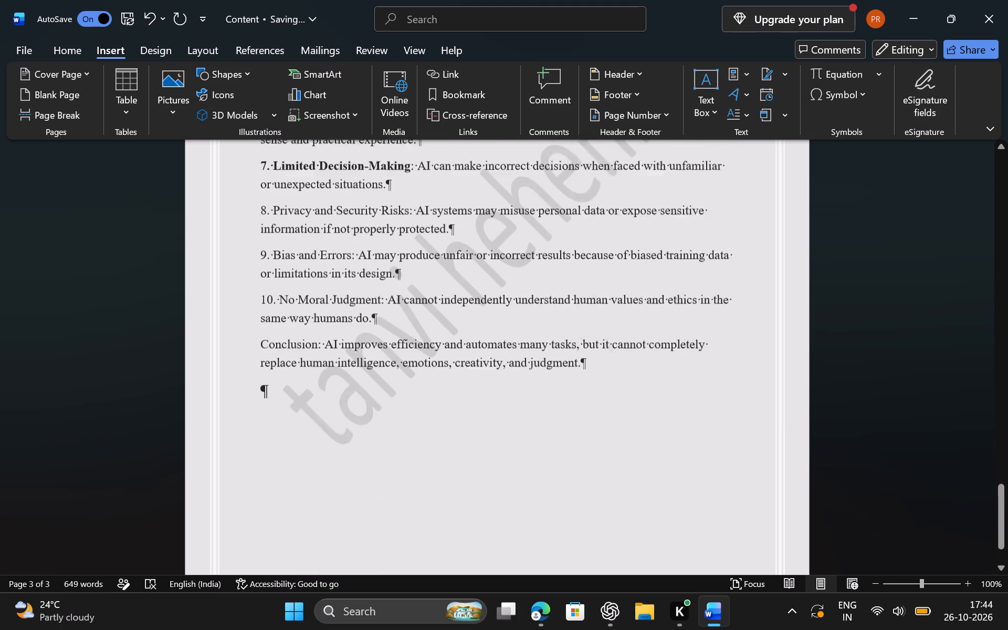
{"action": "scroll", "coordinate": [361, 466], "scroll_direction": "down", "scroll_amount": 1}
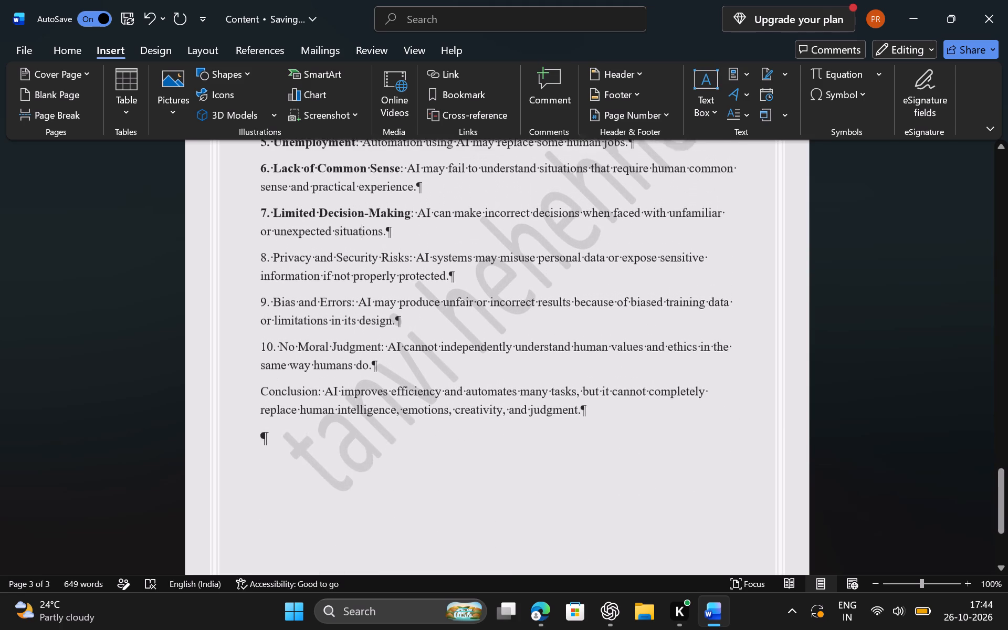
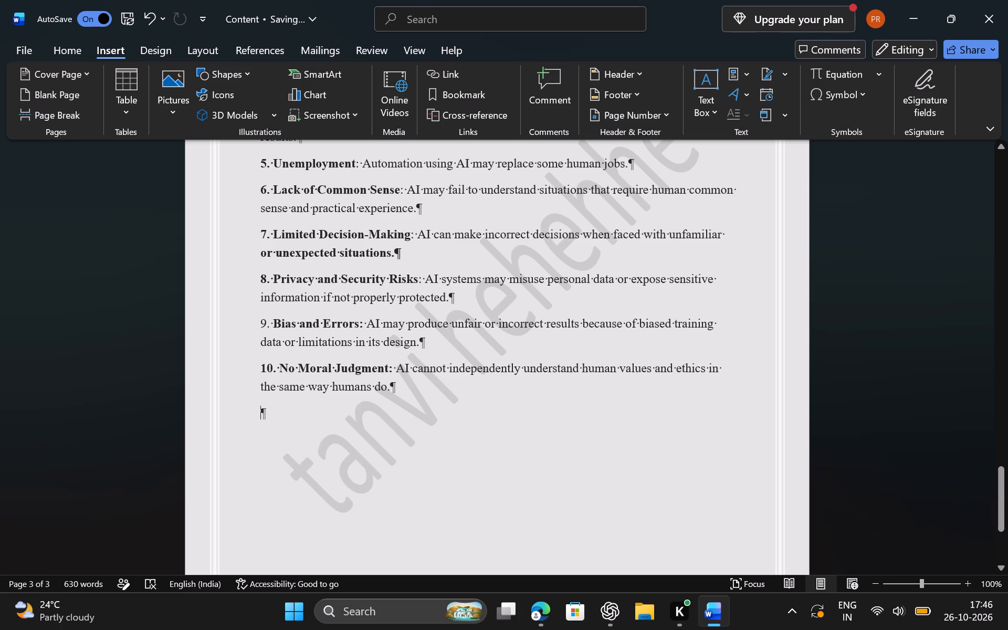
Delete the space between "in" and "the" in limitation 10, No Moral Judgment, and position the cursor within the joined words.
{"action": "left_click", "coordinate": [725, 375]}
{"action": "key", "text": "BackSpace"}
{"action": "key", "text": "Left"}
{"action": "key", "text": "Left"}
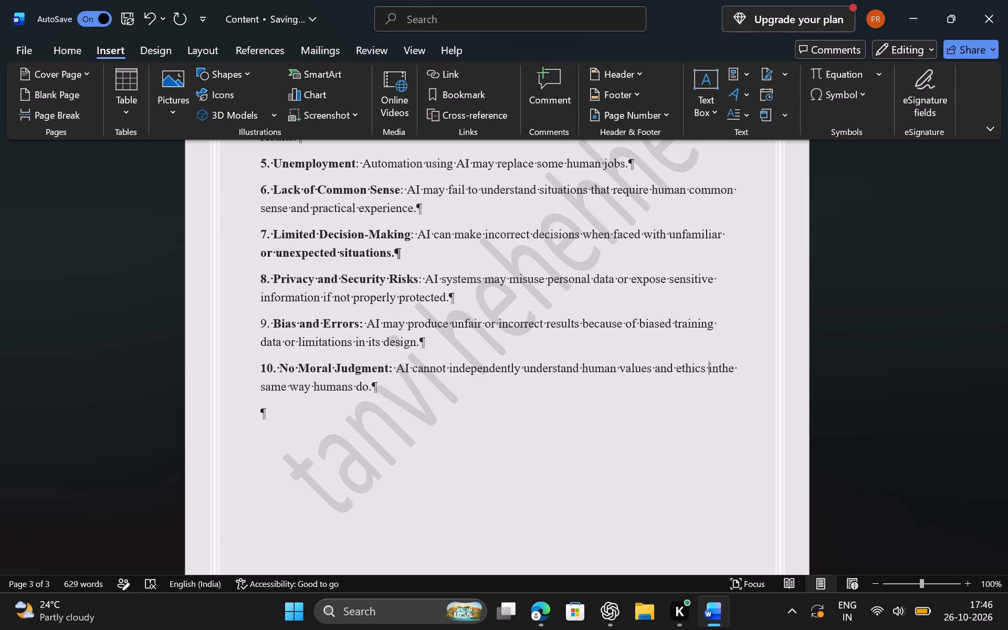
{"action": "key", "text": "Left"}
{"action": "key", "text": "Right"}
{"action": "key", "text": "Right"}
{"action": "key", "text": "Right"}
{"action": "key", "text": "Right"}
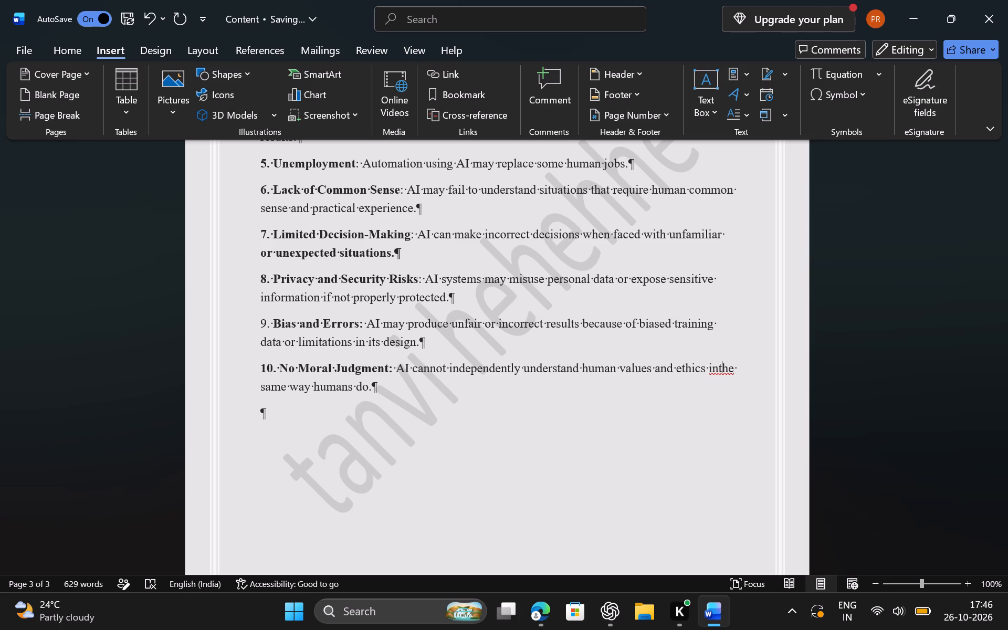
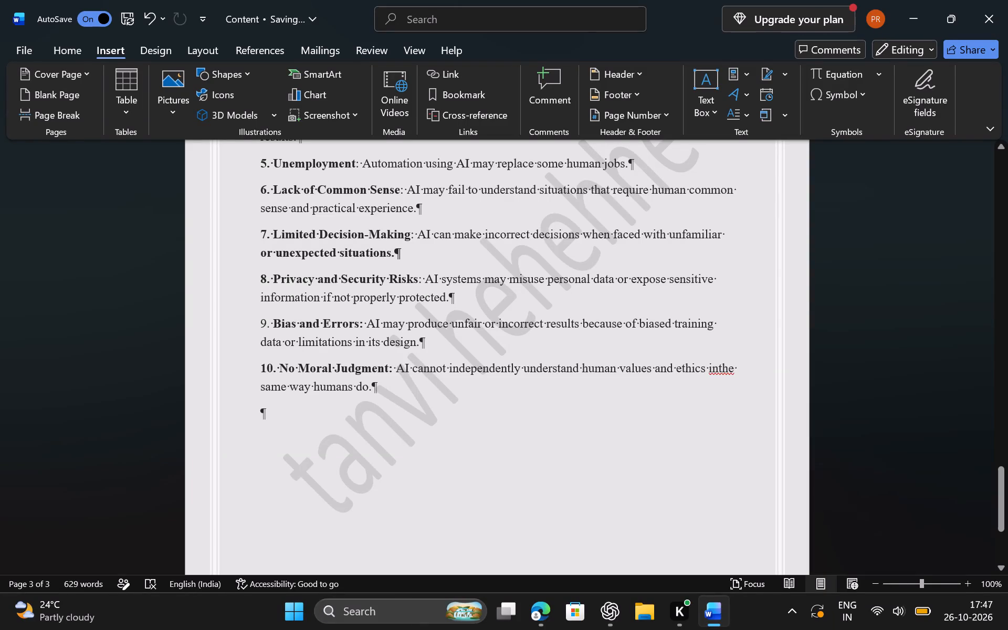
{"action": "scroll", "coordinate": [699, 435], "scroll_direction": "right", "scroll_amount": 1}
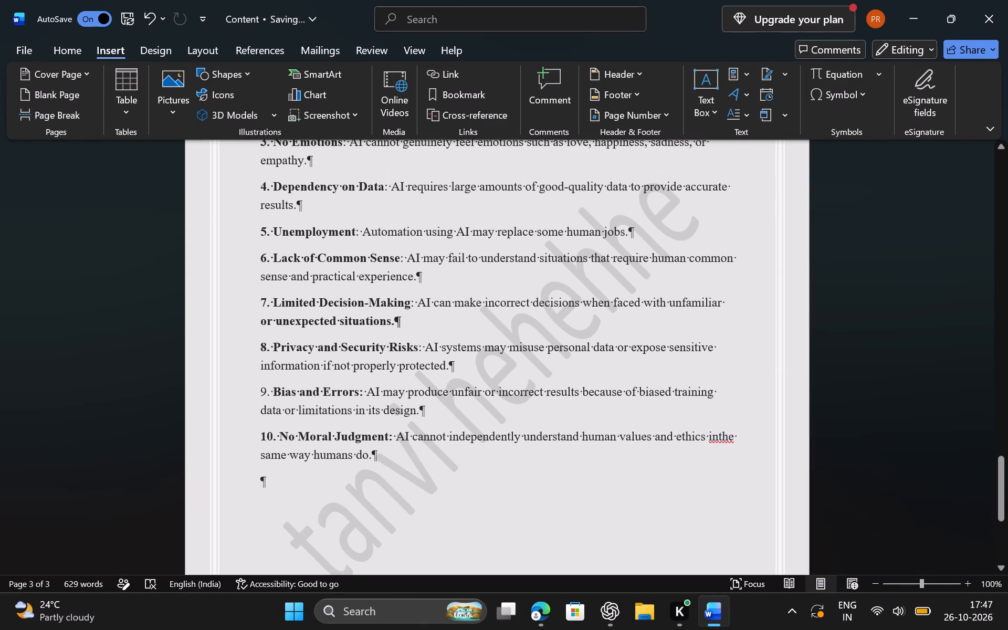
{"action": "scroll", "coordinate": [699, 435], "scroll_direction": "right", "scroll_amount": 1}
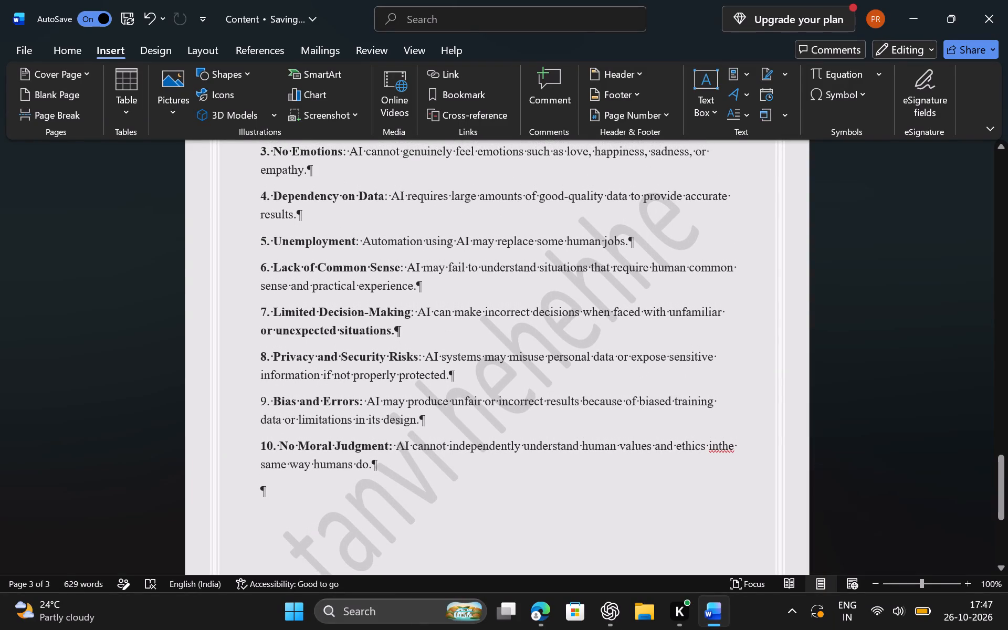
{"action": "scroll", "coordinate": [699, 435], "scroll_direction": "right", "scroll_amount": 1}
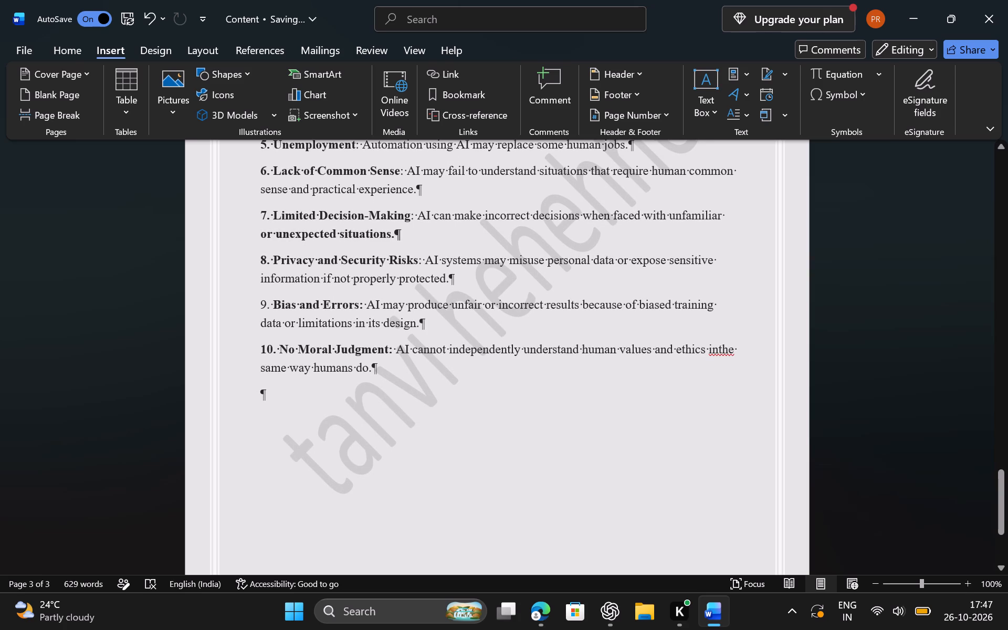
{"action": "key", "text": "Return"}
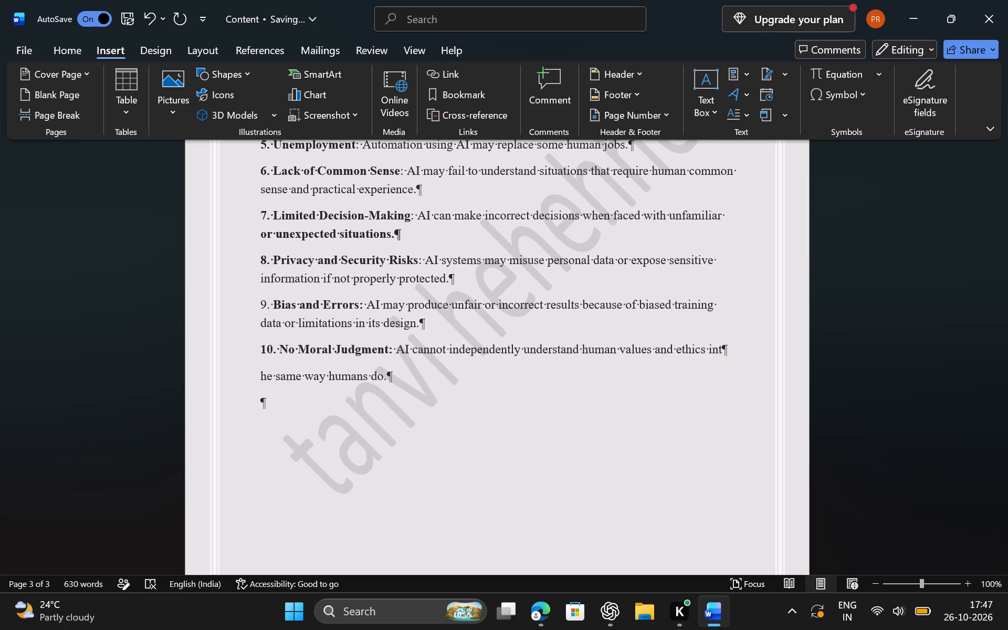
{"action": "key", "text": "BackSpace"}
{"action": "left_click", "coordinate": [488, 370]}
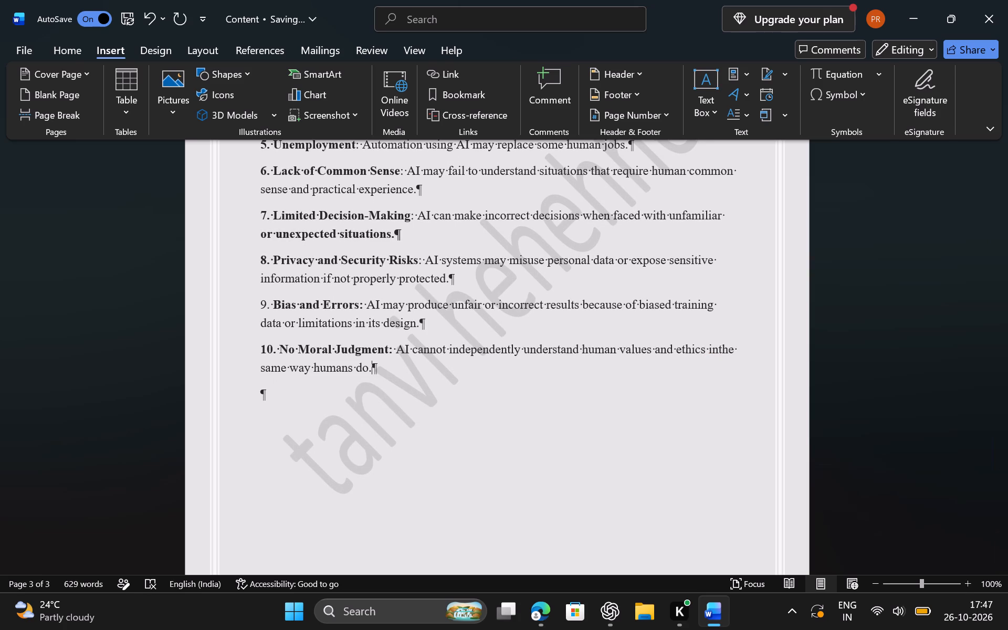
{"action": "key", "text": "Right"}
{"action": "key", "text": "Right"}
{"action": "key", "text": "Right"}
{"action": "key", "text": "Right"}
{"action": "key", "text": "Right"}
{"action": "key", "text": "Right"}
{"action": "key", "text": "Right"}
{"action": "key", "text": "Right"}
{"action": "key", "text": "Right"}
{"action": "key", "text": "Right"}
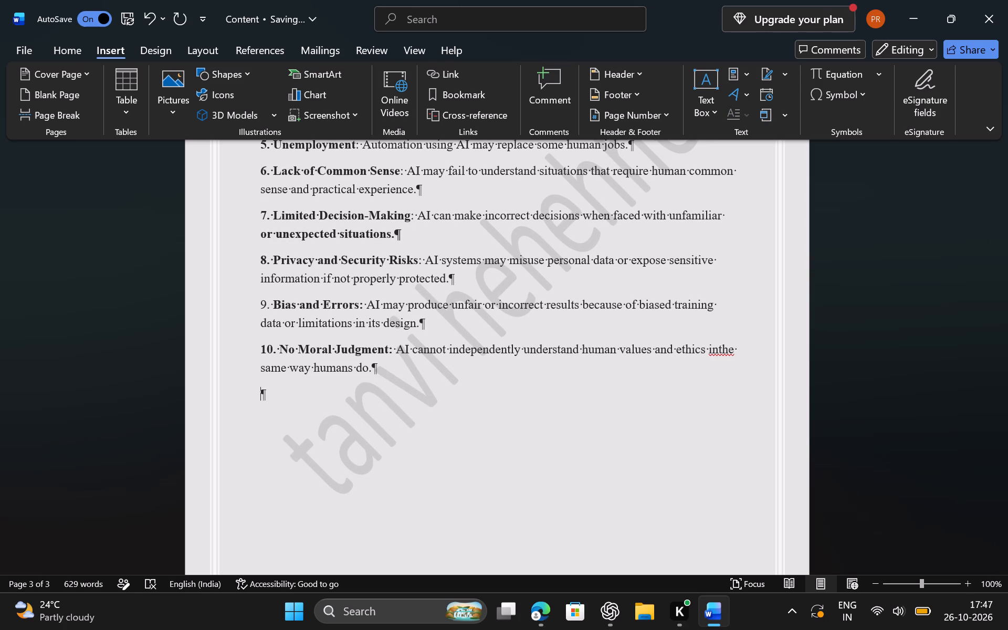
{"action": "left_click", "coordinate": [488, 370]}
Remove the bold formatting from "or unexpected situations." in limitation 7, Limited Decision-Making.
{"action": "scroll", "coordinate": [1007, 55], "scroll_direction": "up", "scroll_amount": 6}
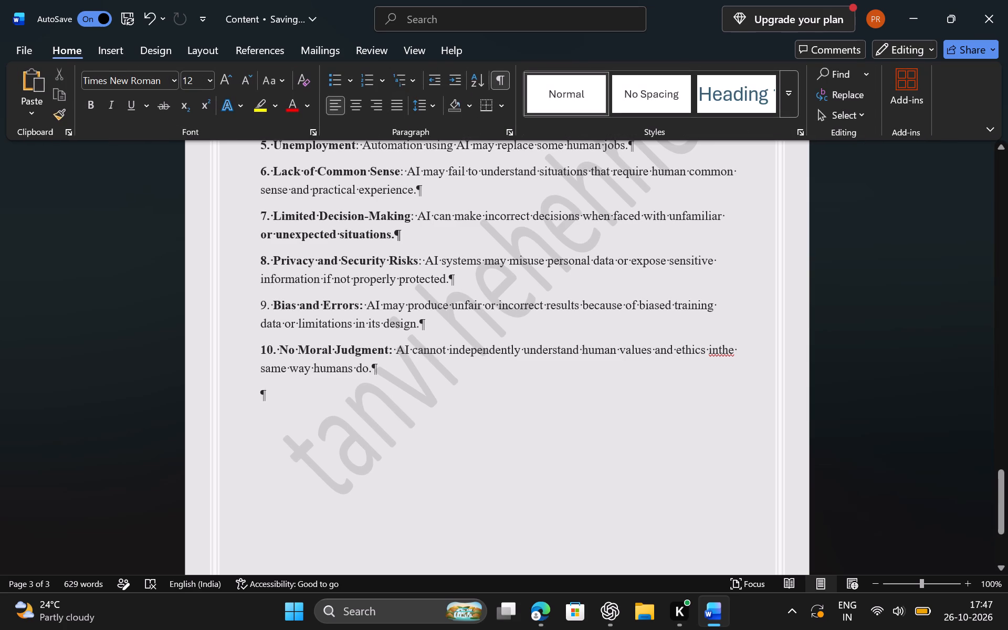
{"action": "scroll", "coordinate": [680, 350], "scroll_direction": "up", "scroll_amount": 2}
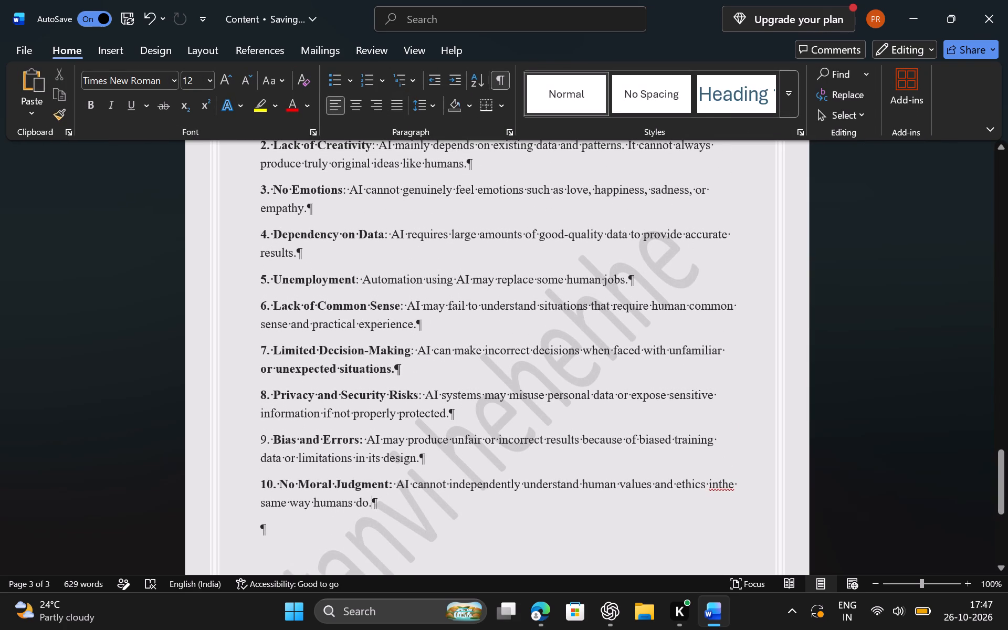
{"action": "left_click", "coordinate": [403, 376]}
{"action": "left_click_drag", "start_coordinate": [256, 372], "coordinate": [426, 372]}
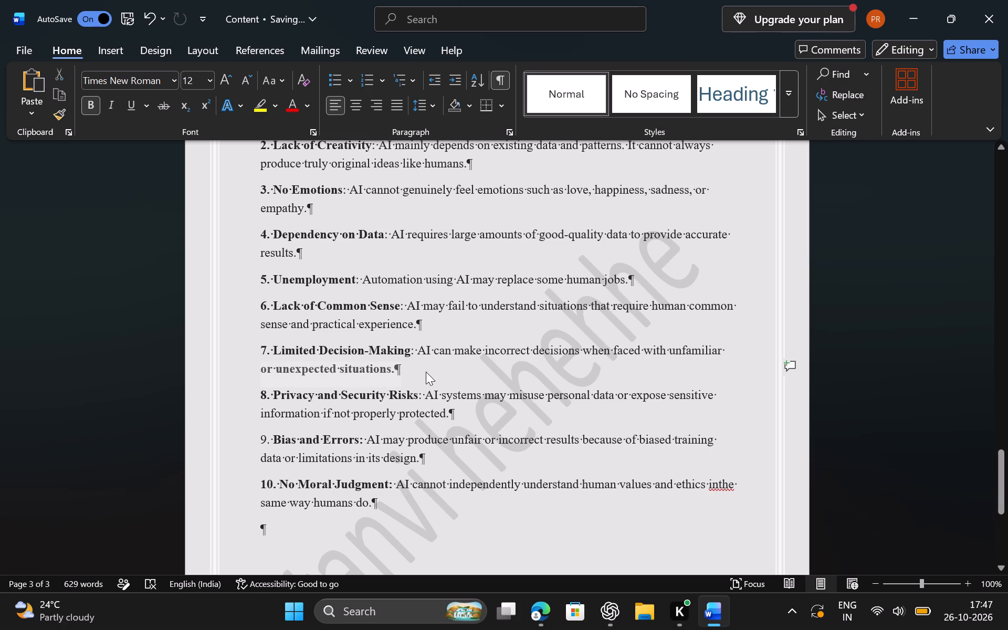
{"action": "left_click", "coordinate": [437, 341]}
{"action": "left_click", "coordinate": [421, 371]}
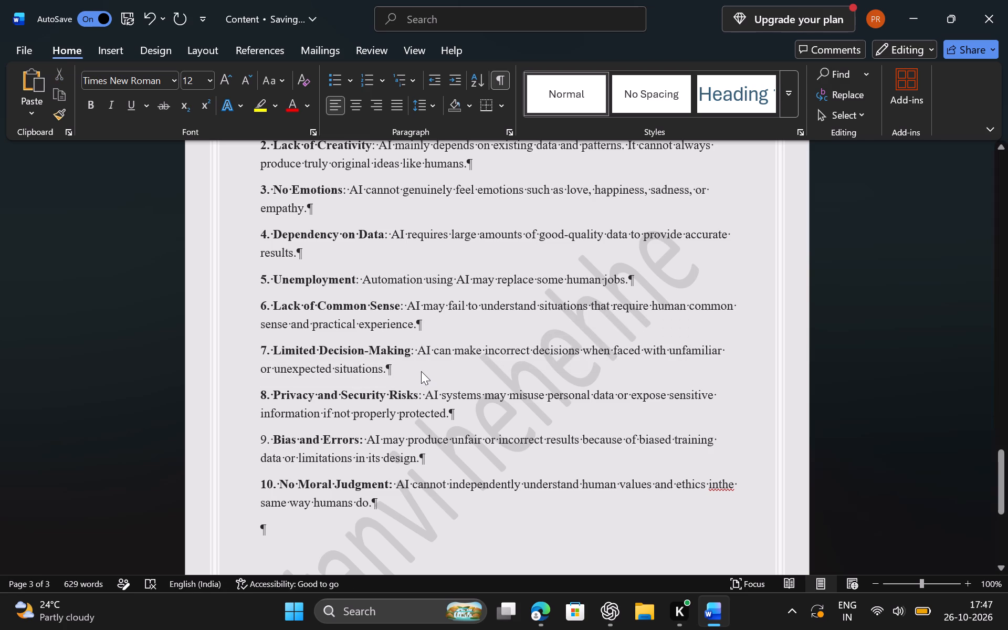
Add the heading line "7.REAL-WORLD EXAMPLE" in a new paragraph below limitation 10, No Moral Judgment.
{"action": "left_click", "coordinate": [387, 513]}
{"action": "key", "text": "Return"}
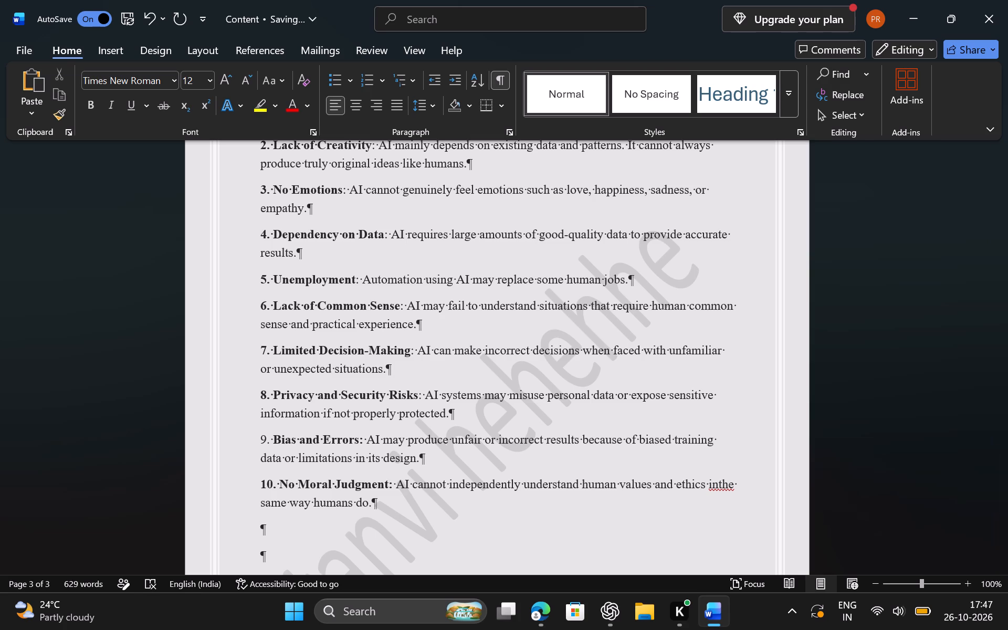
{"action": "scroll", "coordinate": [387, 513], "scroll_direction": "up", "scroll_amount": 3}
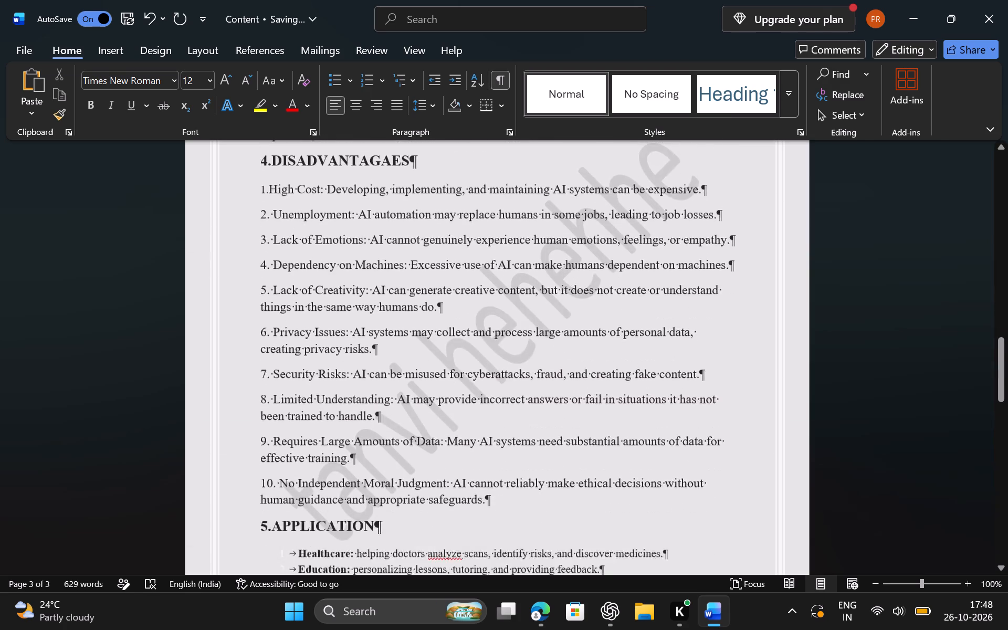
{"action": "scroll", "coordinate": [387, 513], "scroll_direction": "down", "scroll_amount": 4}
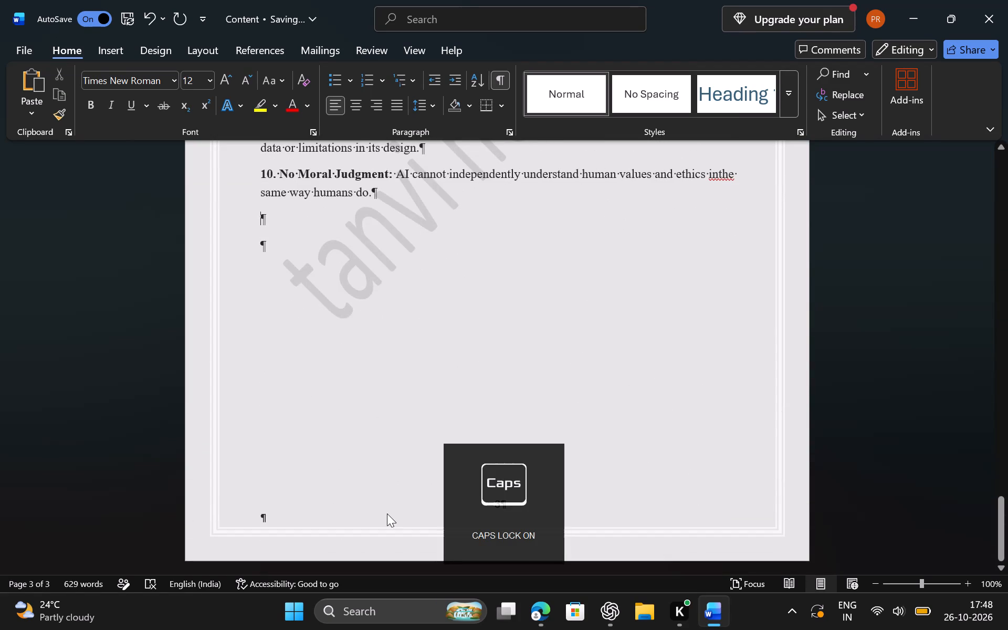
{"action": "key", "text": "7"}
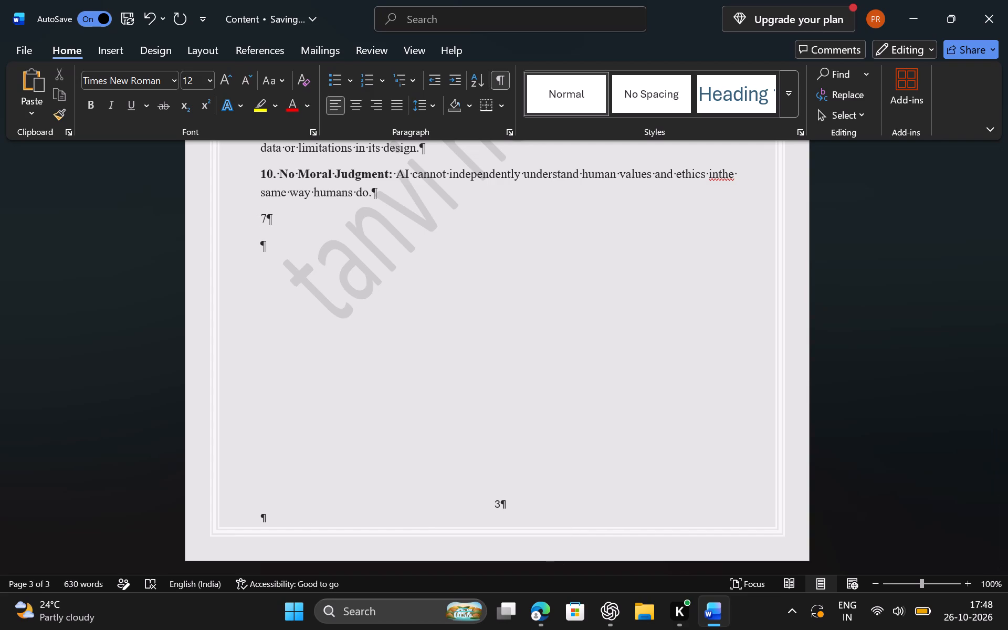
{"action": "key", "text": "r"}
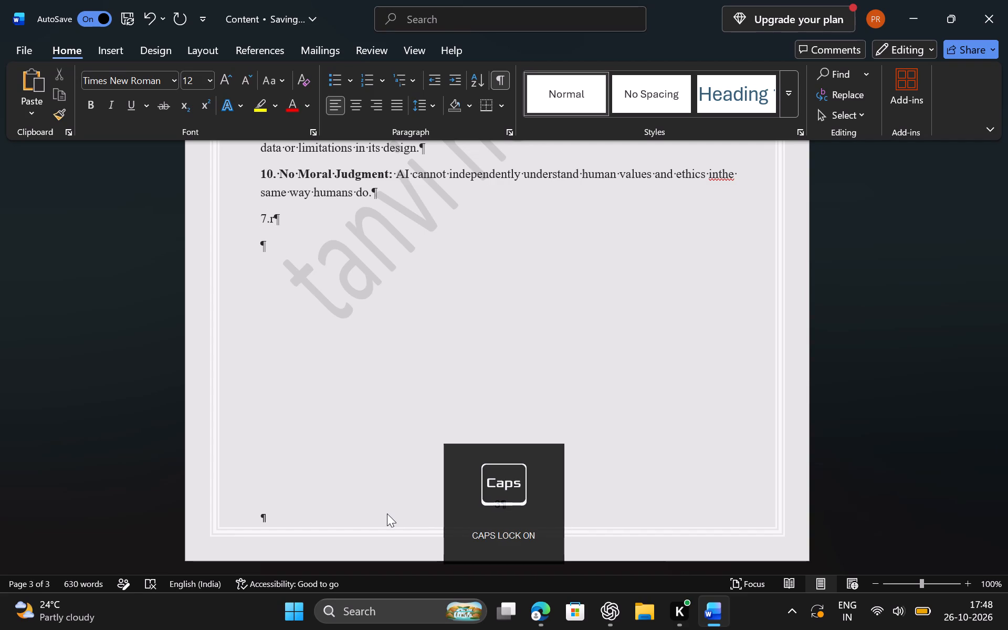
{"action": "key", "text": "BackSpace"}
{"action": "type", "text": "REAL"}
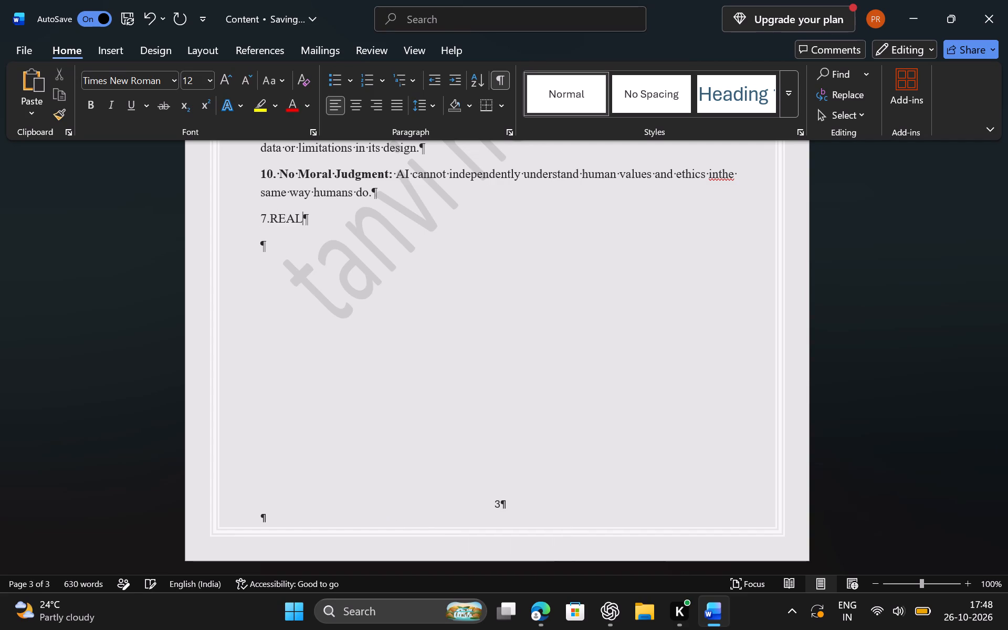
{"action": "type", "text": "-WORLD EXAMPLE"}
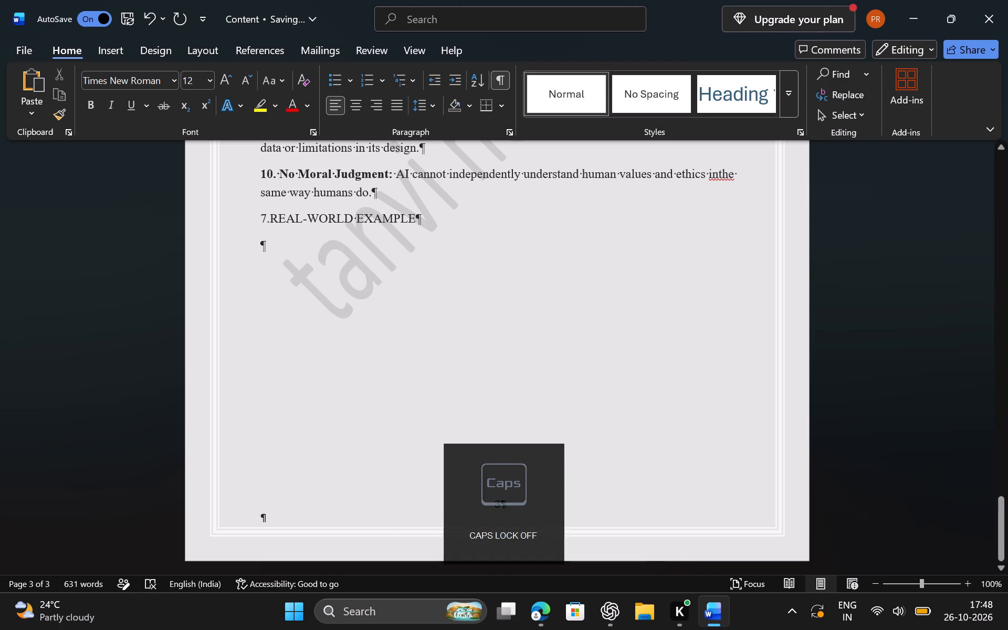
Format the "7.REAL-WORLD EXAMPLE" heading and the empty paragraph below it as bold with font size 14.
{"action": "left_click_drag", "start_coordinate": [259, 218], "coordinate": [504, 240]}
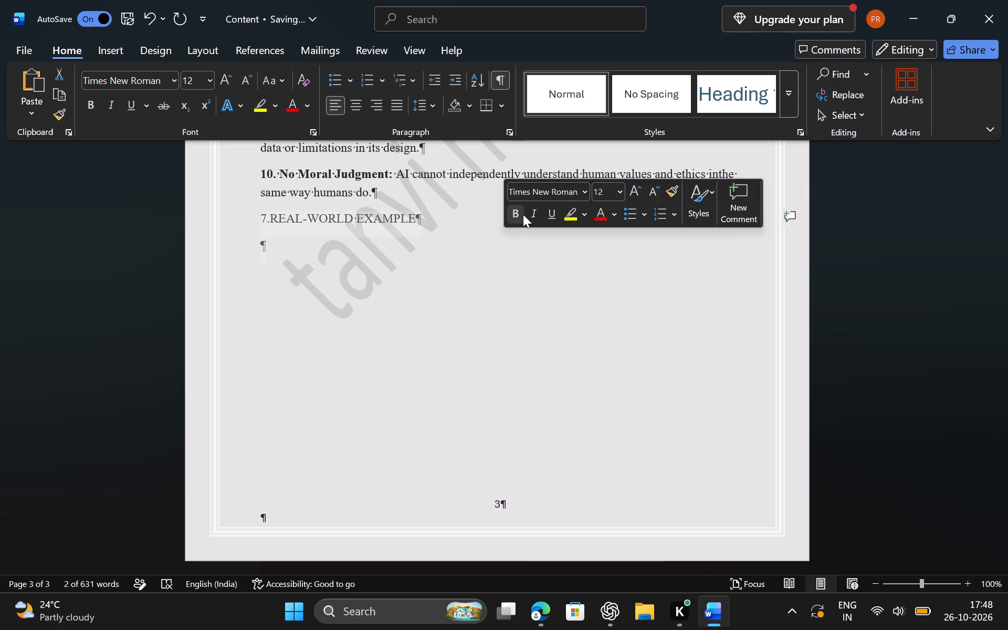
{"action": "left_click", "coordinate": [523, 214]}
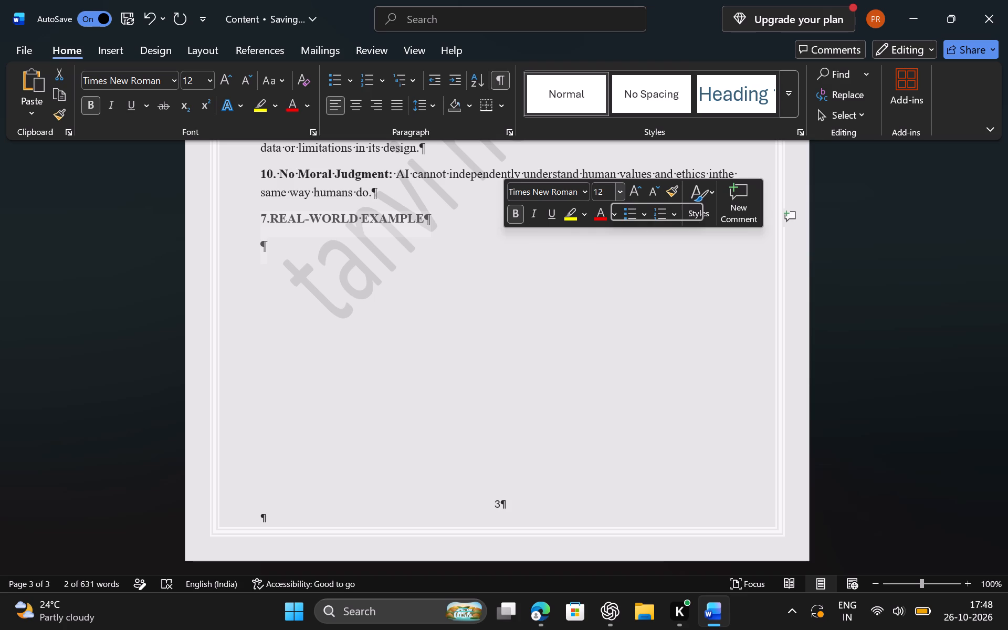
{"action": "left_click", "coordinate": [611, 187]}
{"action": "key", "text": "BackSpace"}
{"action": "type", "text": "14"}
{"action": "key", "text": "Return"}
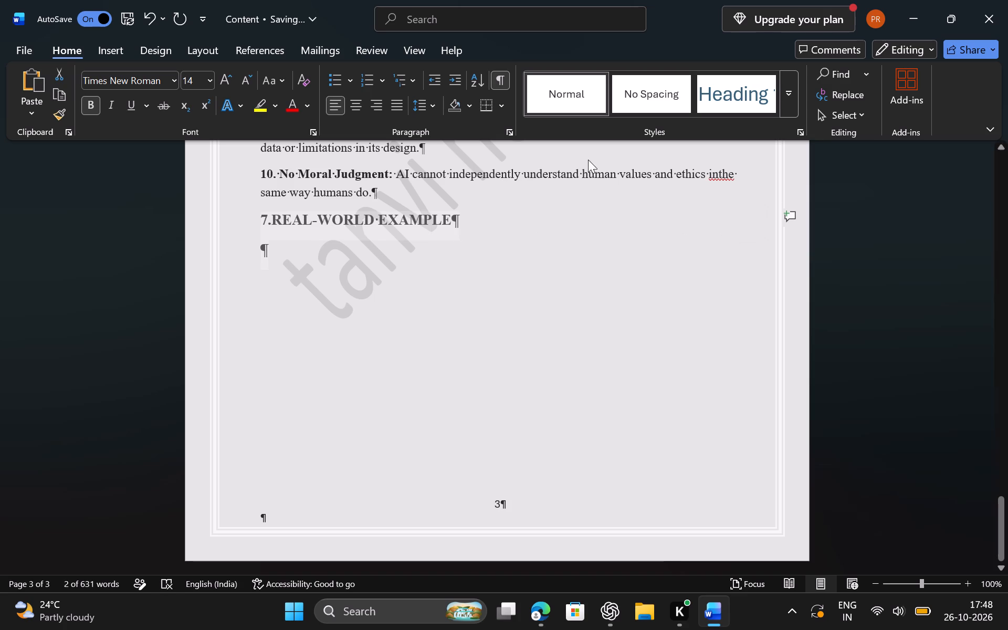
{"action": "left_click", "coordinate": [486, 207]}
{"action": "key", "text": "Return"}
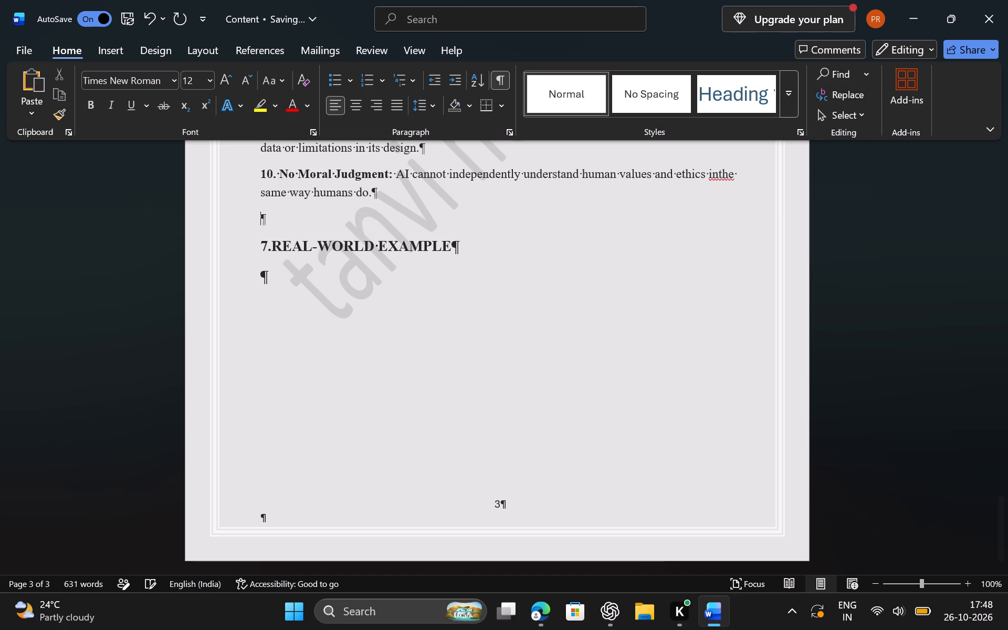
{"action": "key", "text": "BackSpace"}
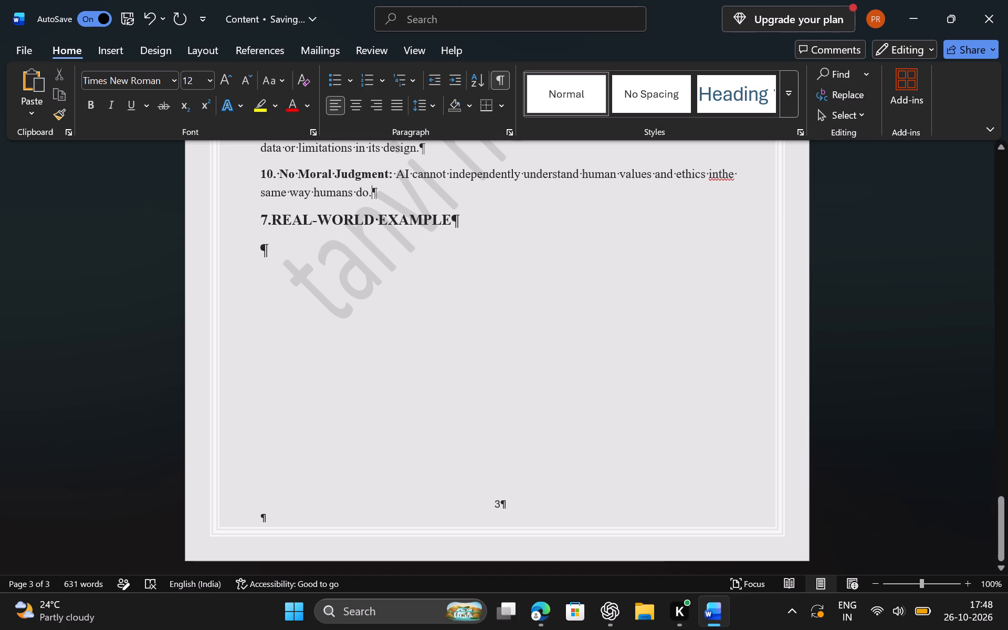